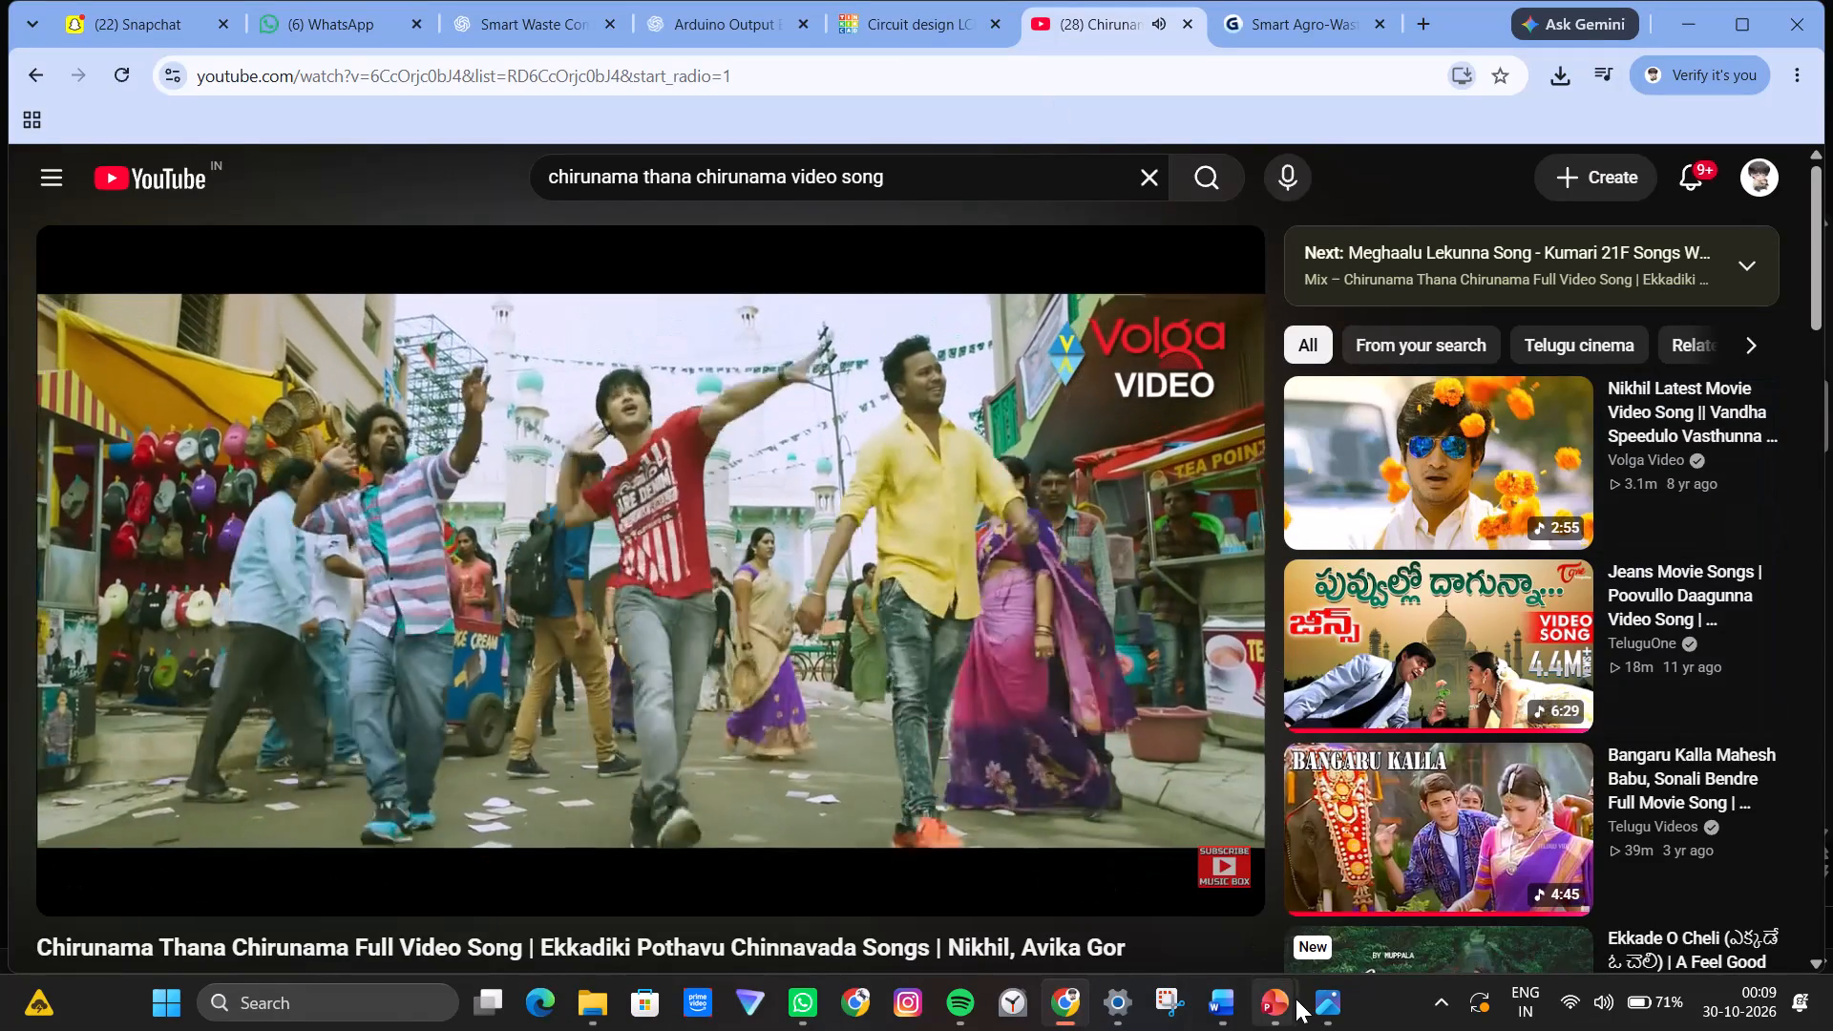
Switch to PowerPoint and copy the "Problem Statement" heading from slide 2 of the Smart_Agricultural_Waste presentation.
click(1279, 998)
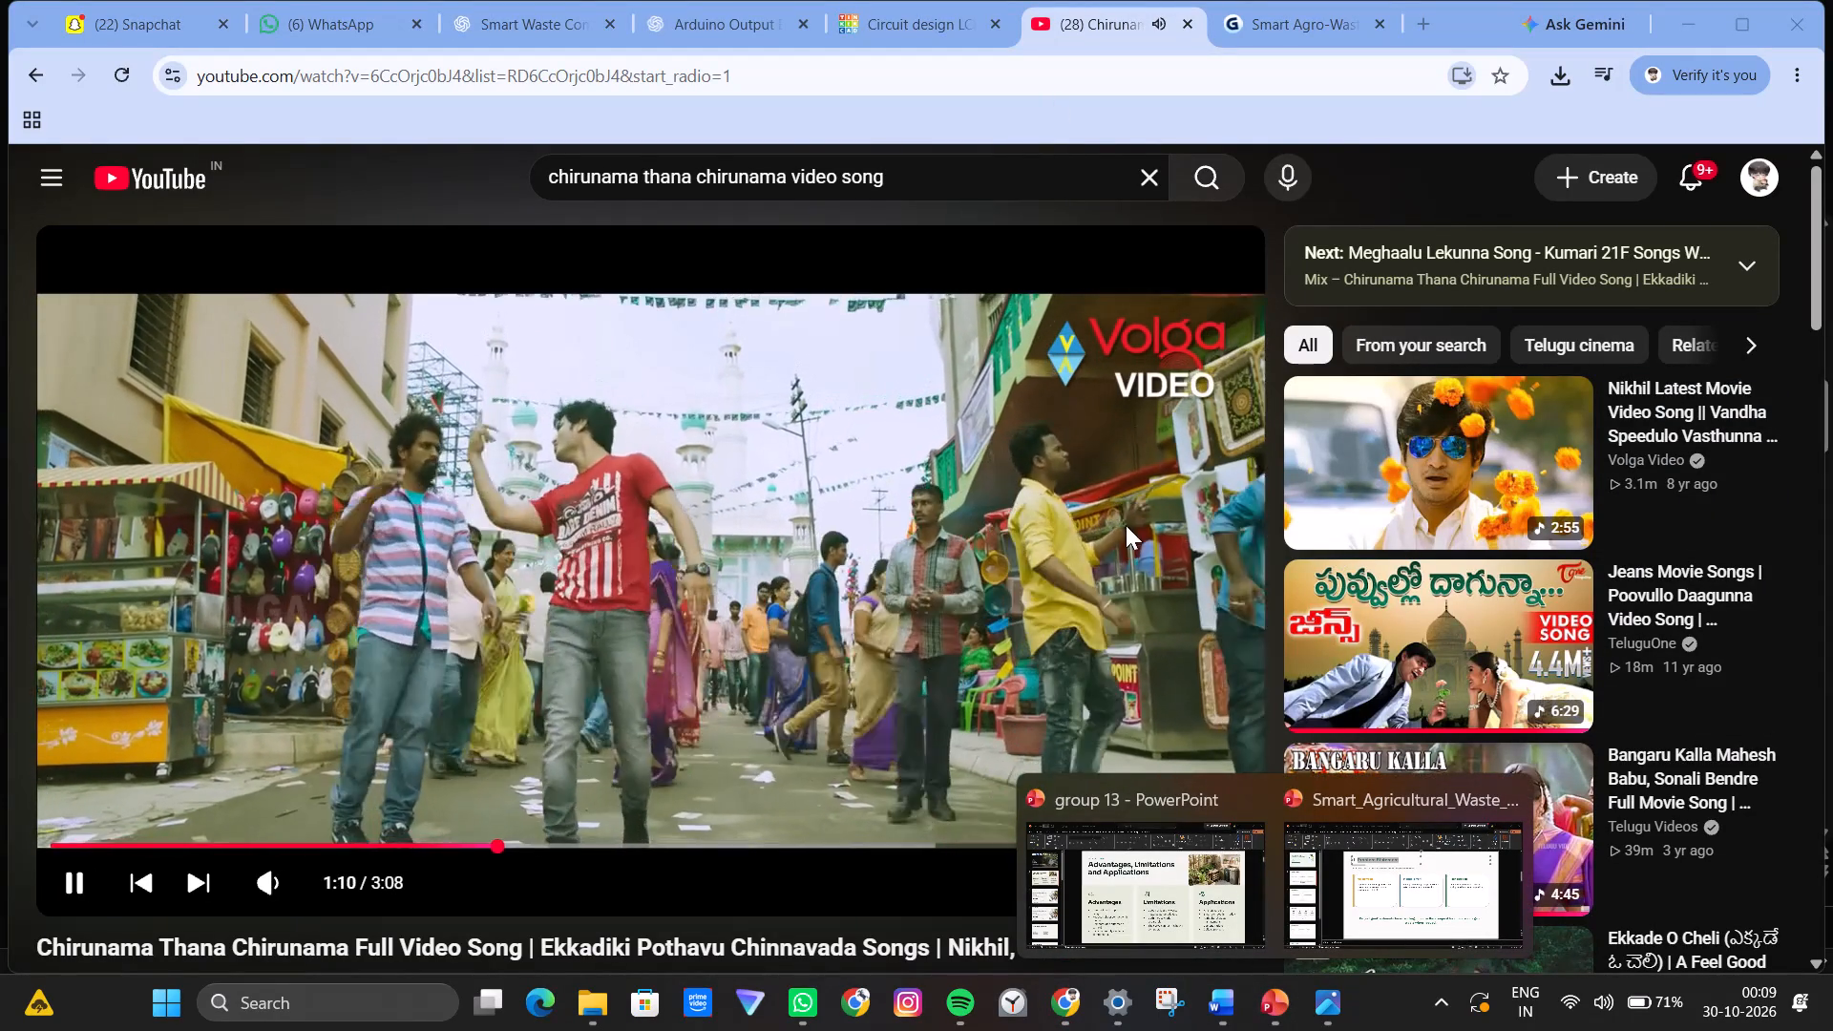
click(1194, 872)
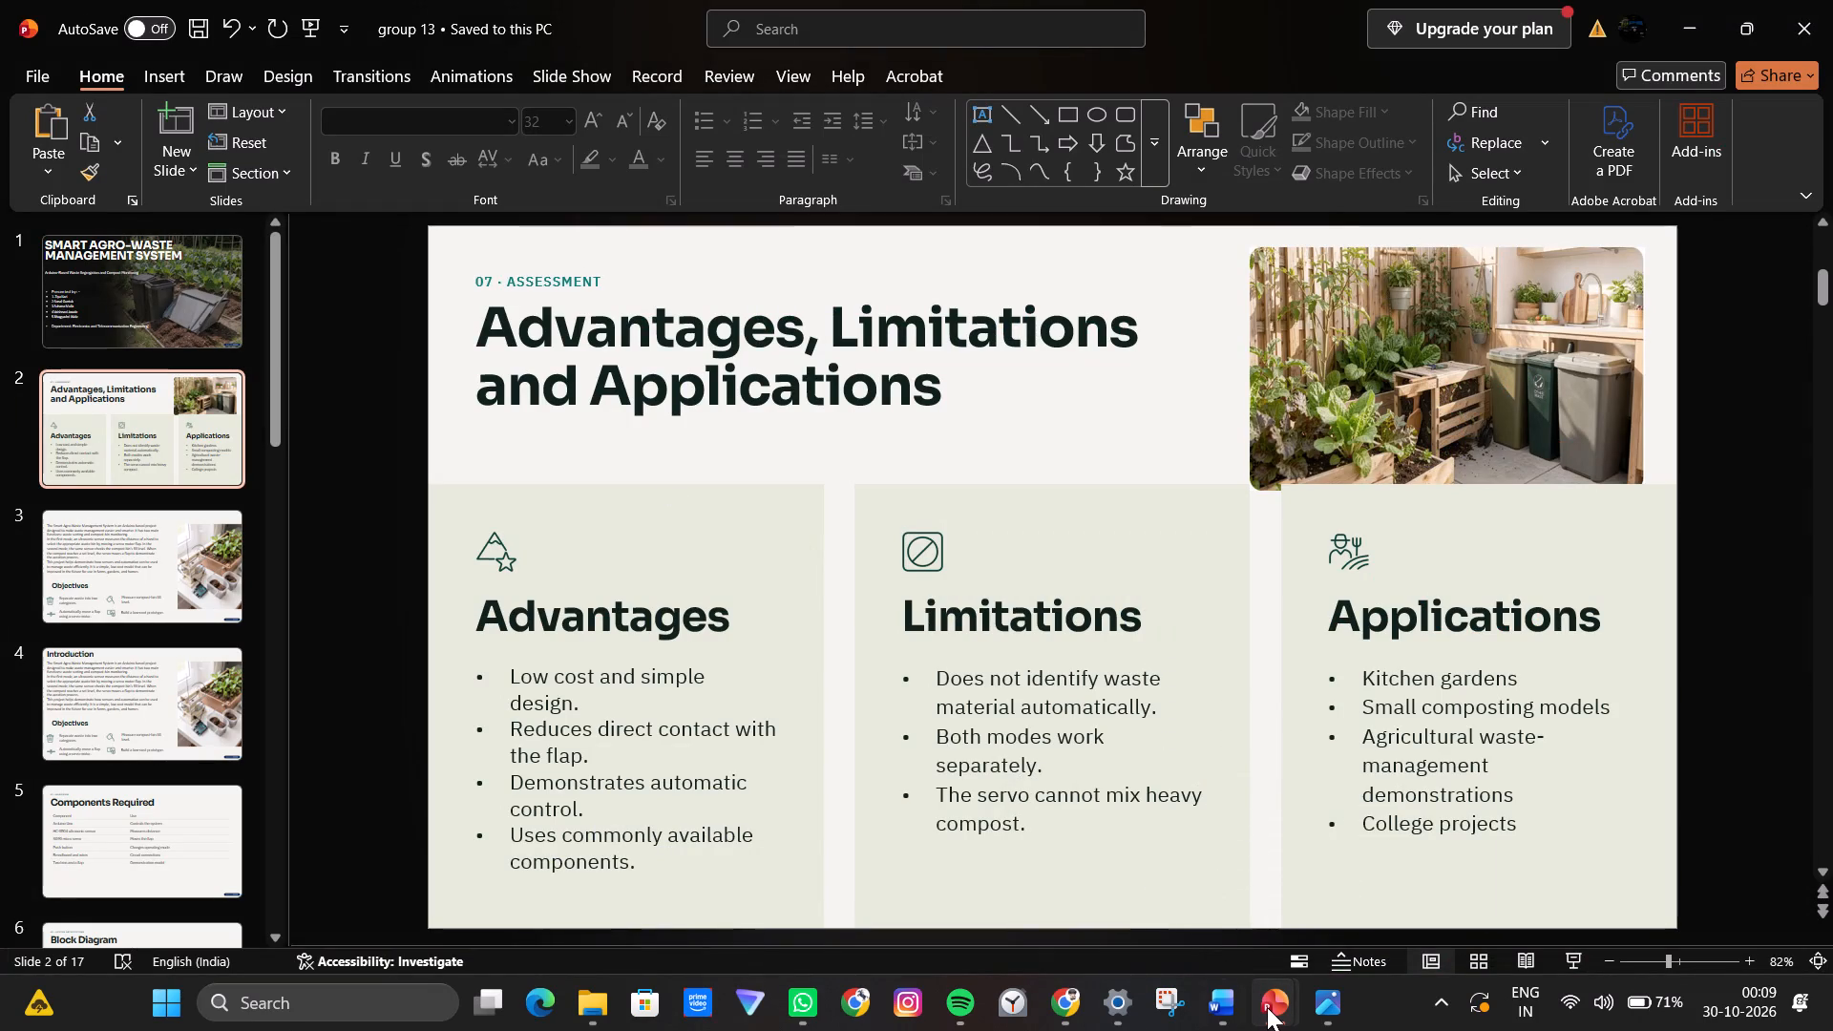
click(1338, 887)
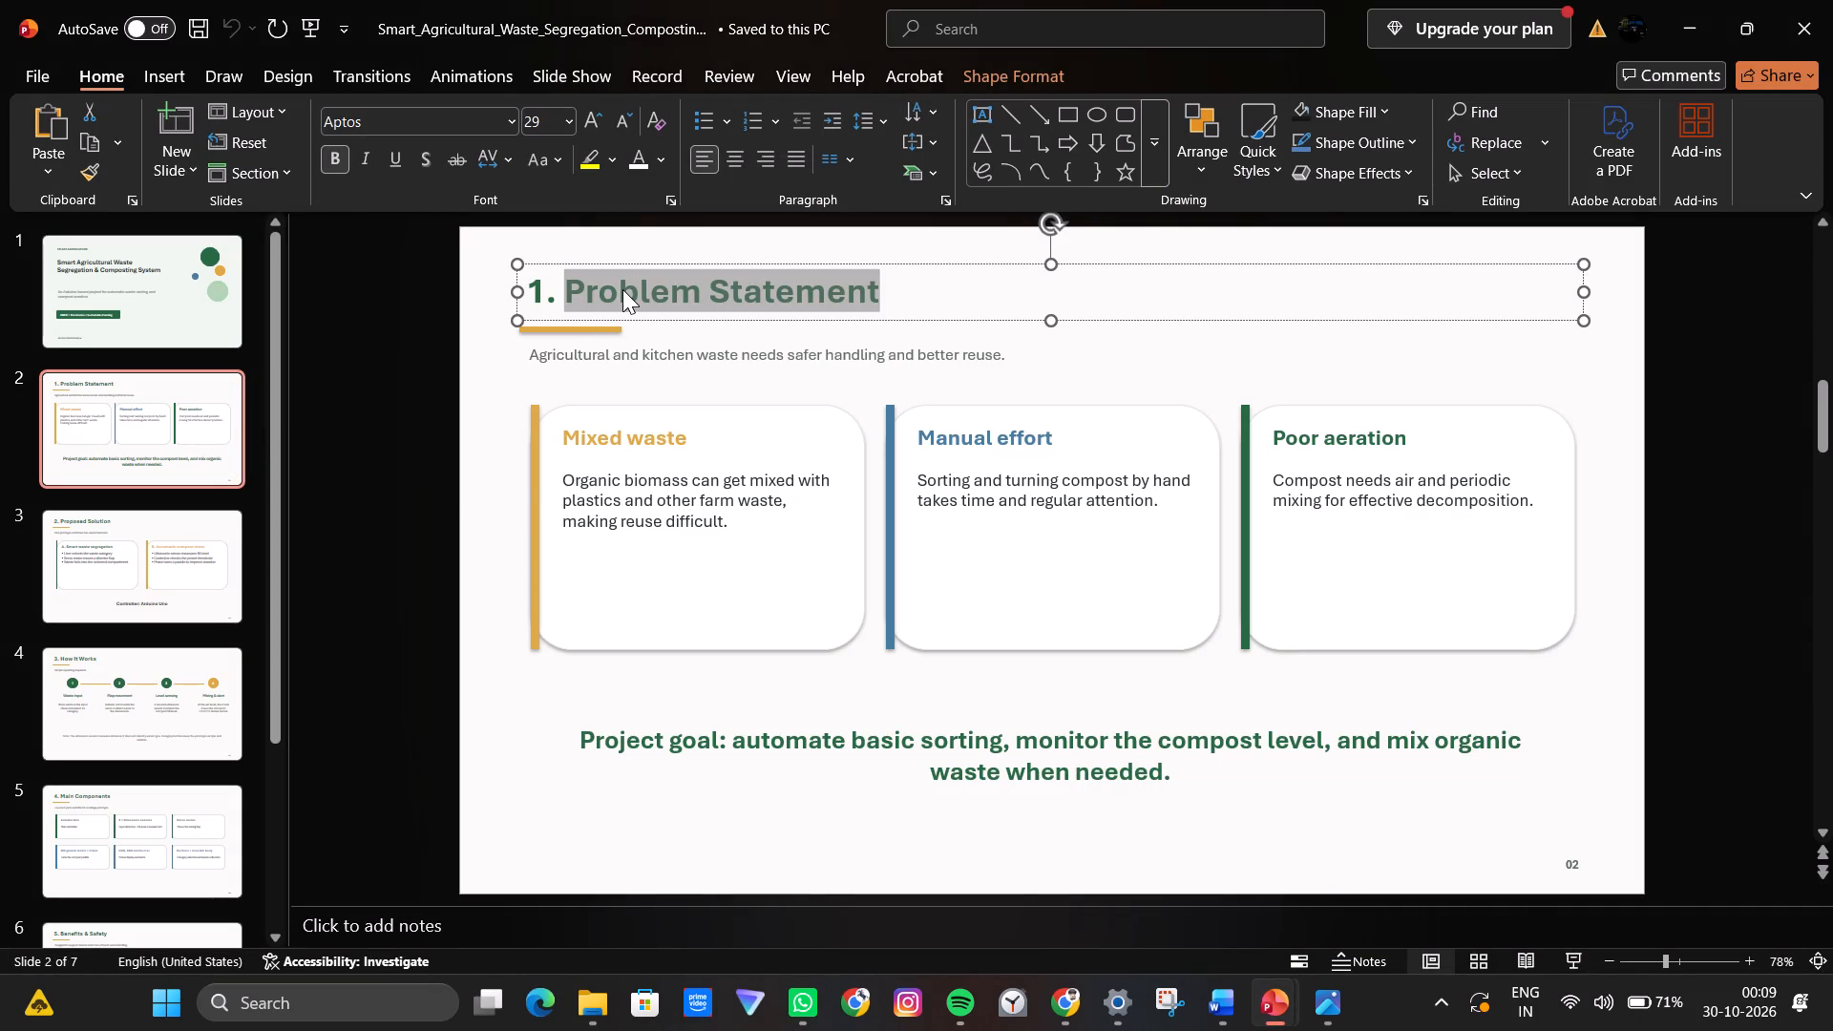
key(ctrl+c)
In the group 13 presentation, replace the slide 2 title text after "Adv" with the copied "Problem Statement".
click(1099, 822)
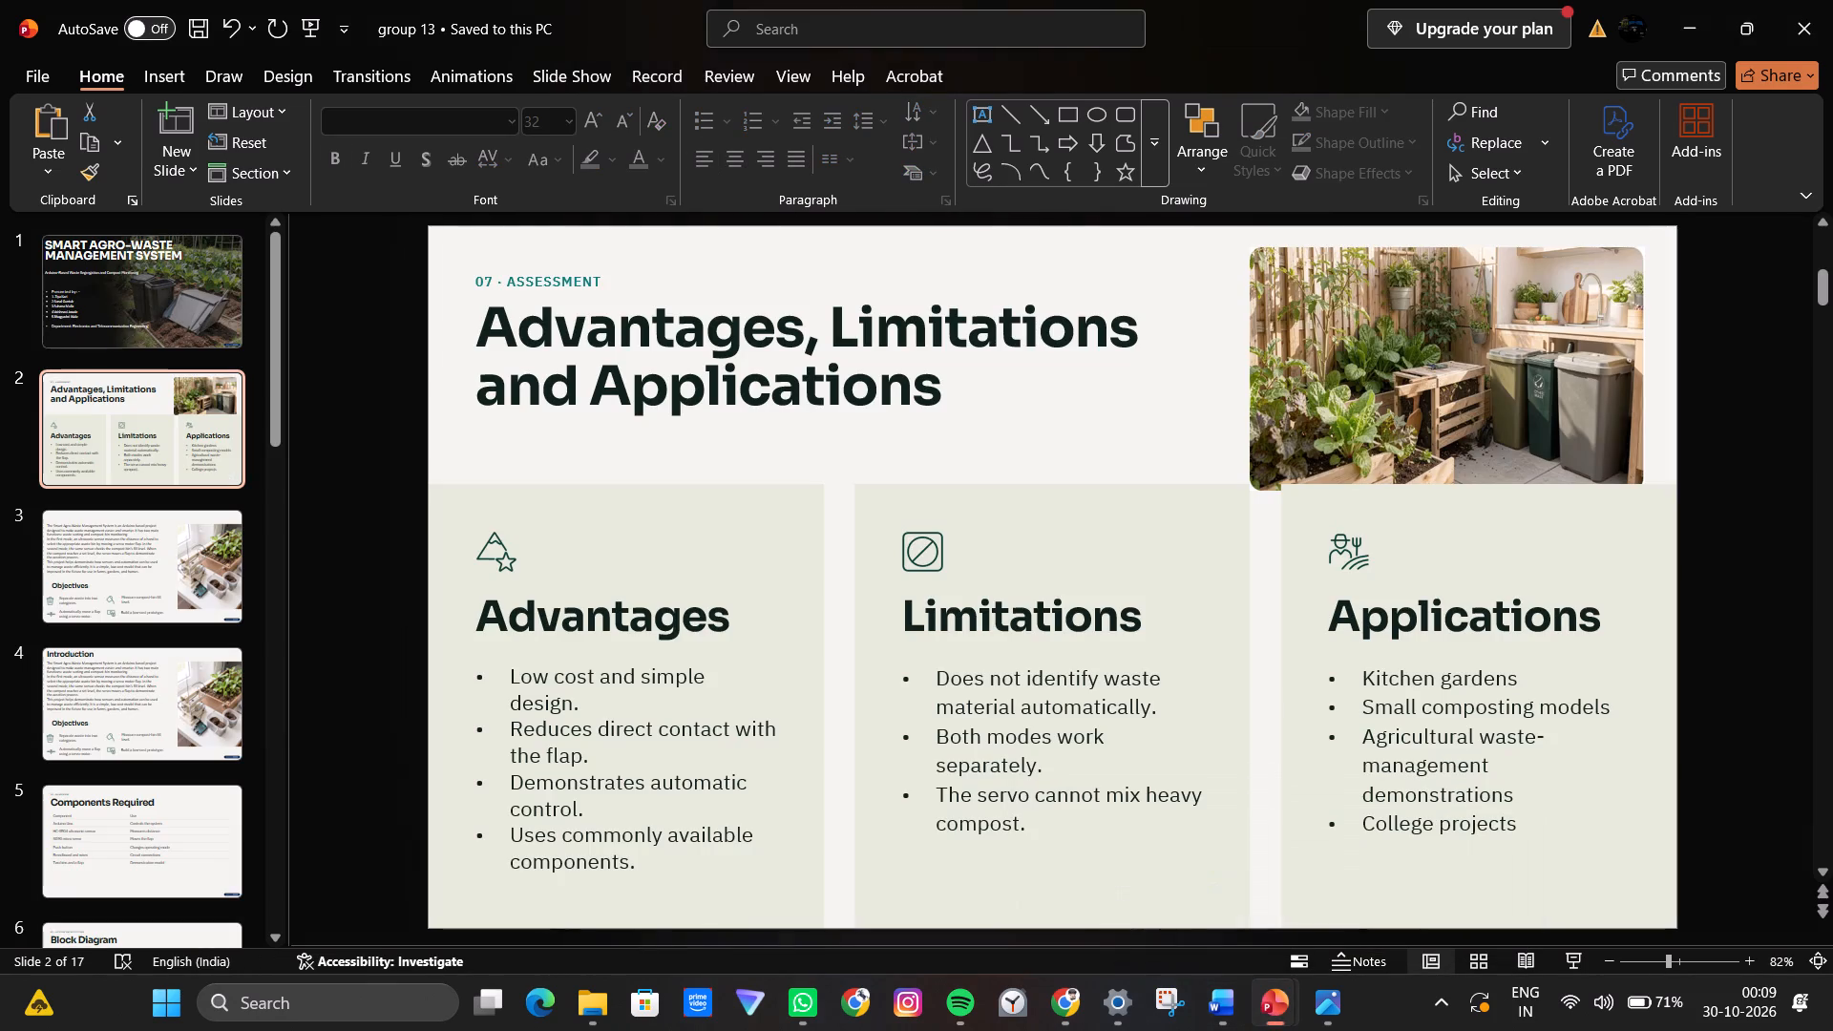
click(564, 322)
drag(565, 322, 572, 322)
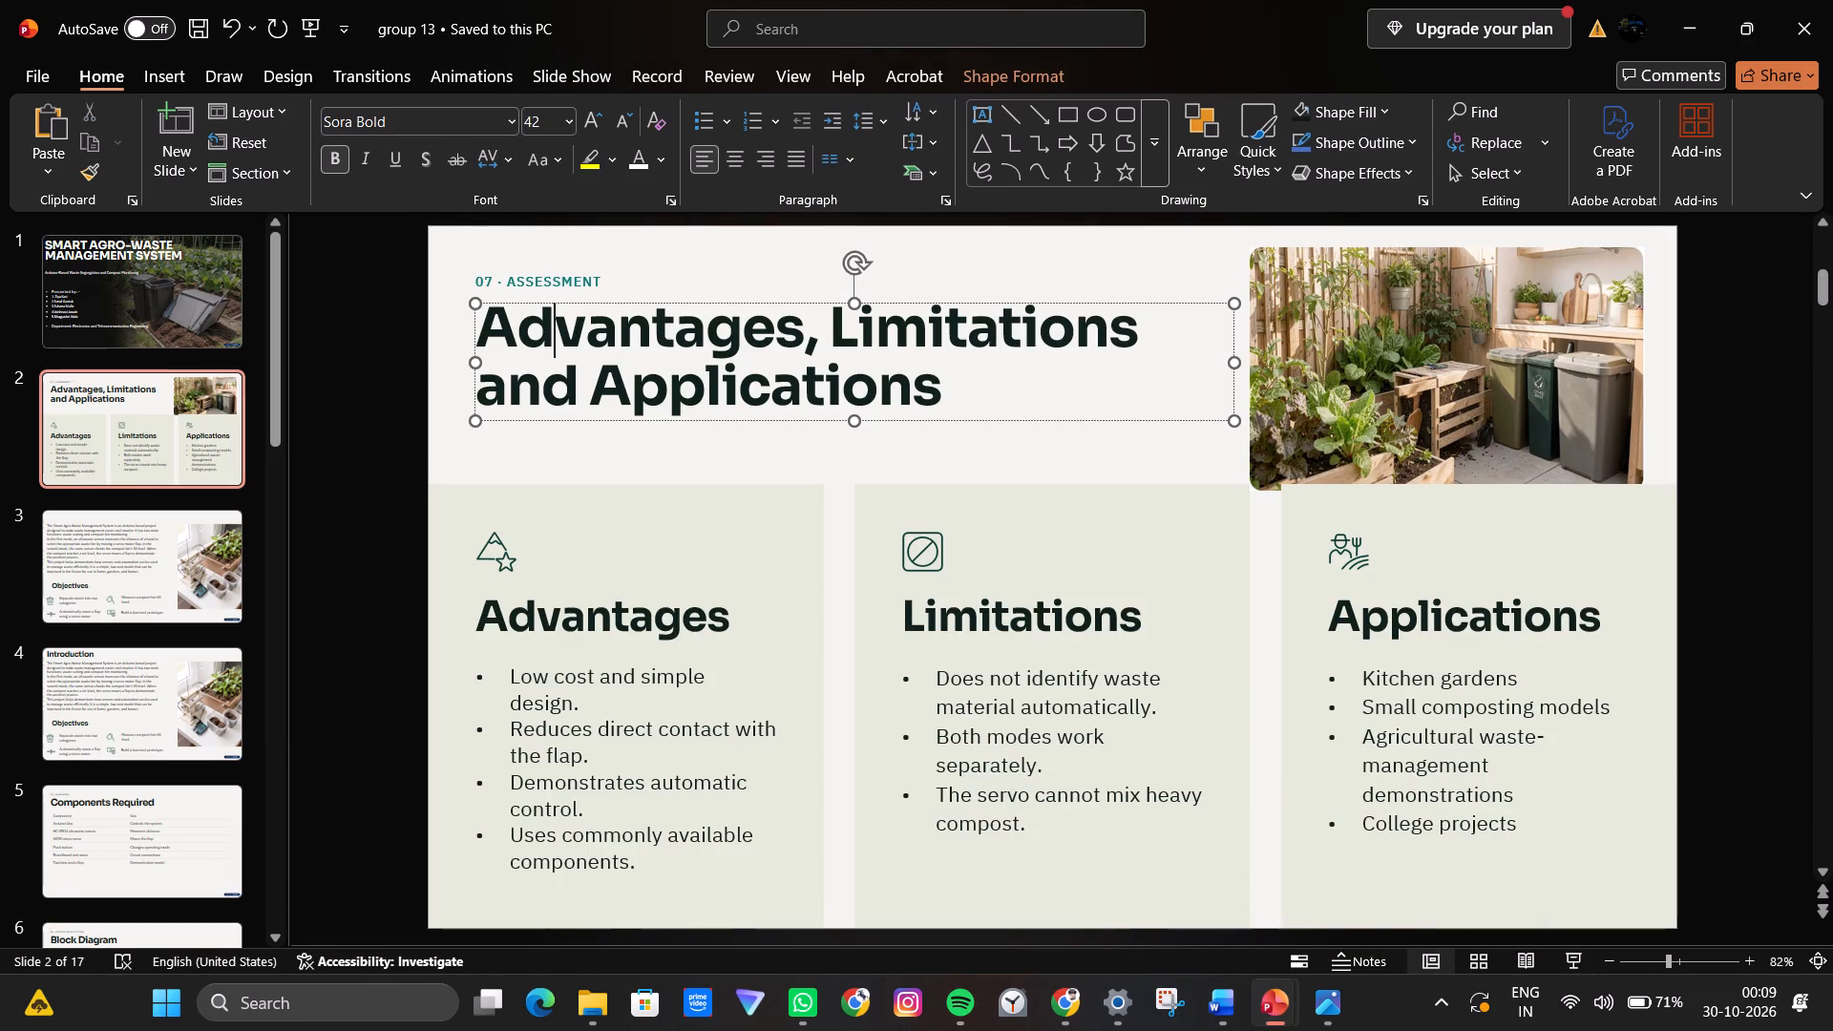
drag(572, 322, 900, 413)
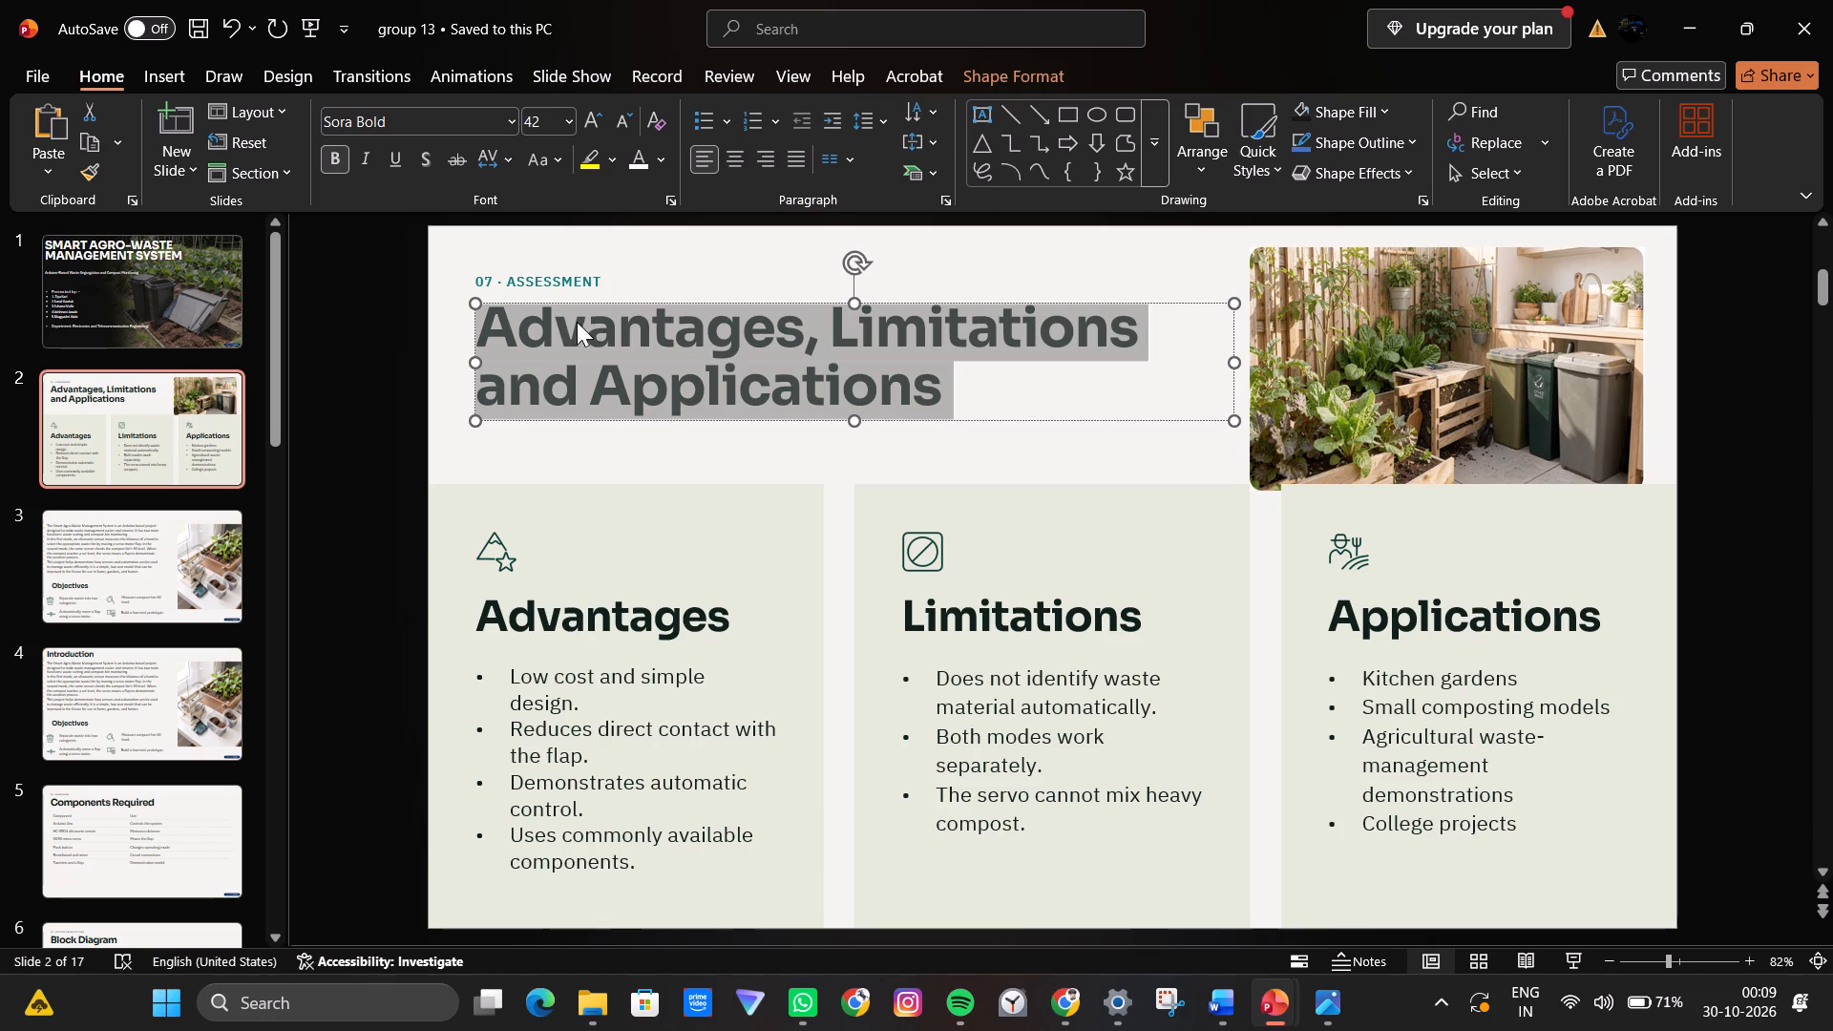
click(566, 322)
drag(566, 322, 884, 430)
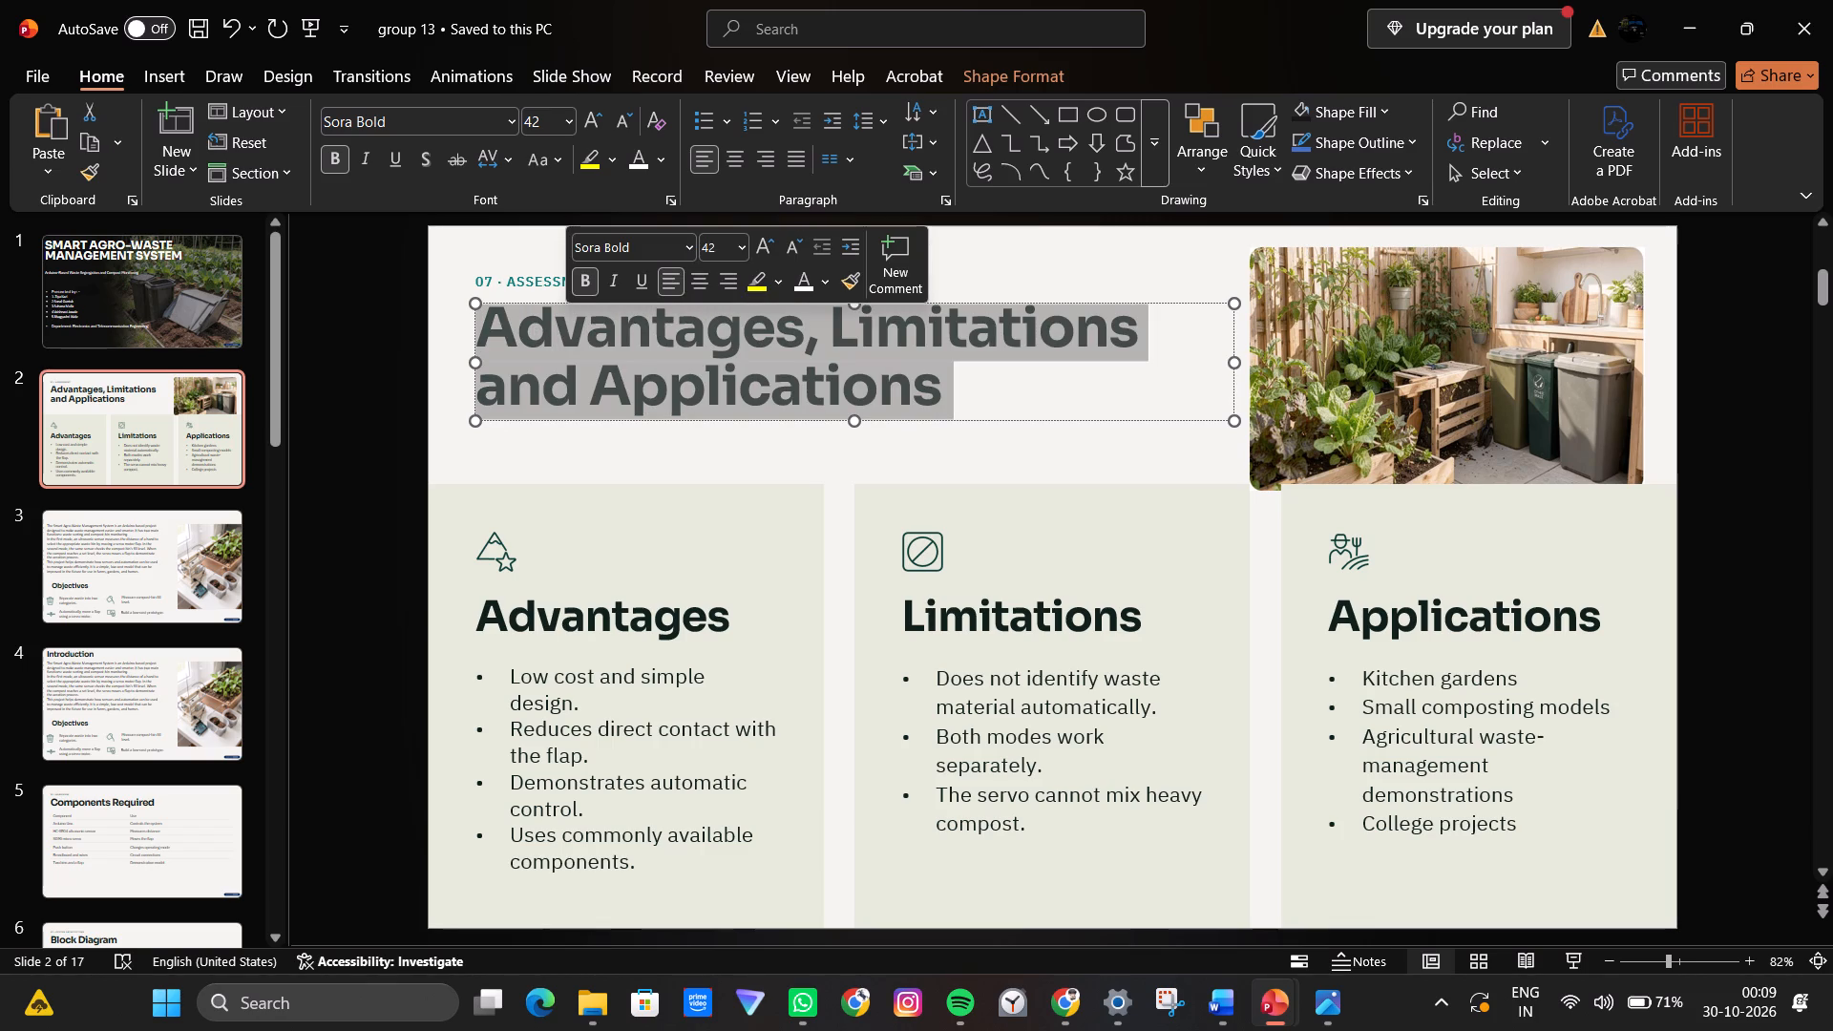
drag(884, 430, 880, 419)
click(916, 405)
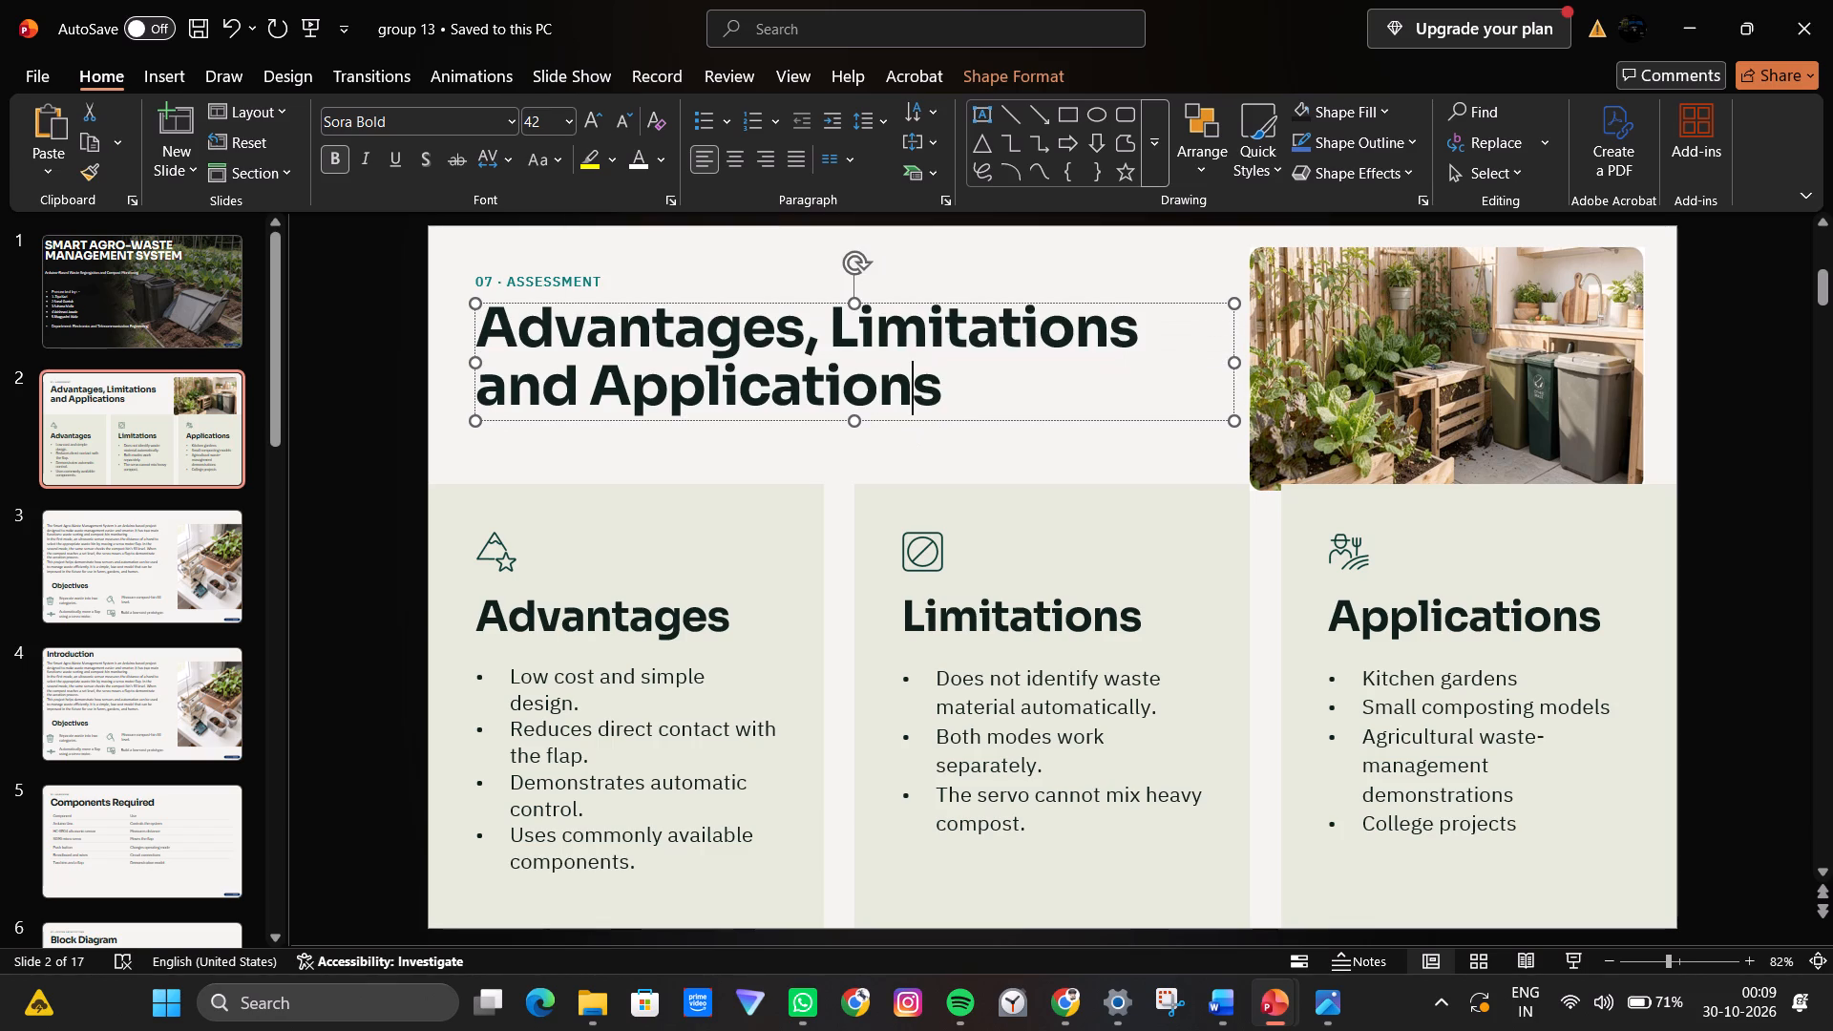
drag(962, 401, 651, 316)
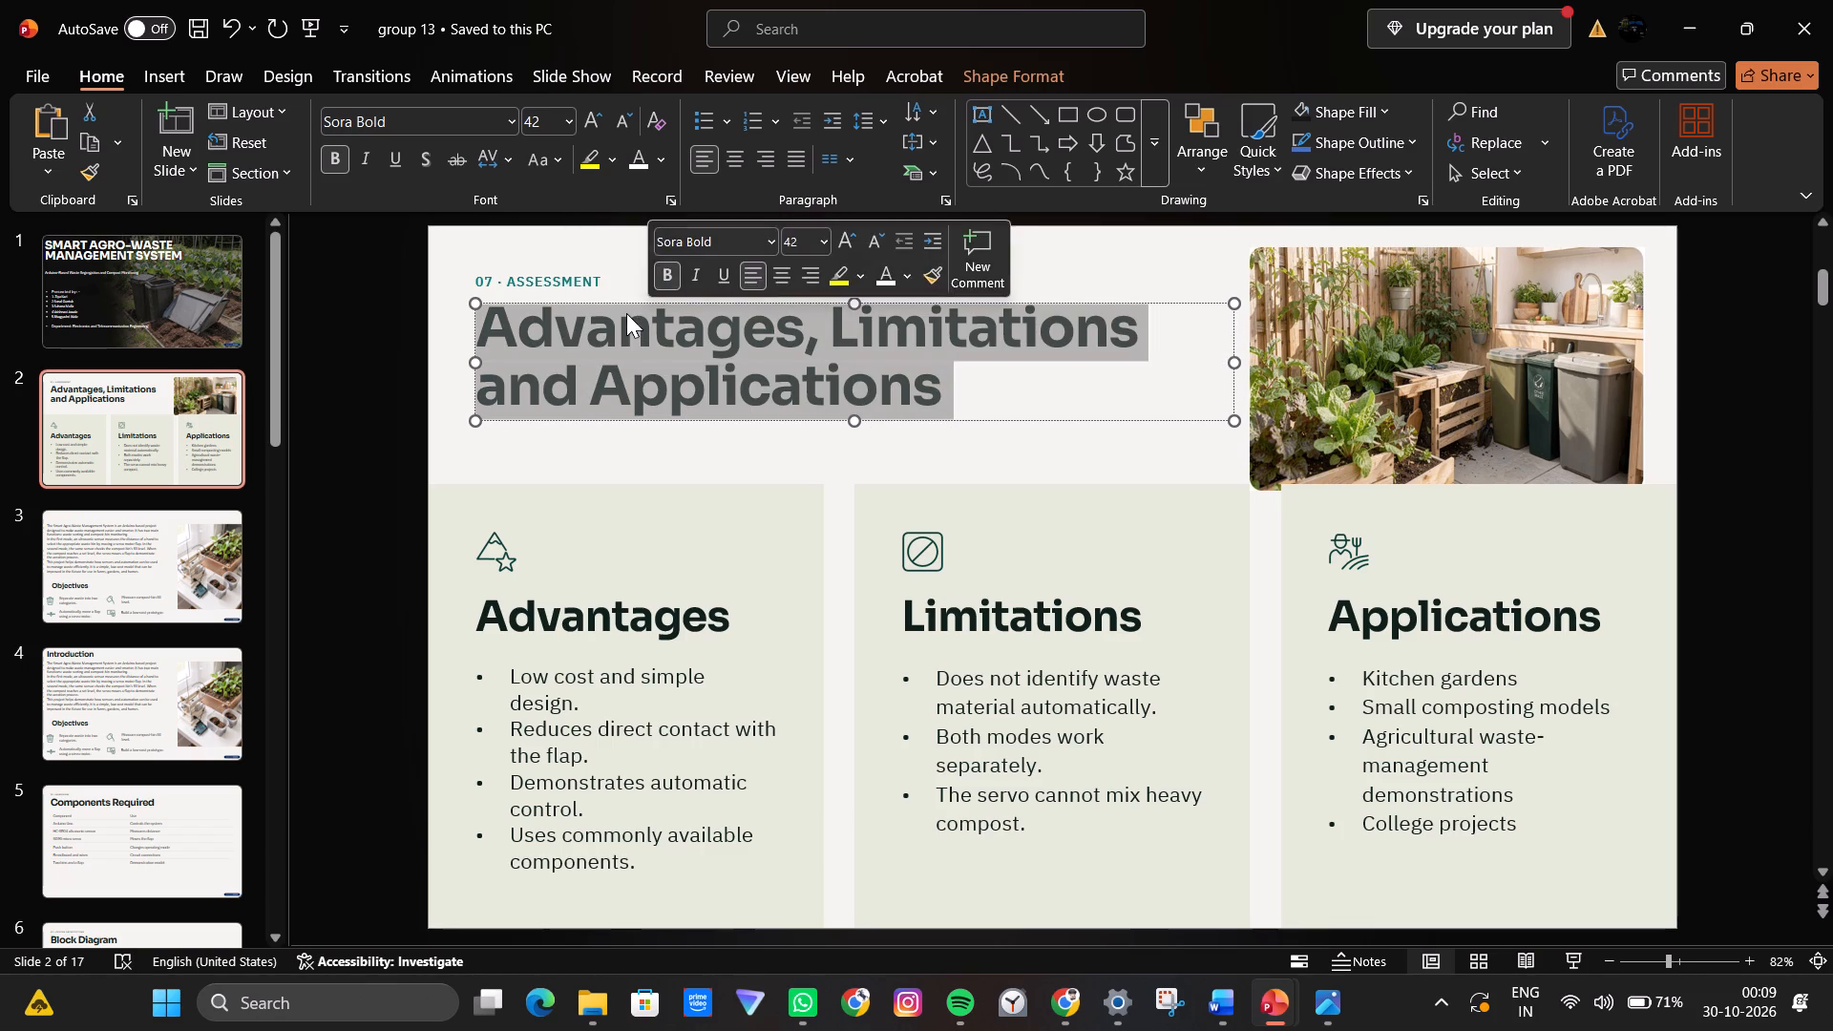
click(626, 313)
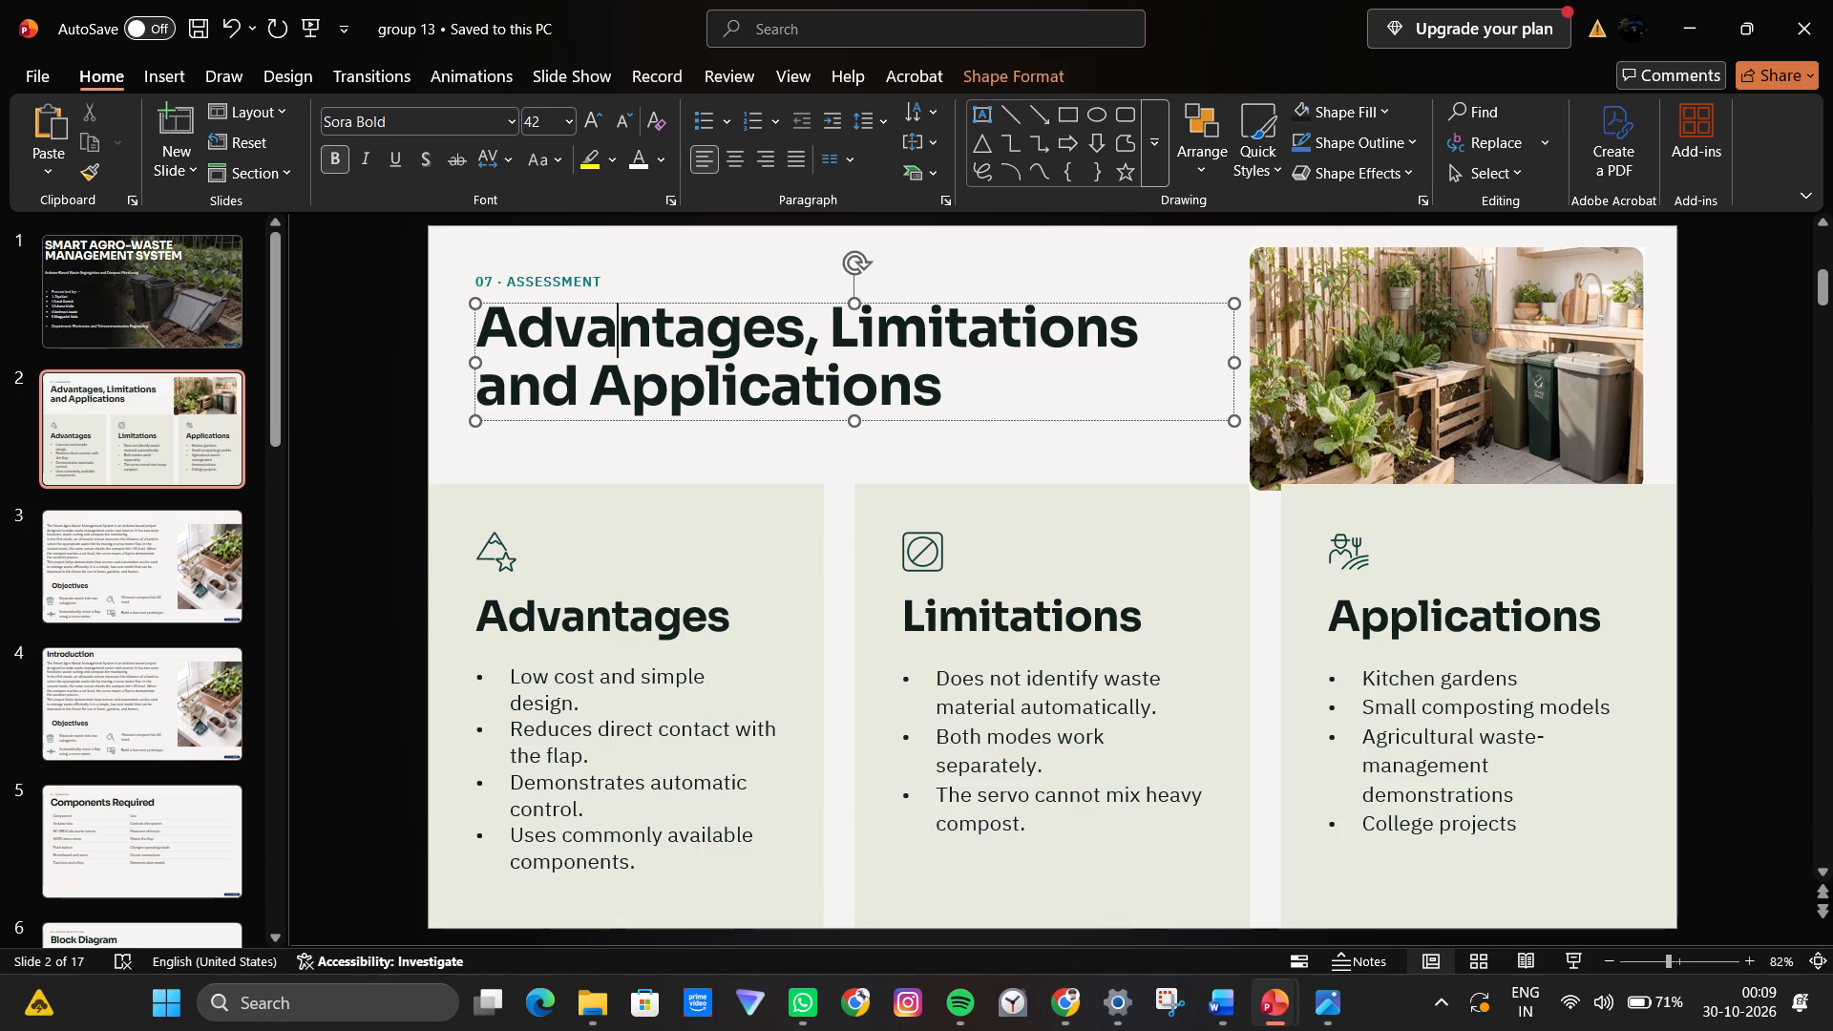
drag(592, 315, 726, 338)
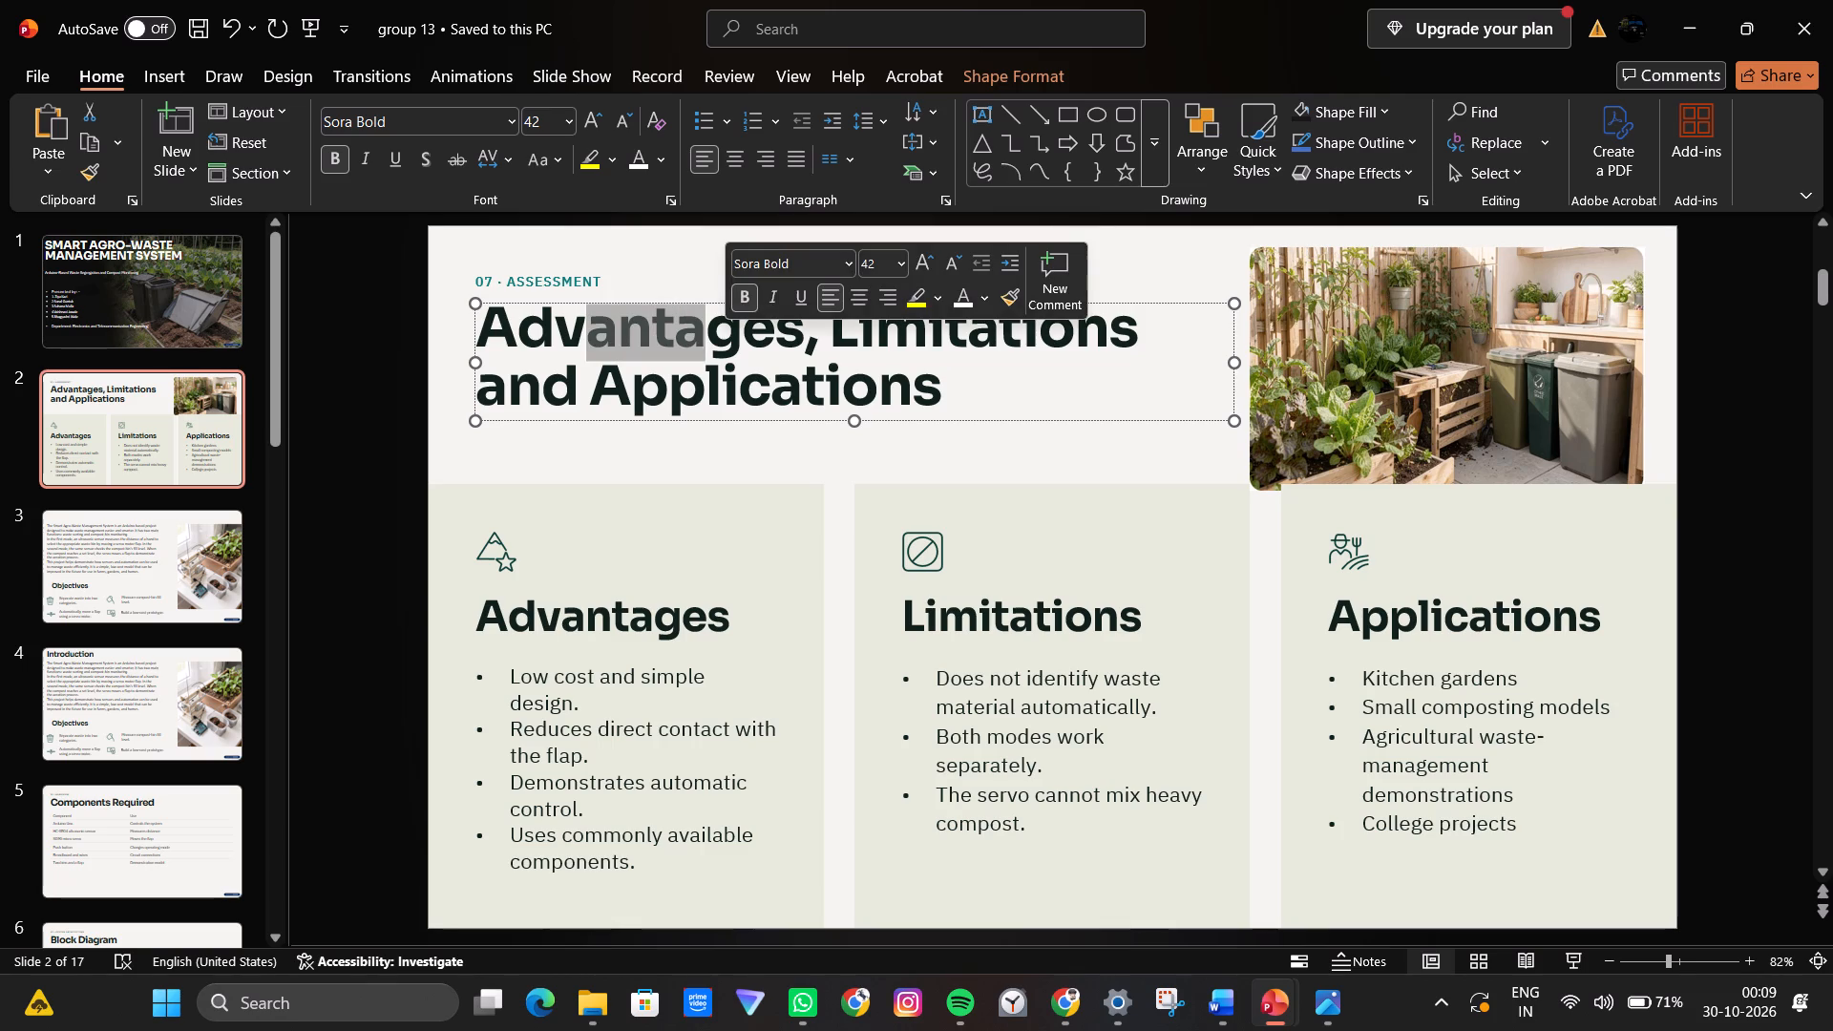
key(BackSpace)
key(space)
key(space)
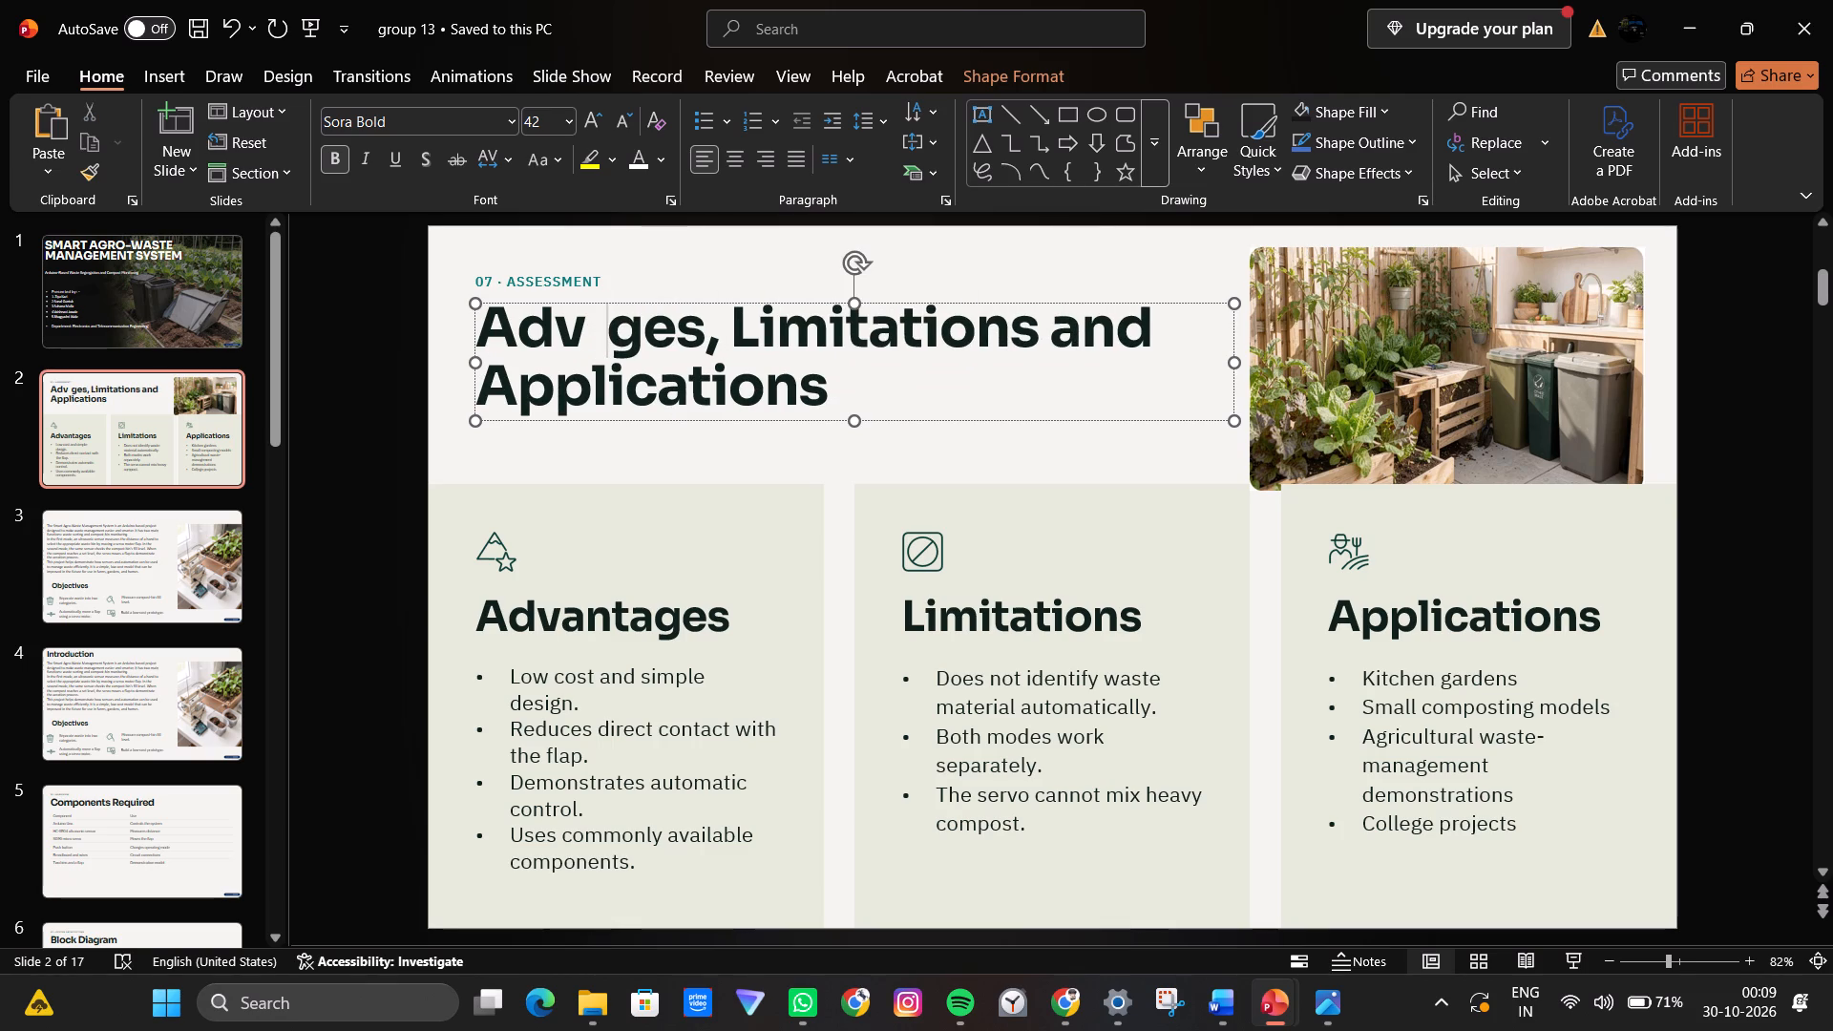
drag(621, 325, 827, 406)
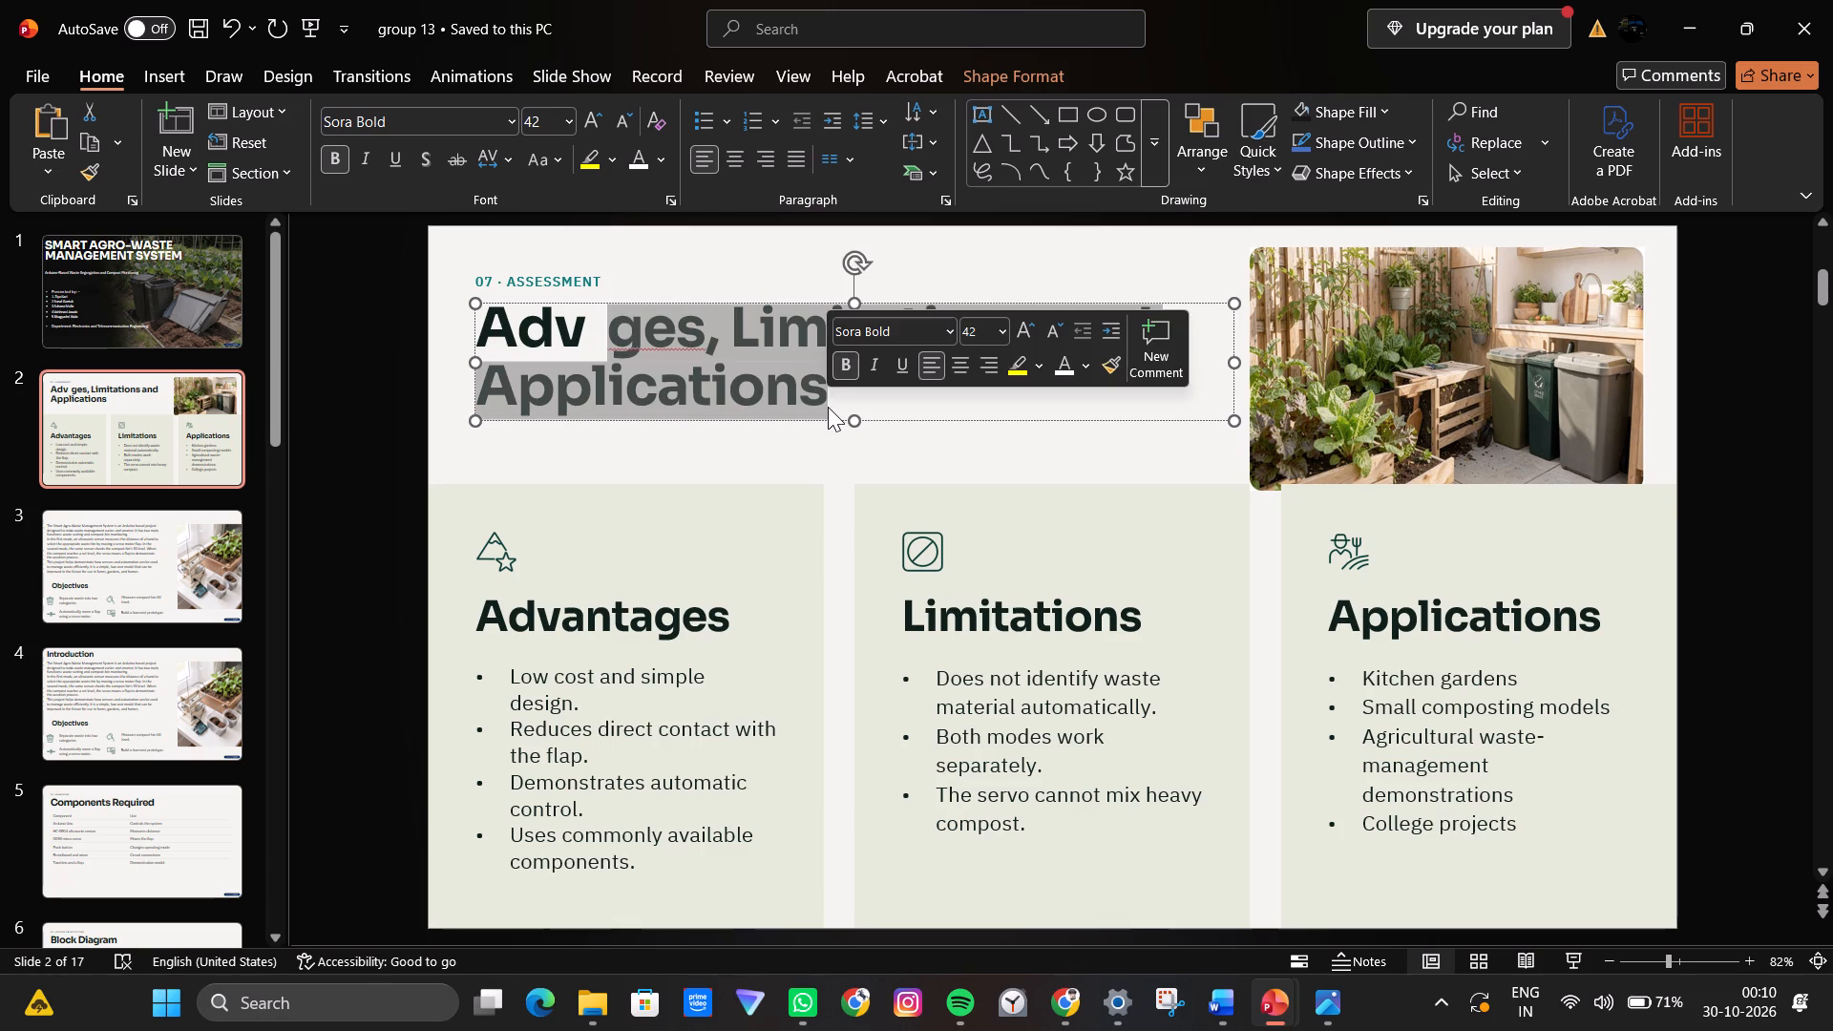
key(BackSpace)
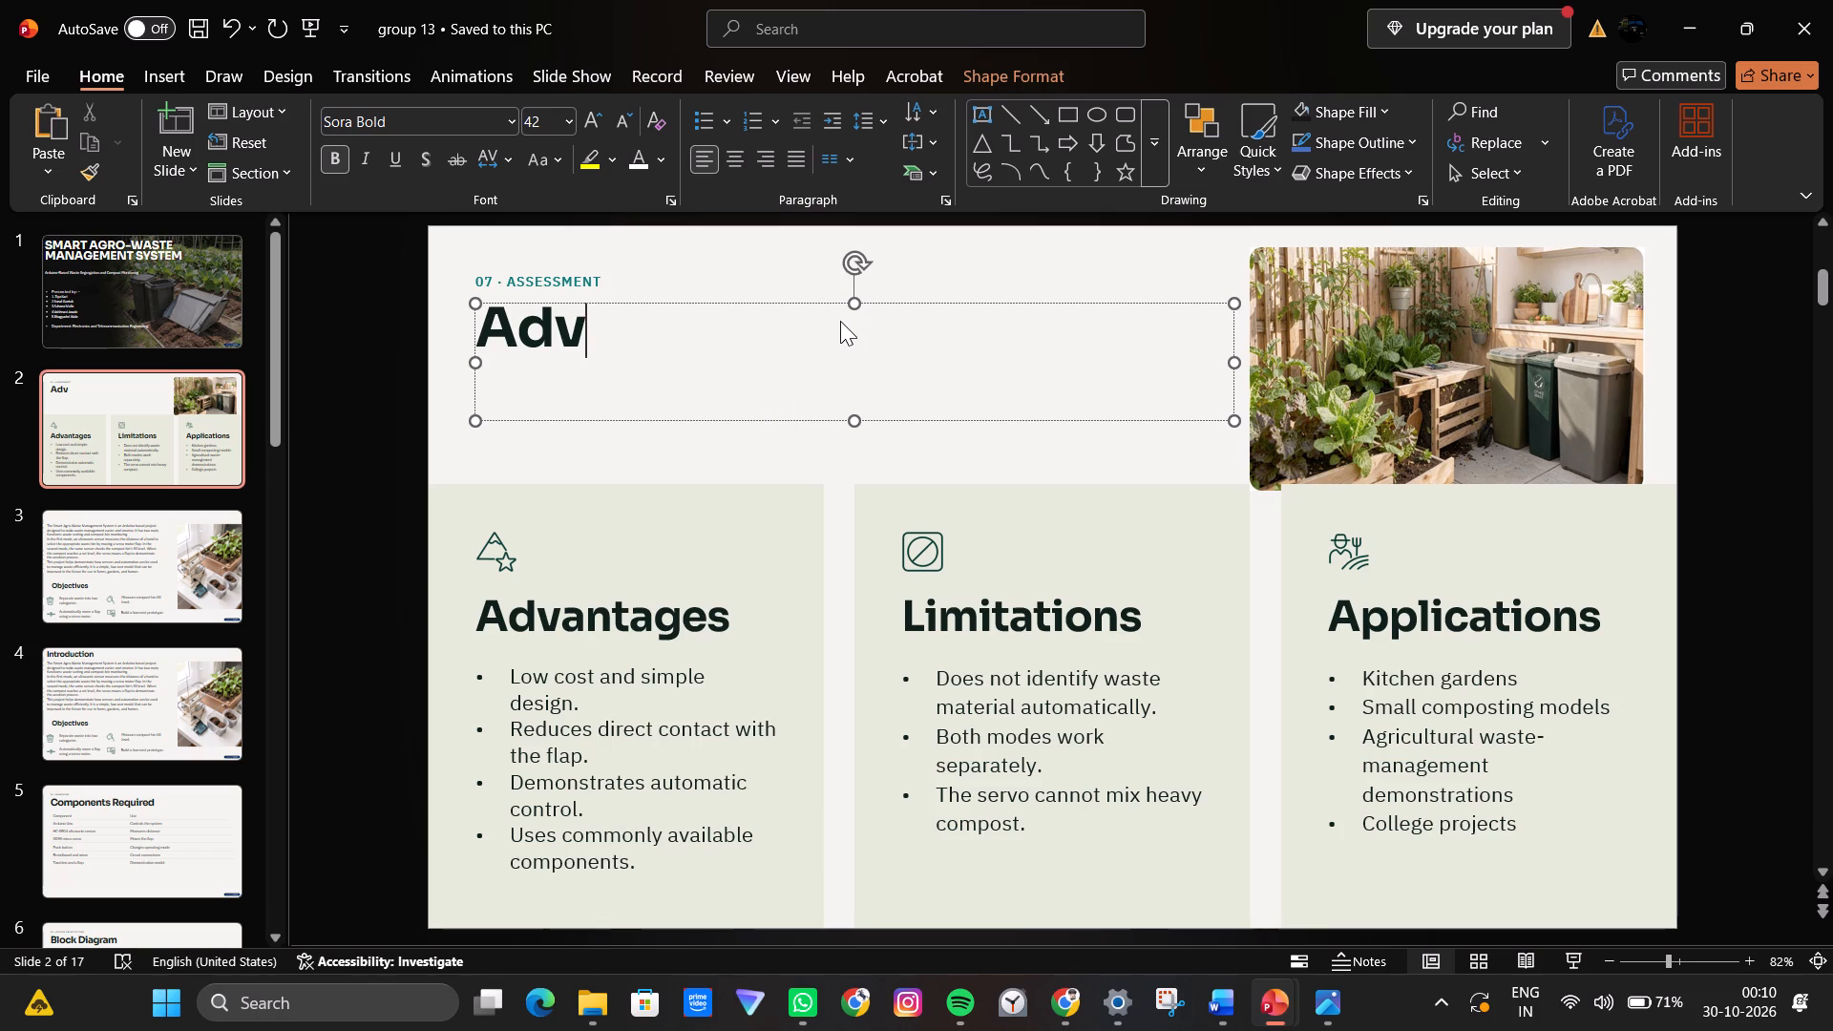
key(ctrl+v)
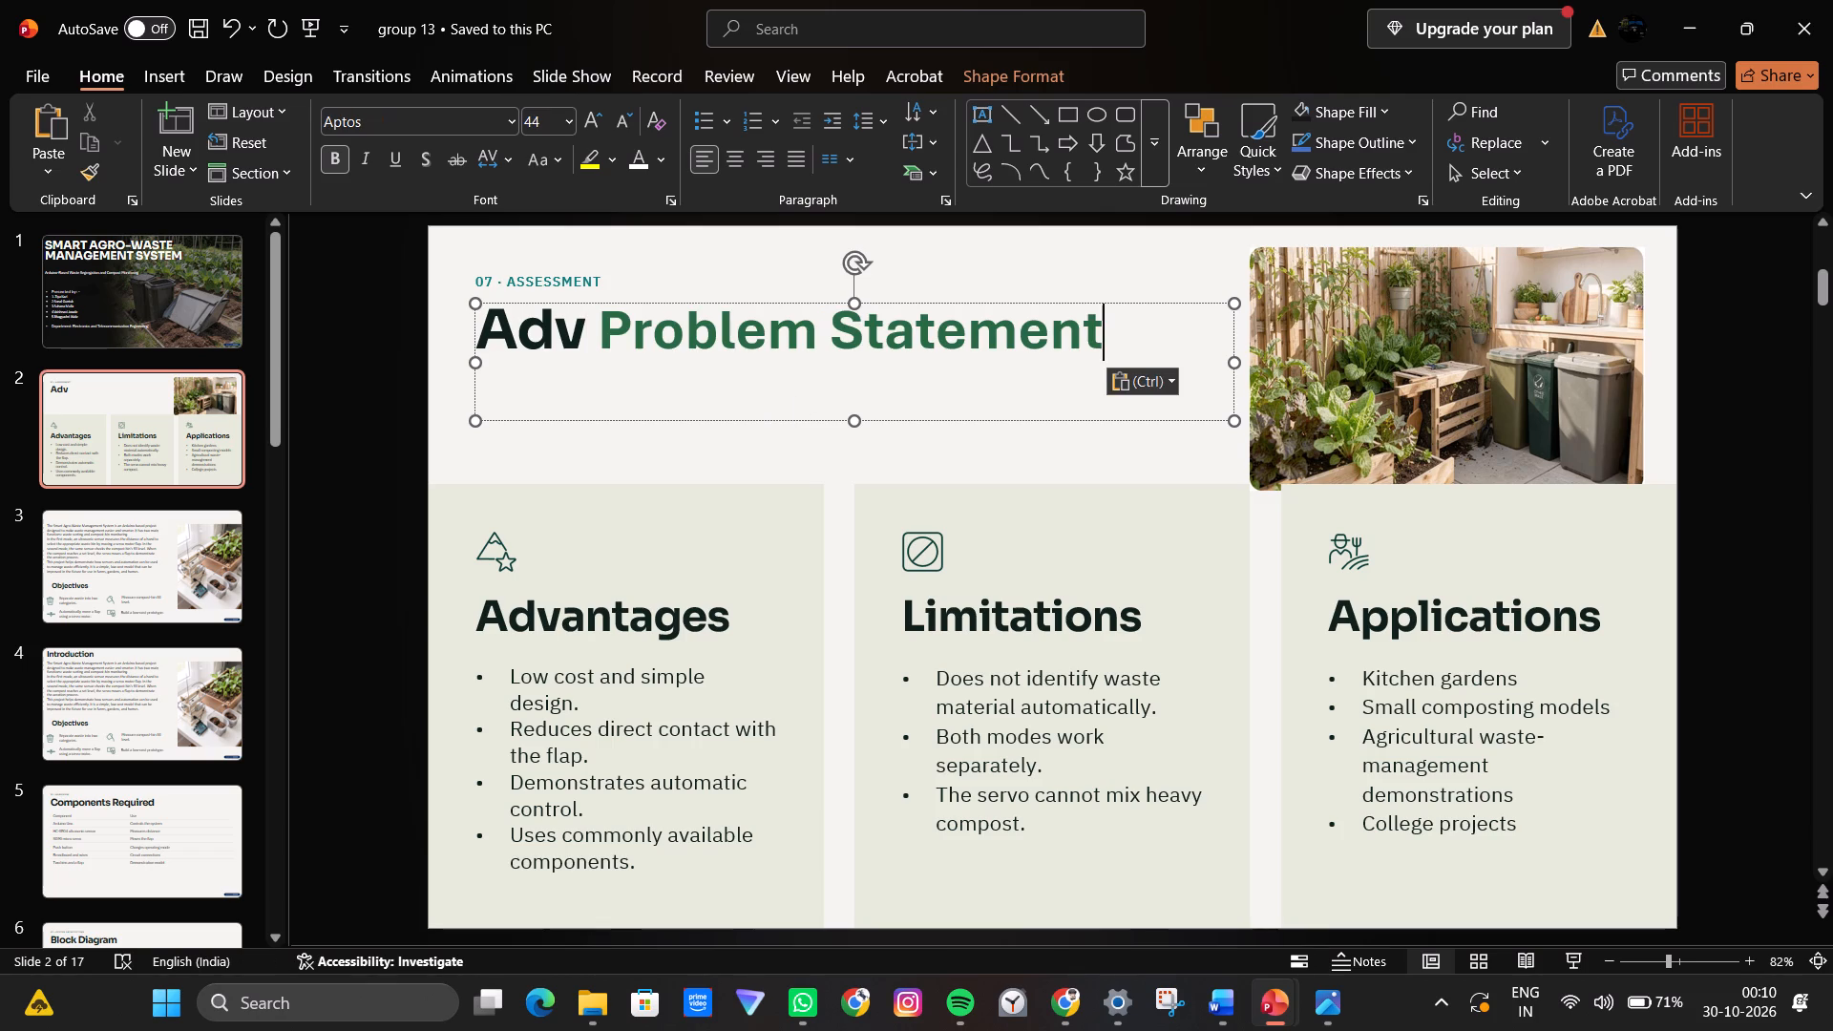
Apply the formatting of "Adv" to the pasted "Problem Statement" text with Format Painter.
drag(578, 327, 512, 329)
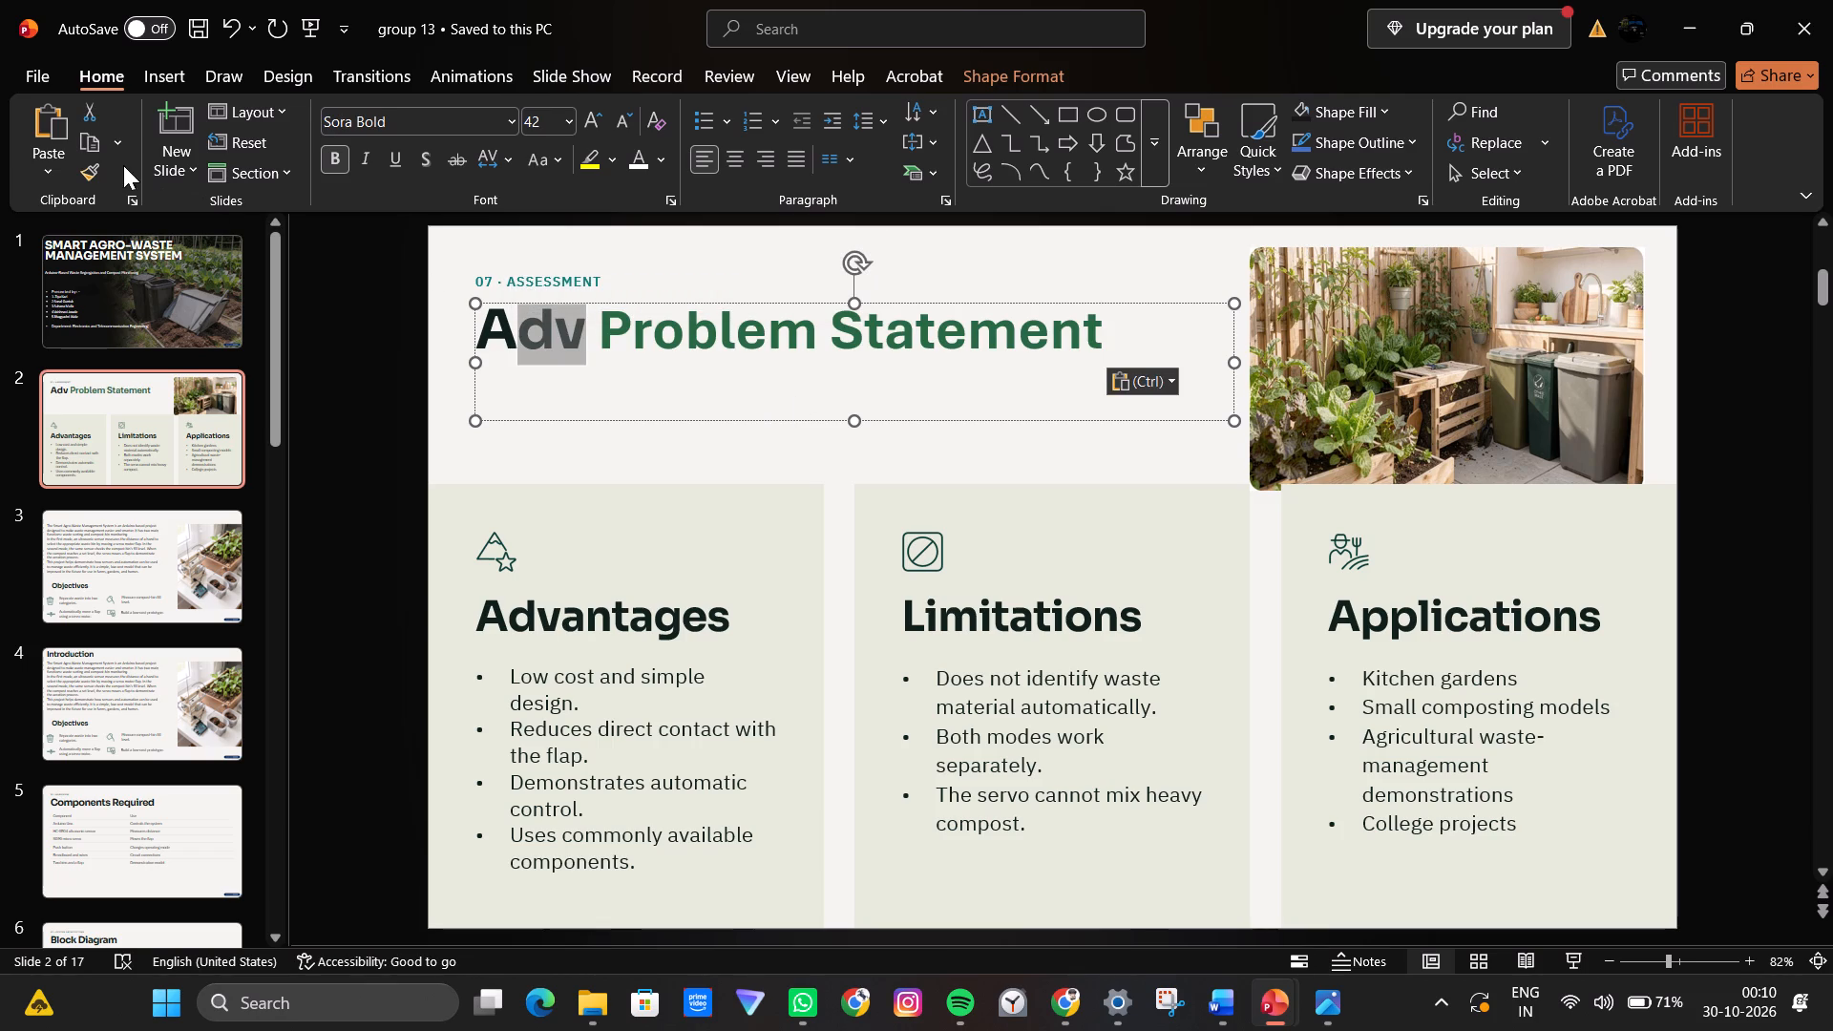
click(95, 169)
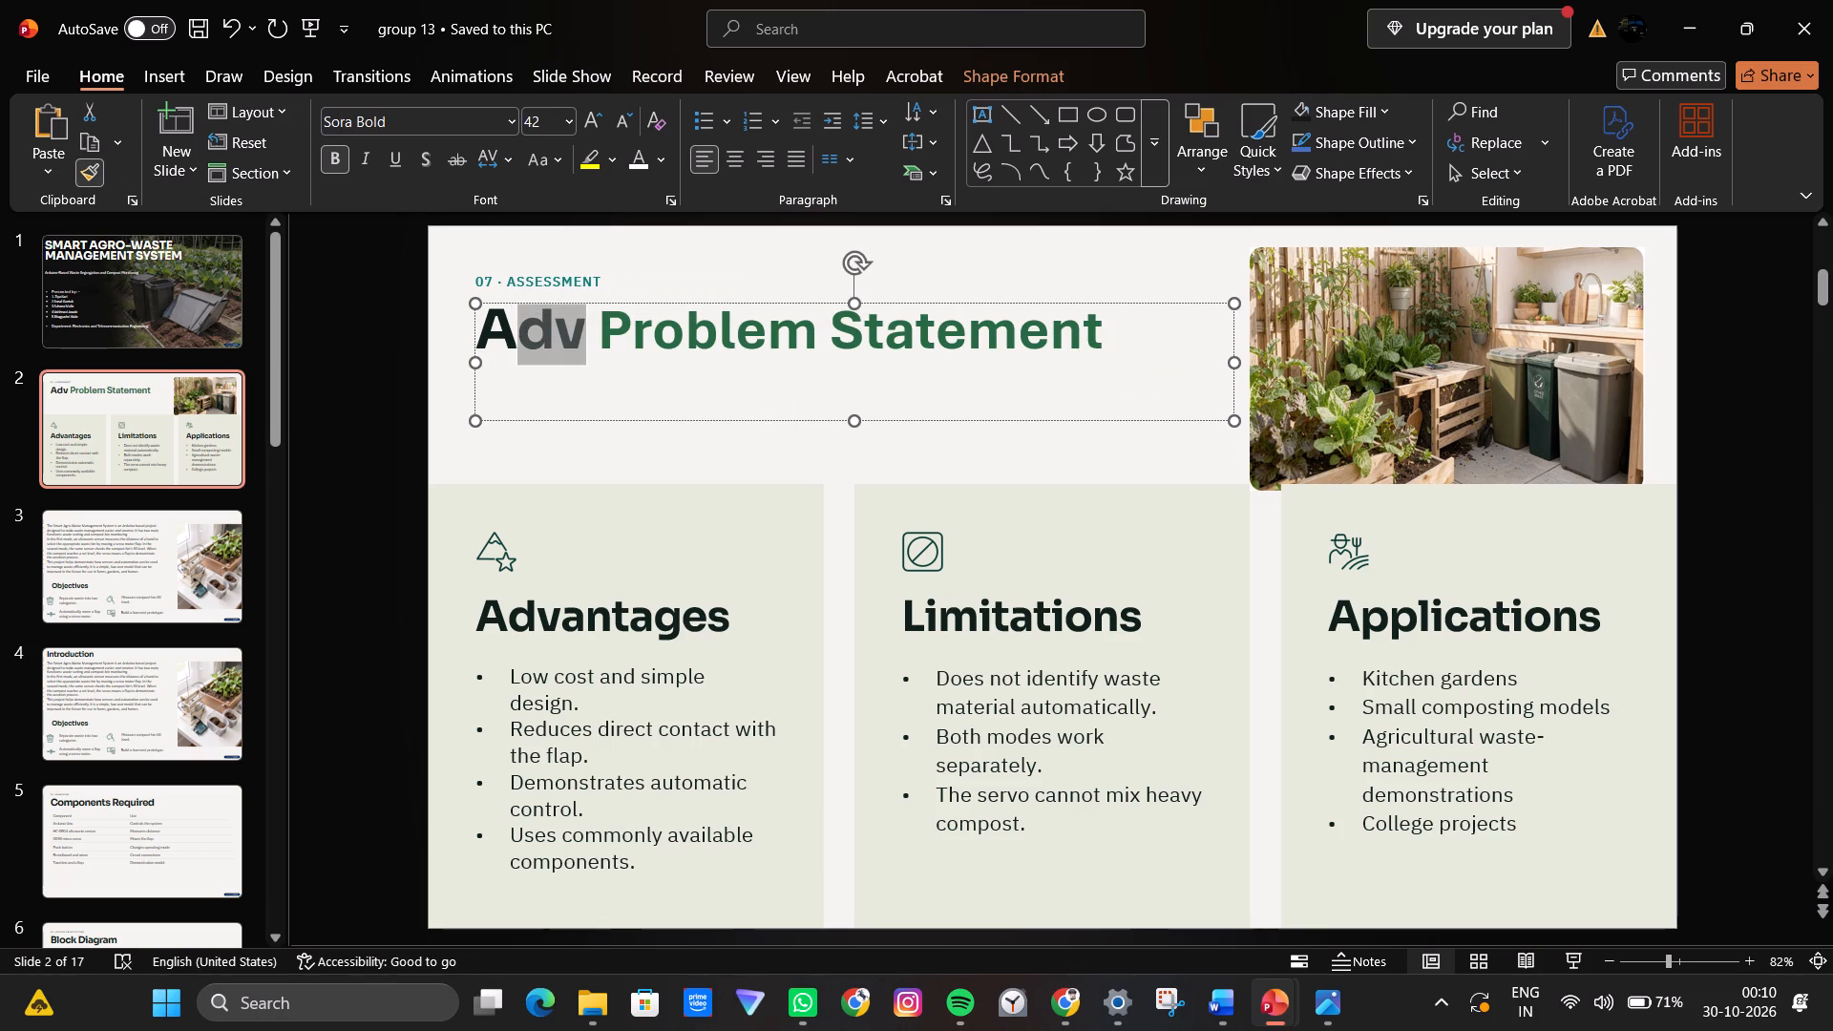
drag(1105, 341, 754, 344)
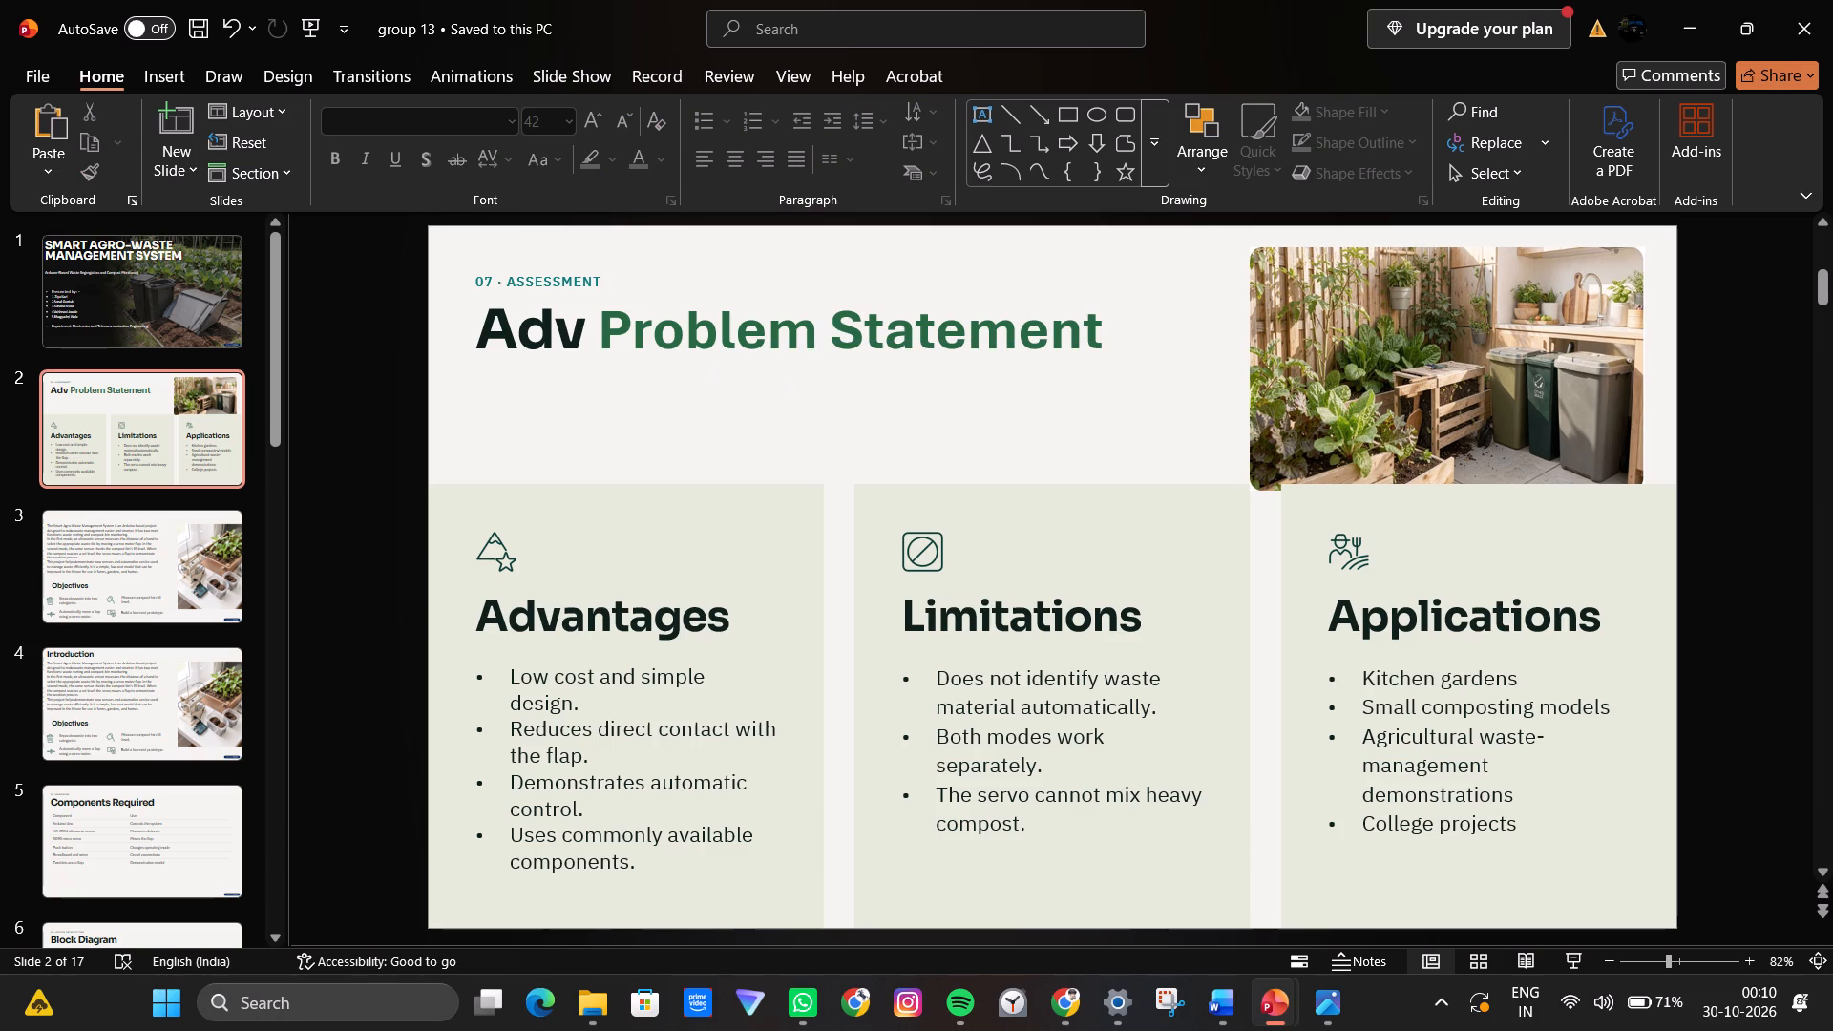
drag(548, 333, 519, 327)
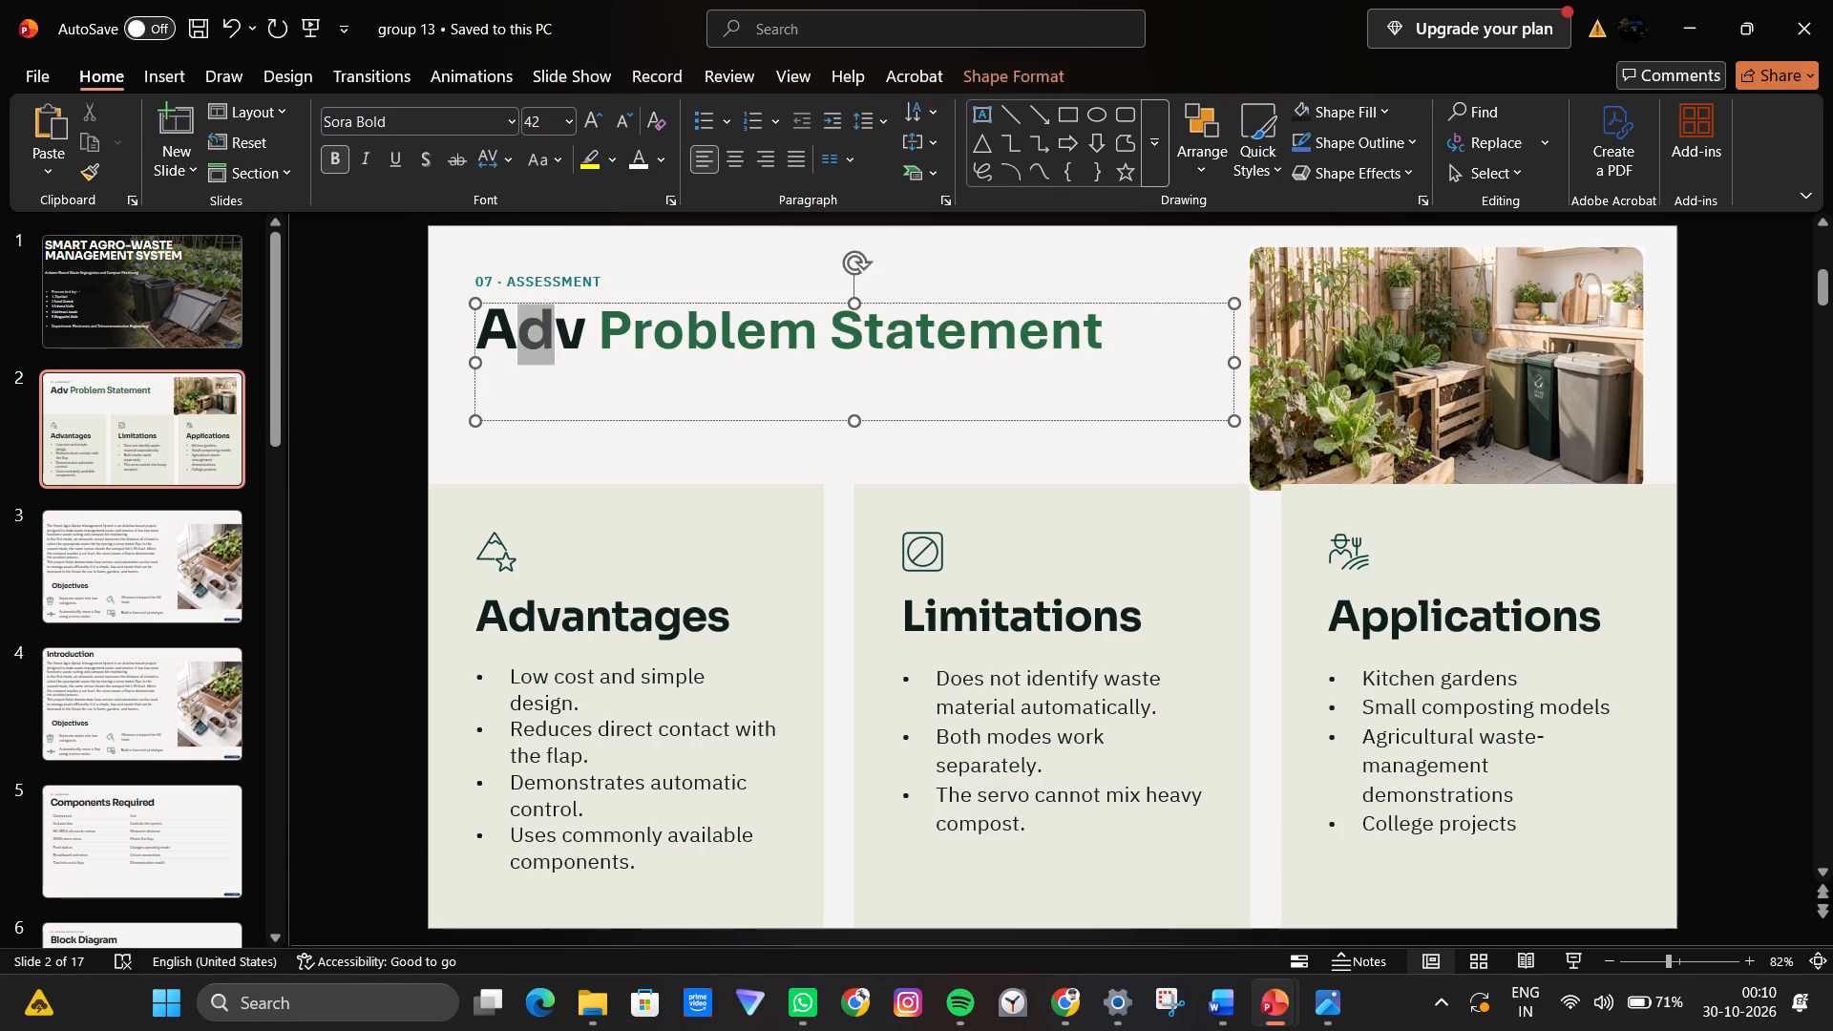
drag(519, 327, 517, 326)
click(81, 158)
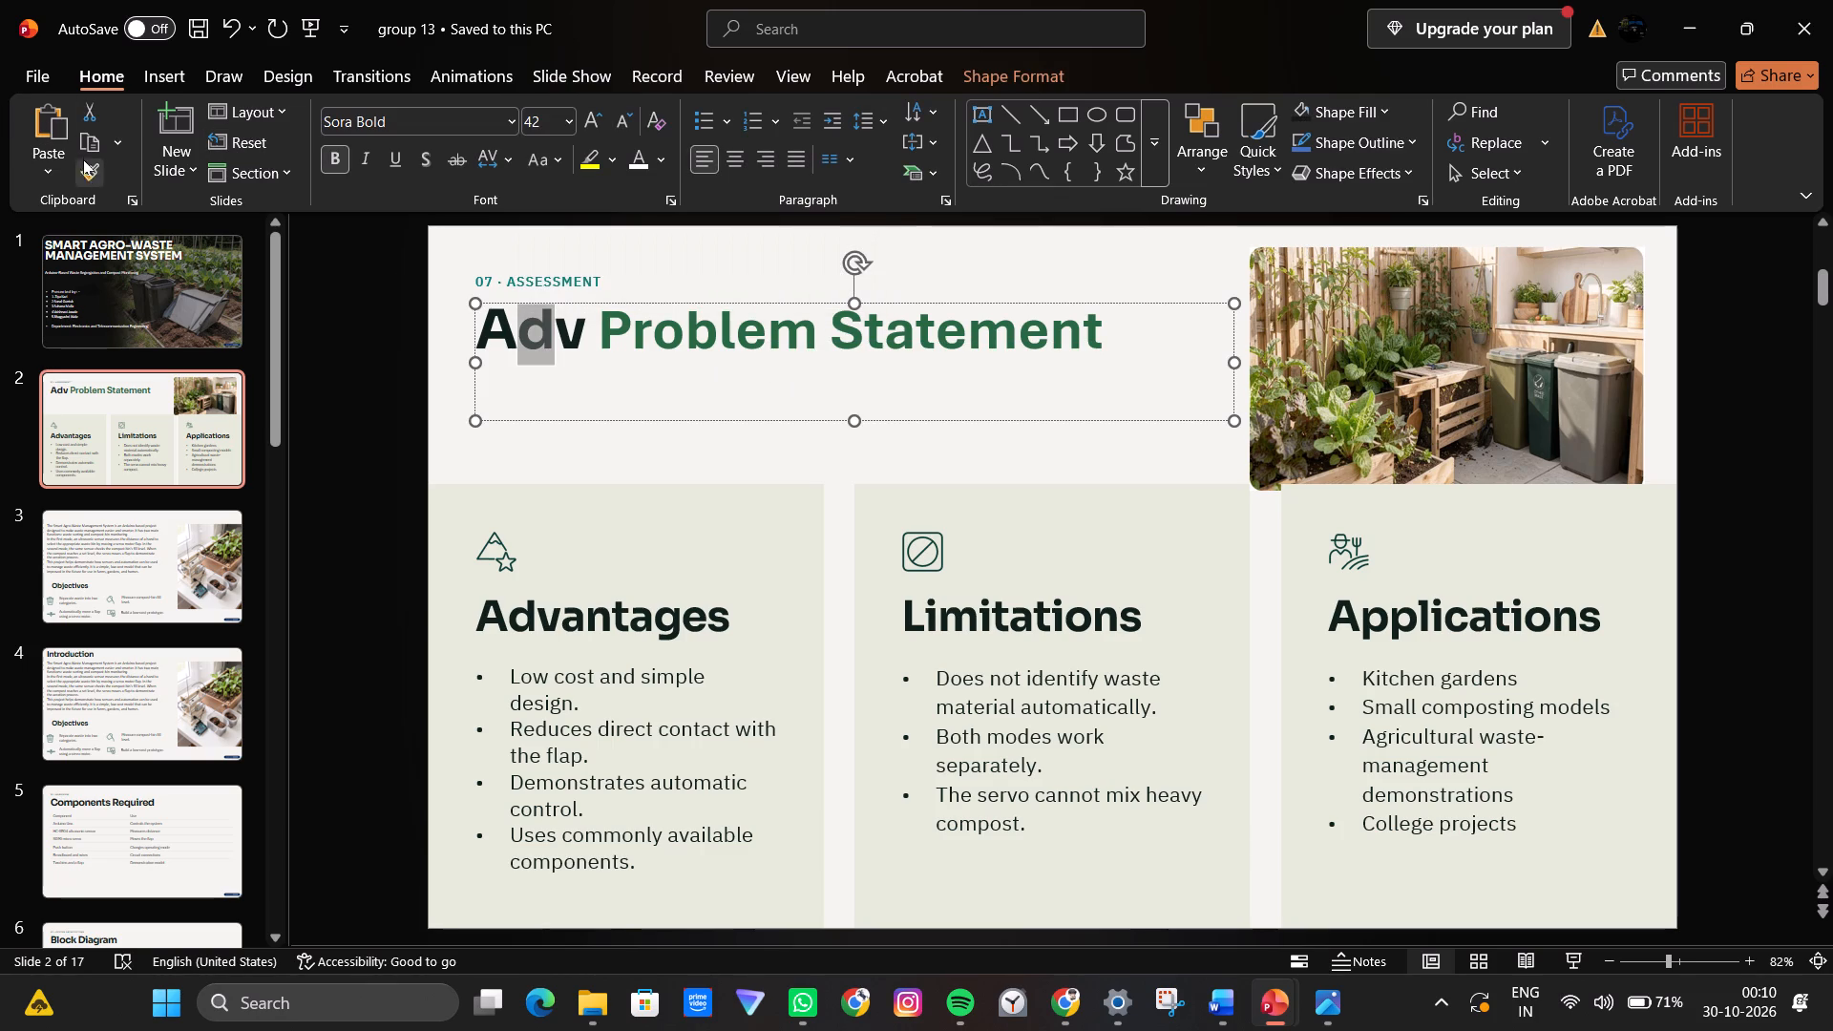
click(85, 170)
drag(1101, 337, 662, 306)
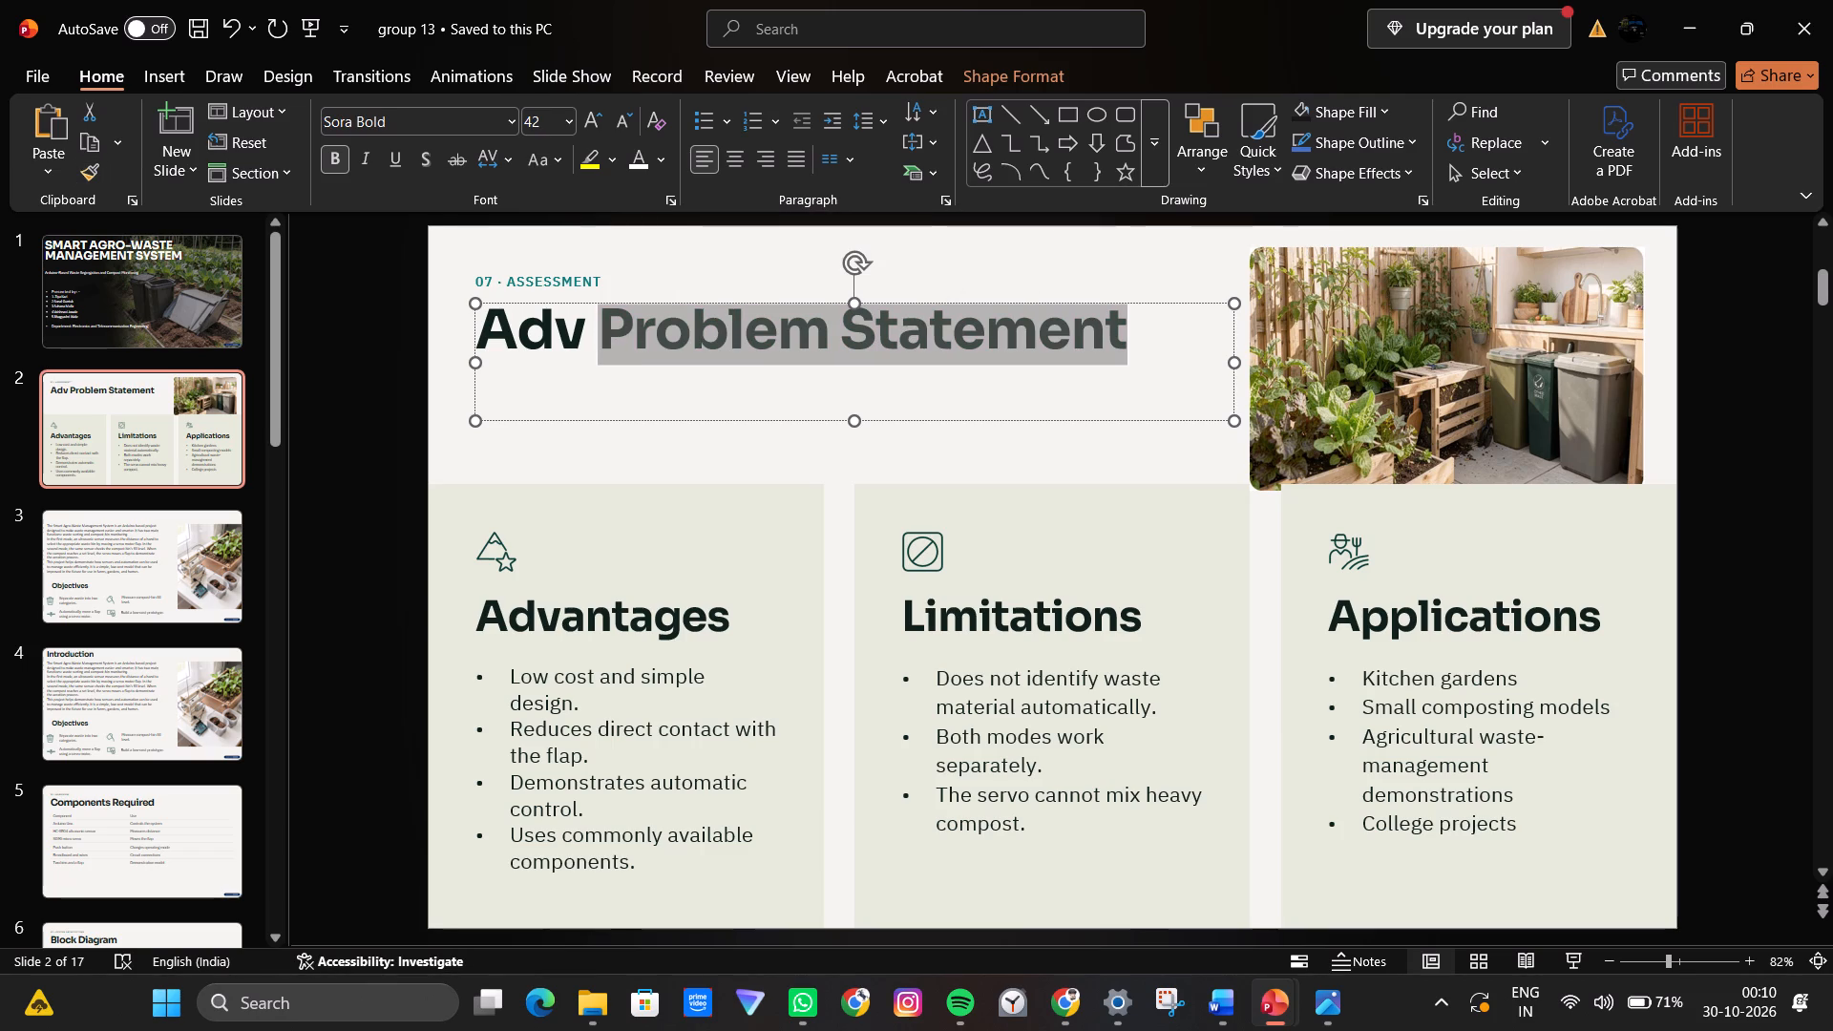
Delete the leftover "Adv" in front of "Problem Statement" in the slide title.
click(589, 327)
key(BackSpace)
key(BackSpace)
key(BackSpace)
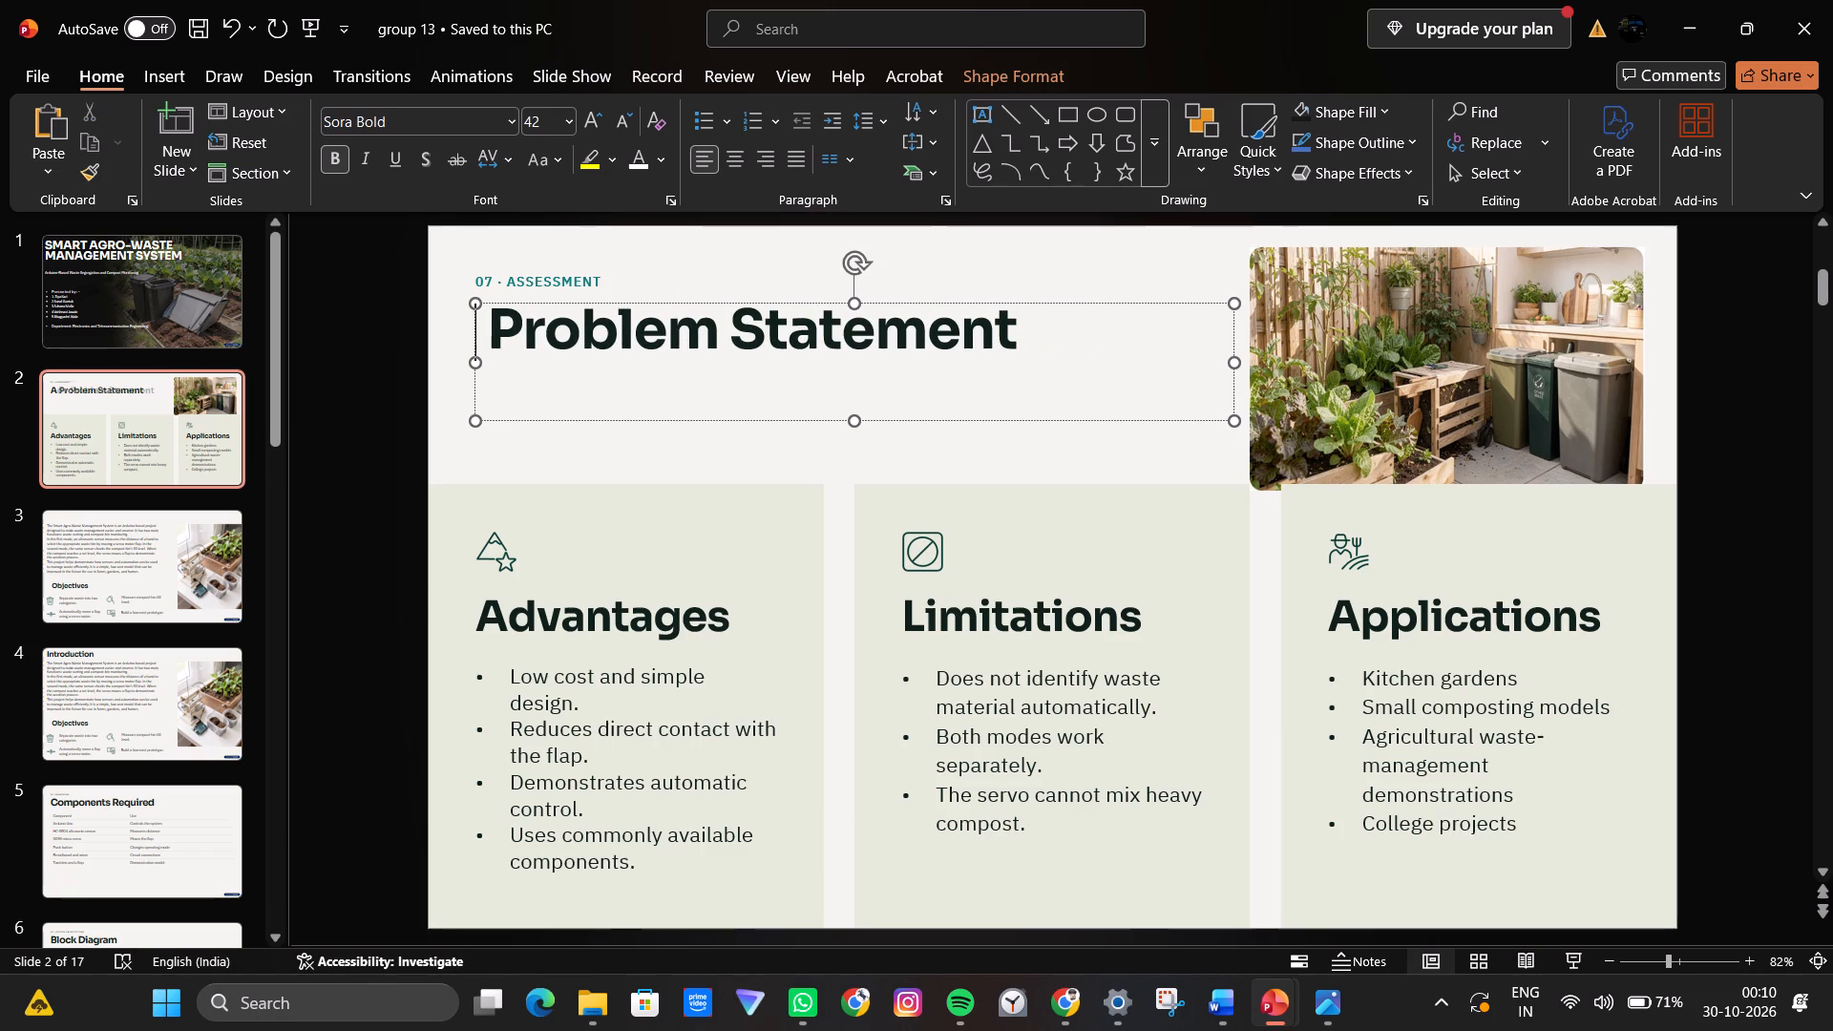
Move the "Problem Statement" title box slightly up over the "07 · ASSESSMENT" label.
click(531, 308)
drag(551, 302, 547, 262)
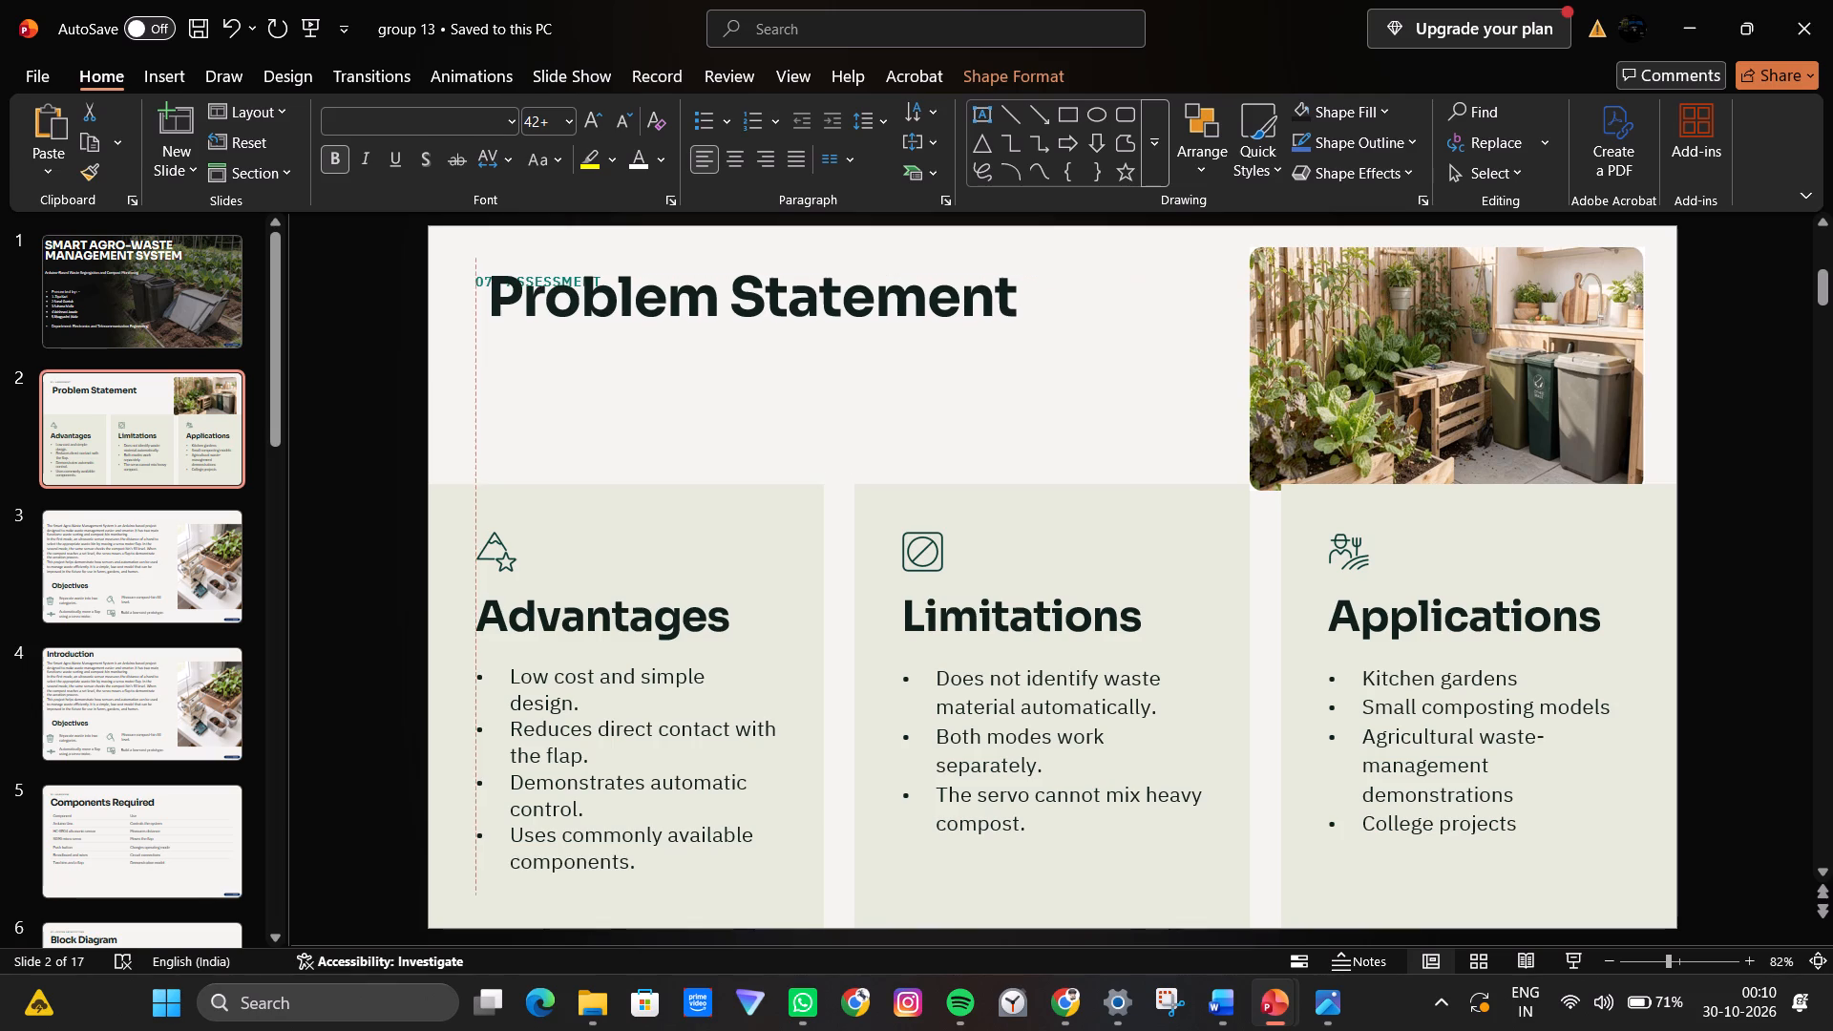
drag(547, 262, 535, 266)
click(653, 503)
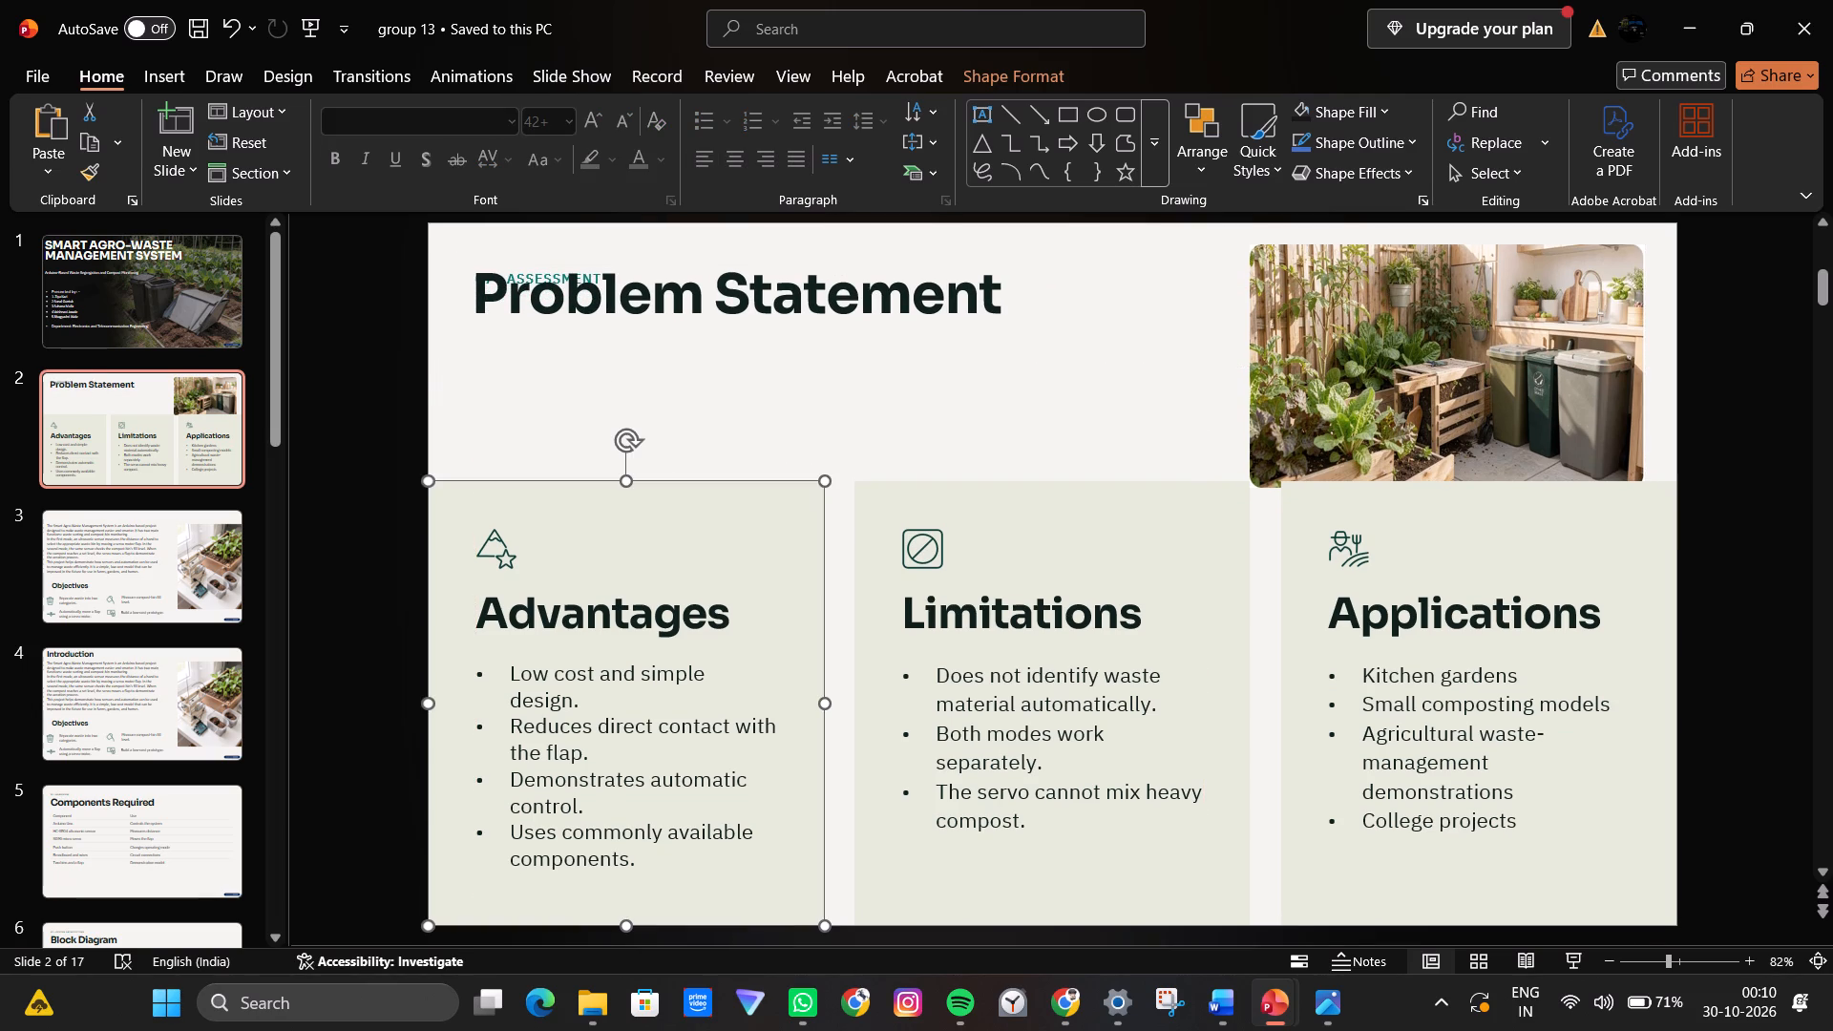
Delete the three icons above the Advantages, Limitations and Applications headings.
click(495, 544)
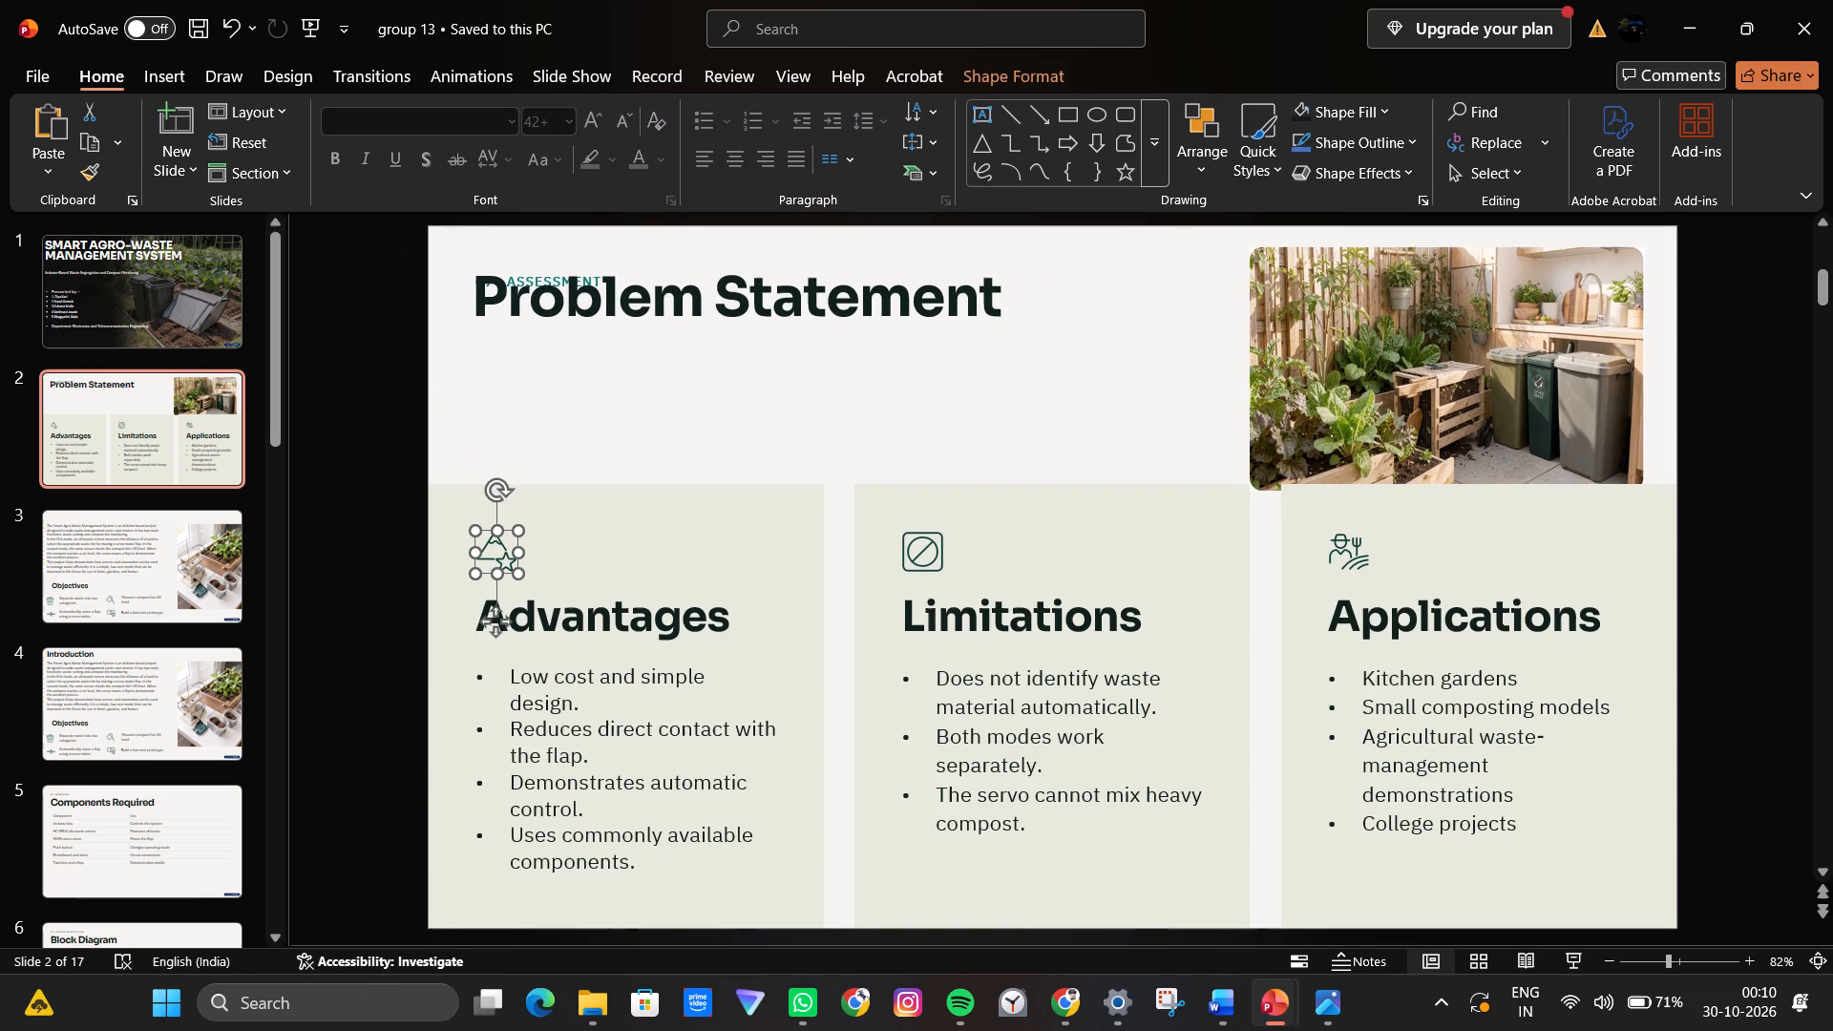
key(Delete)
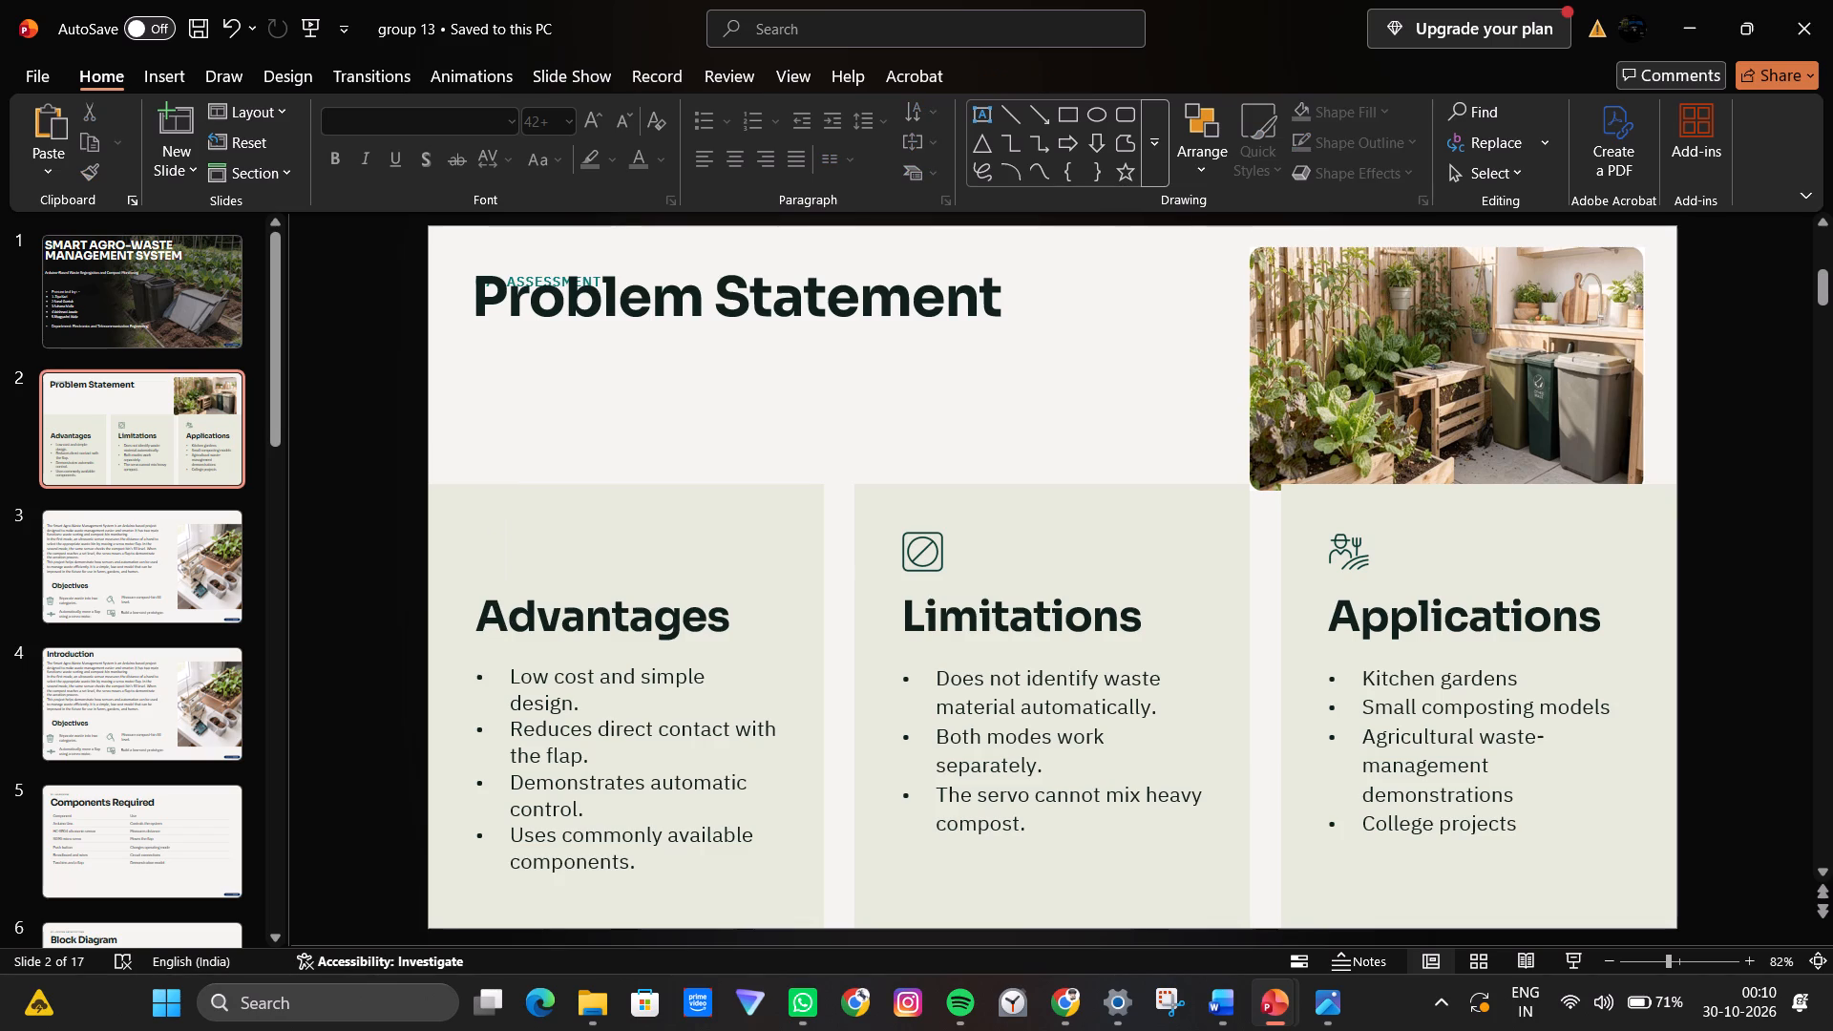
click(933, 553)
key(Delete)
click(1347, 549)
key(Delete)
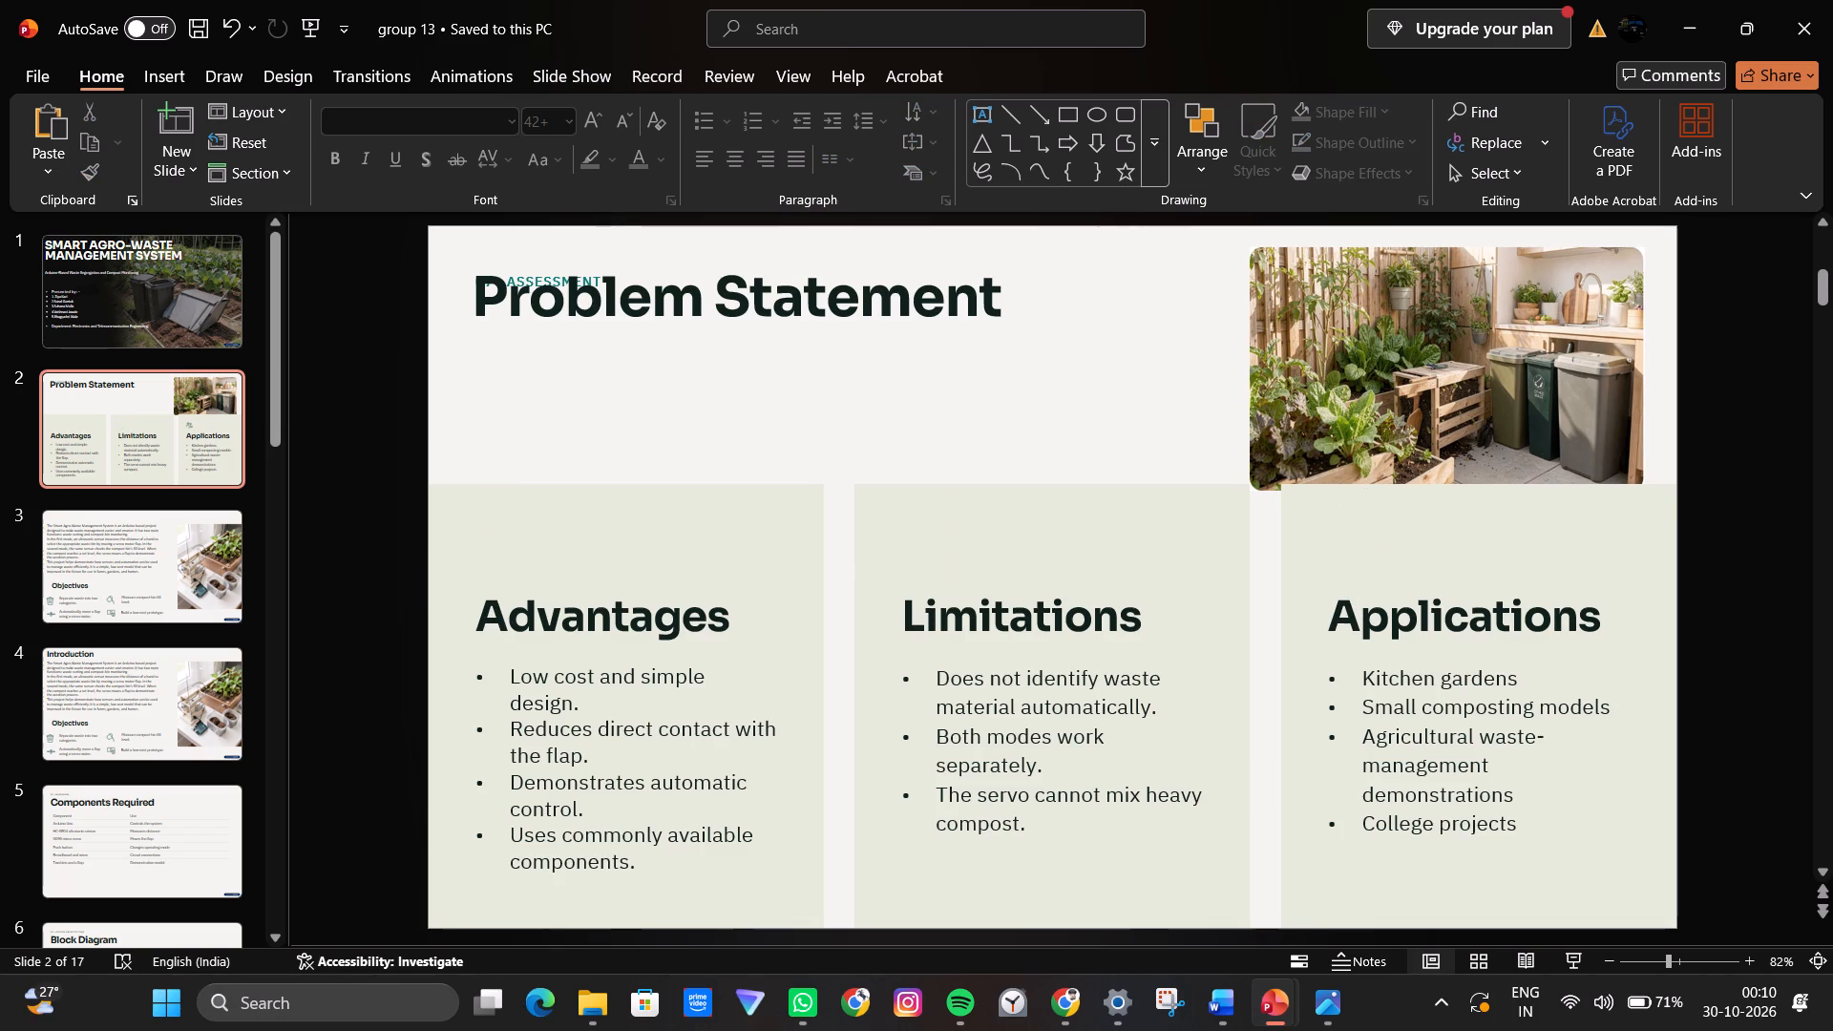
Copy the "Mixed waste" heading from the Smart Agricultural Waste presentation and paste it into the "Advantages" heading on slide 2 of group 13.
click(1270, 993)
click(1337, 905)
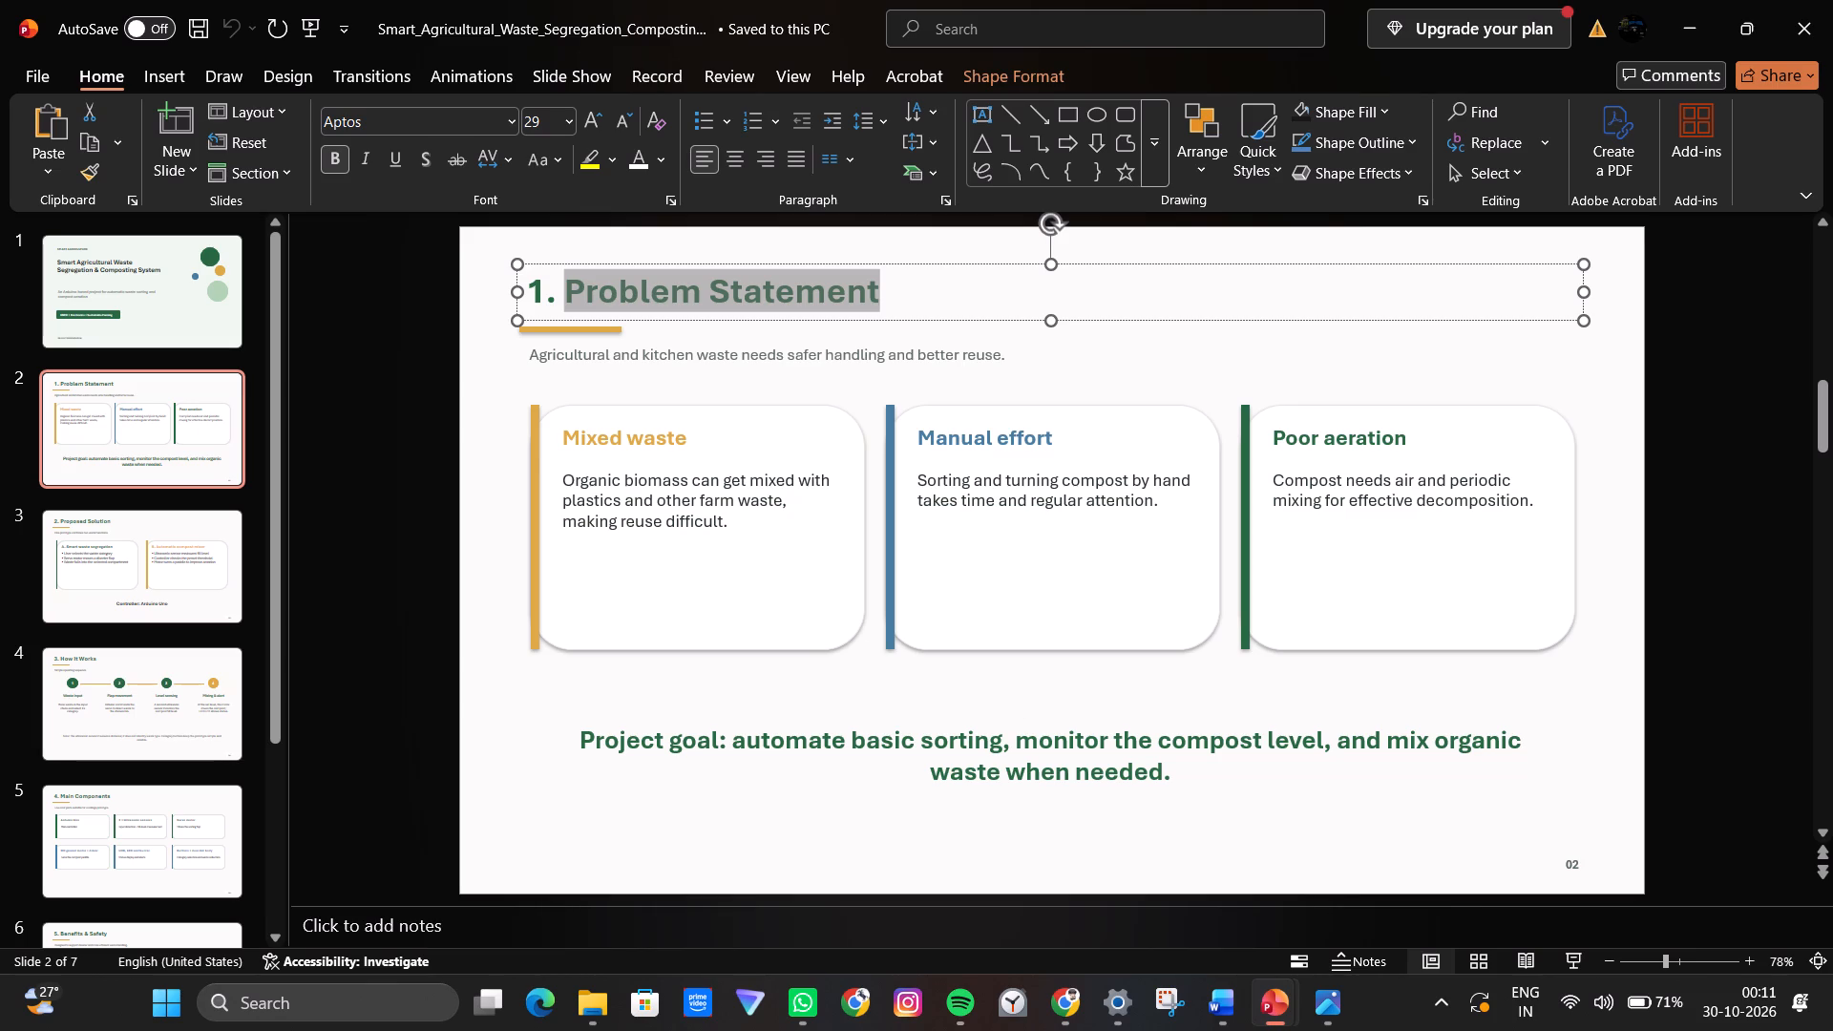
drag(569, 438, 724, 533)
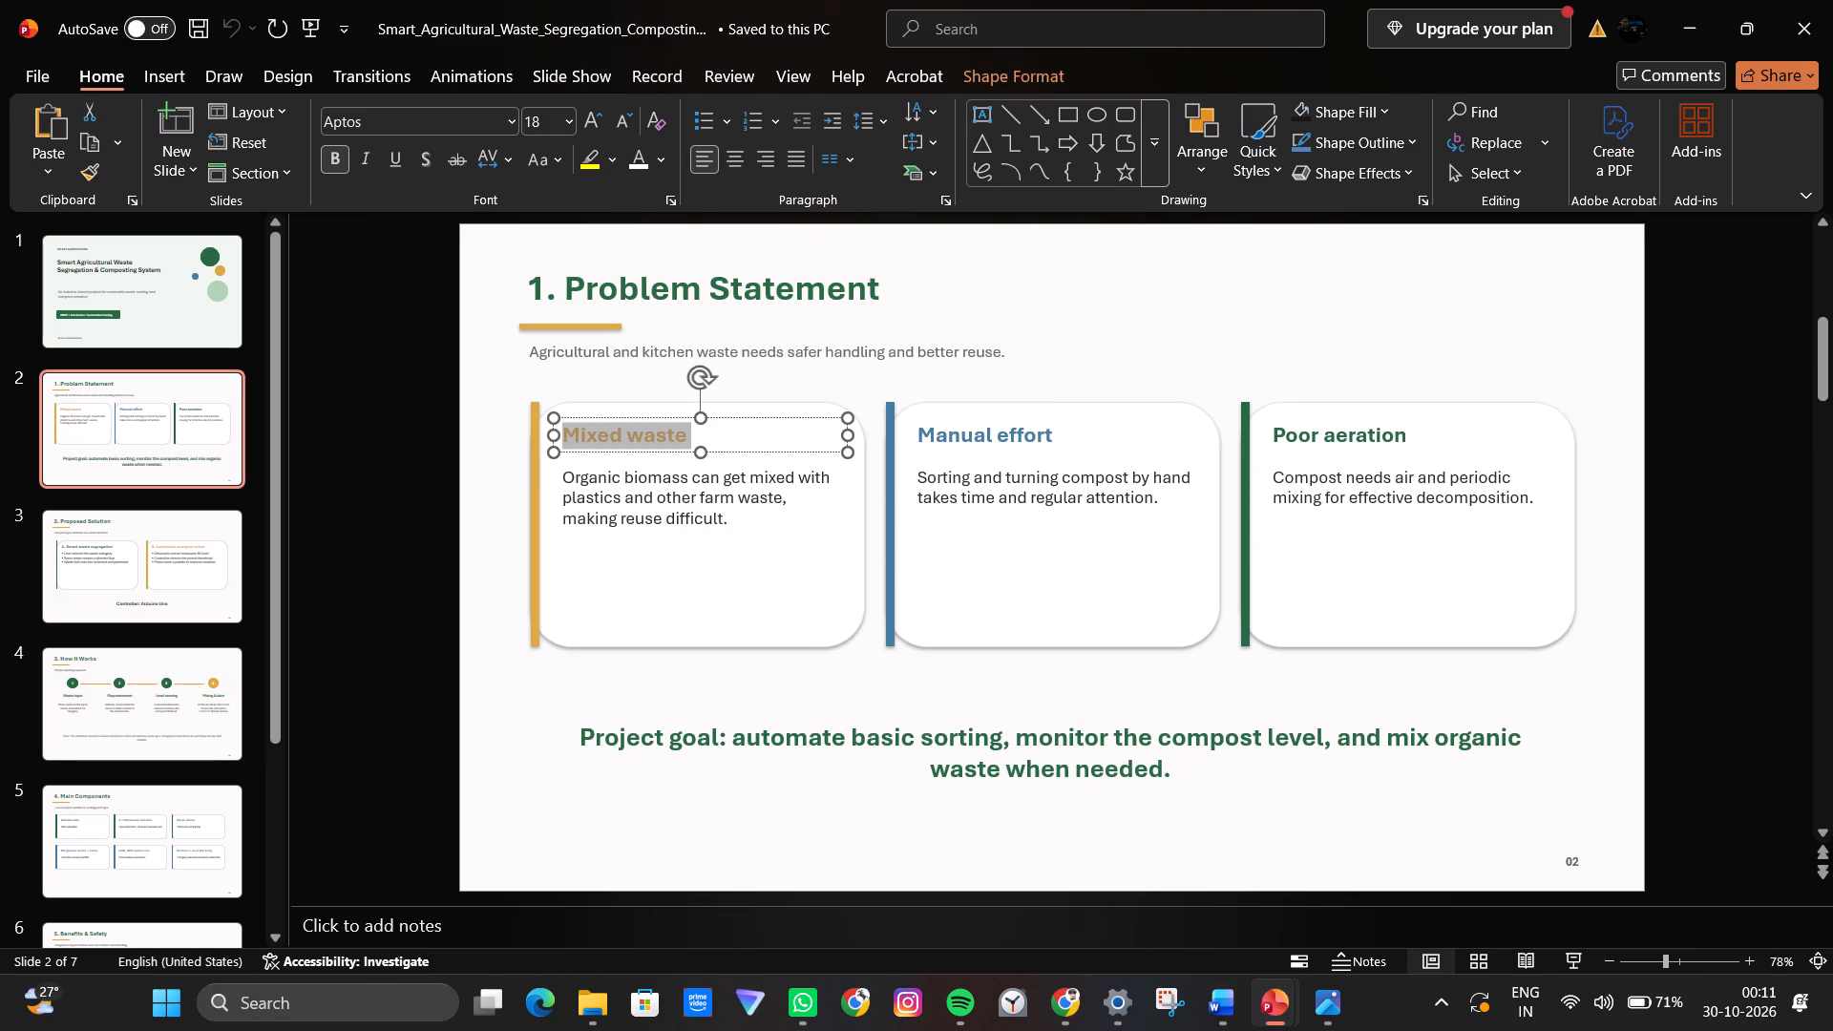
key(ctrl+c)
click(1202, 936)
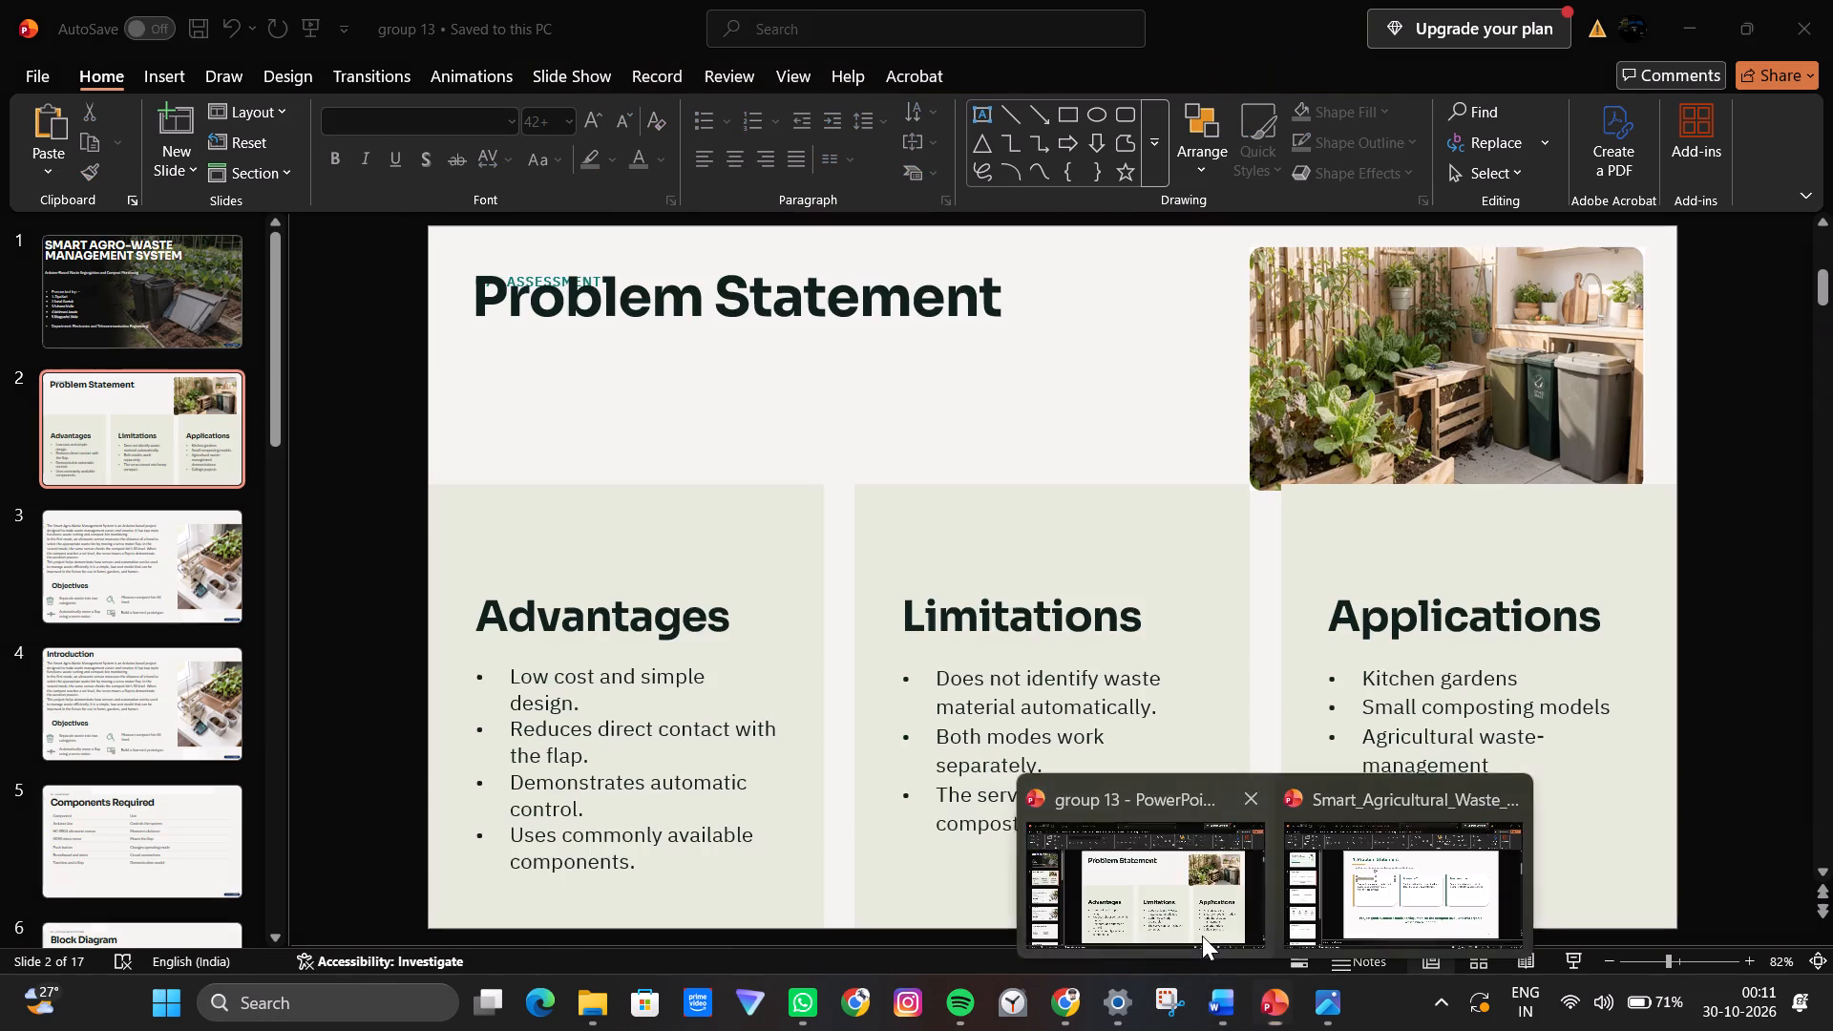
click(563, 626)
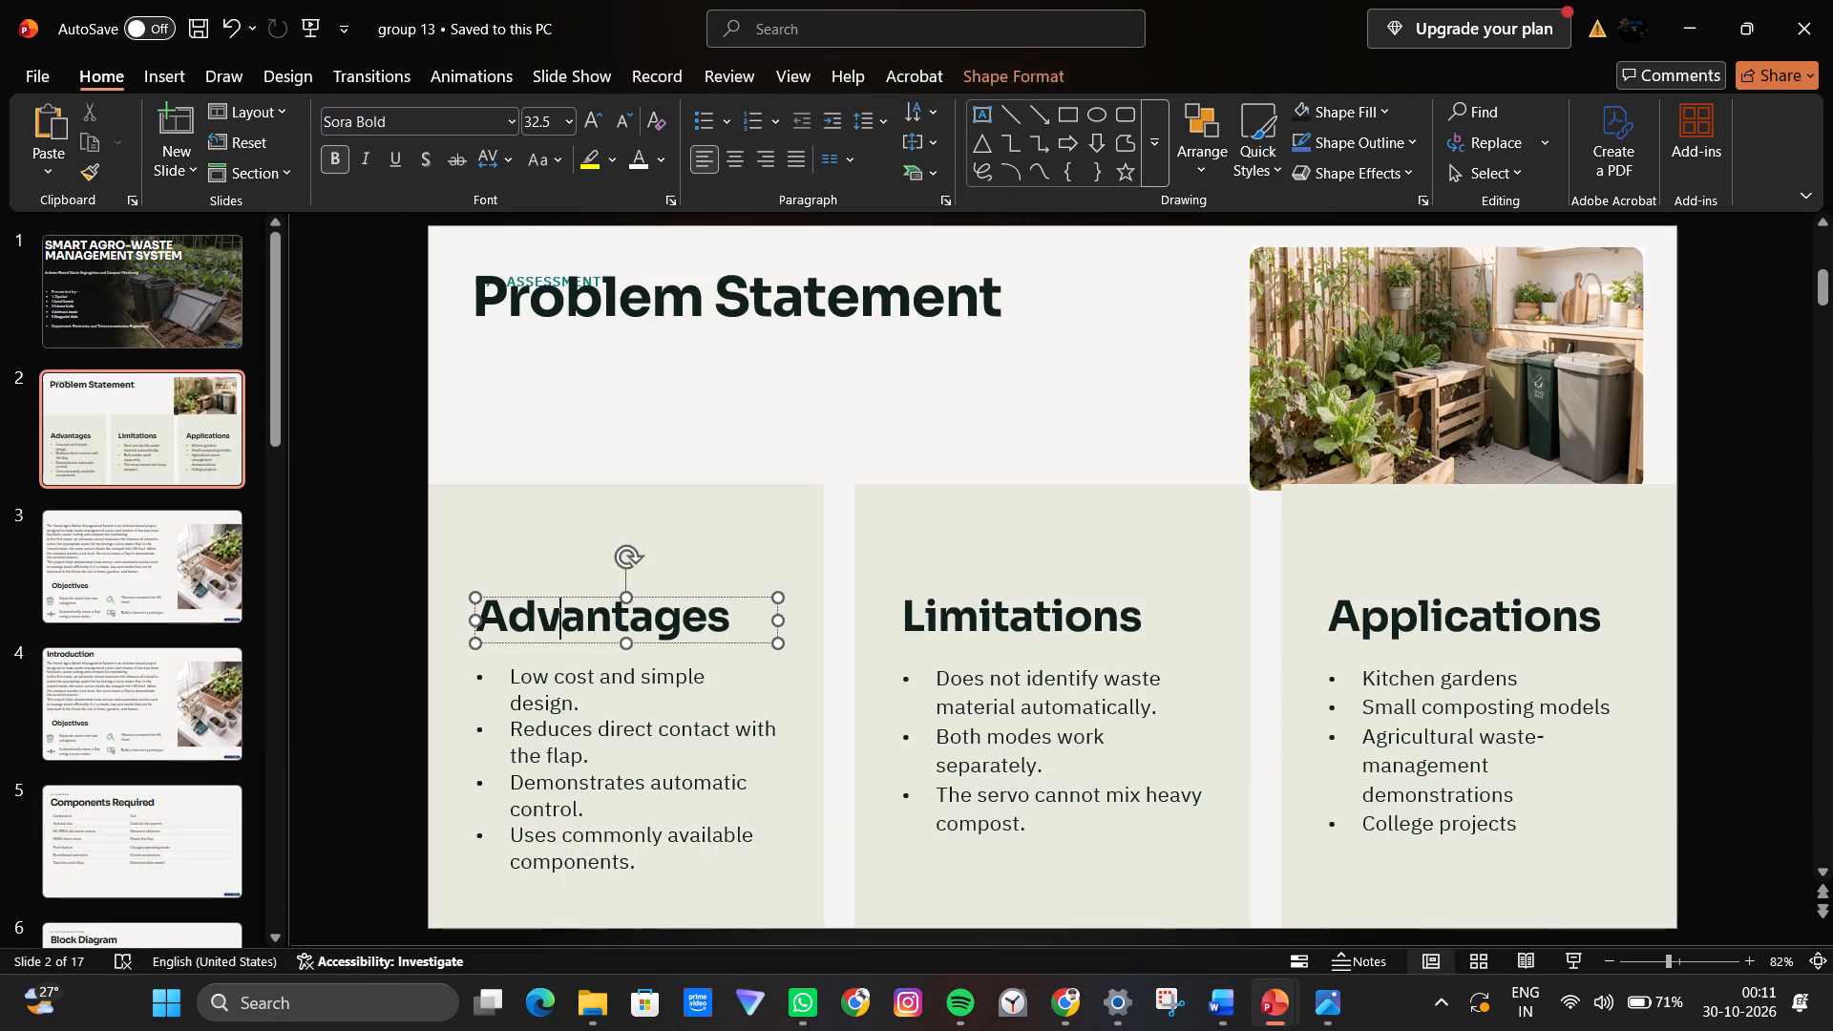
key(ctrl+v)
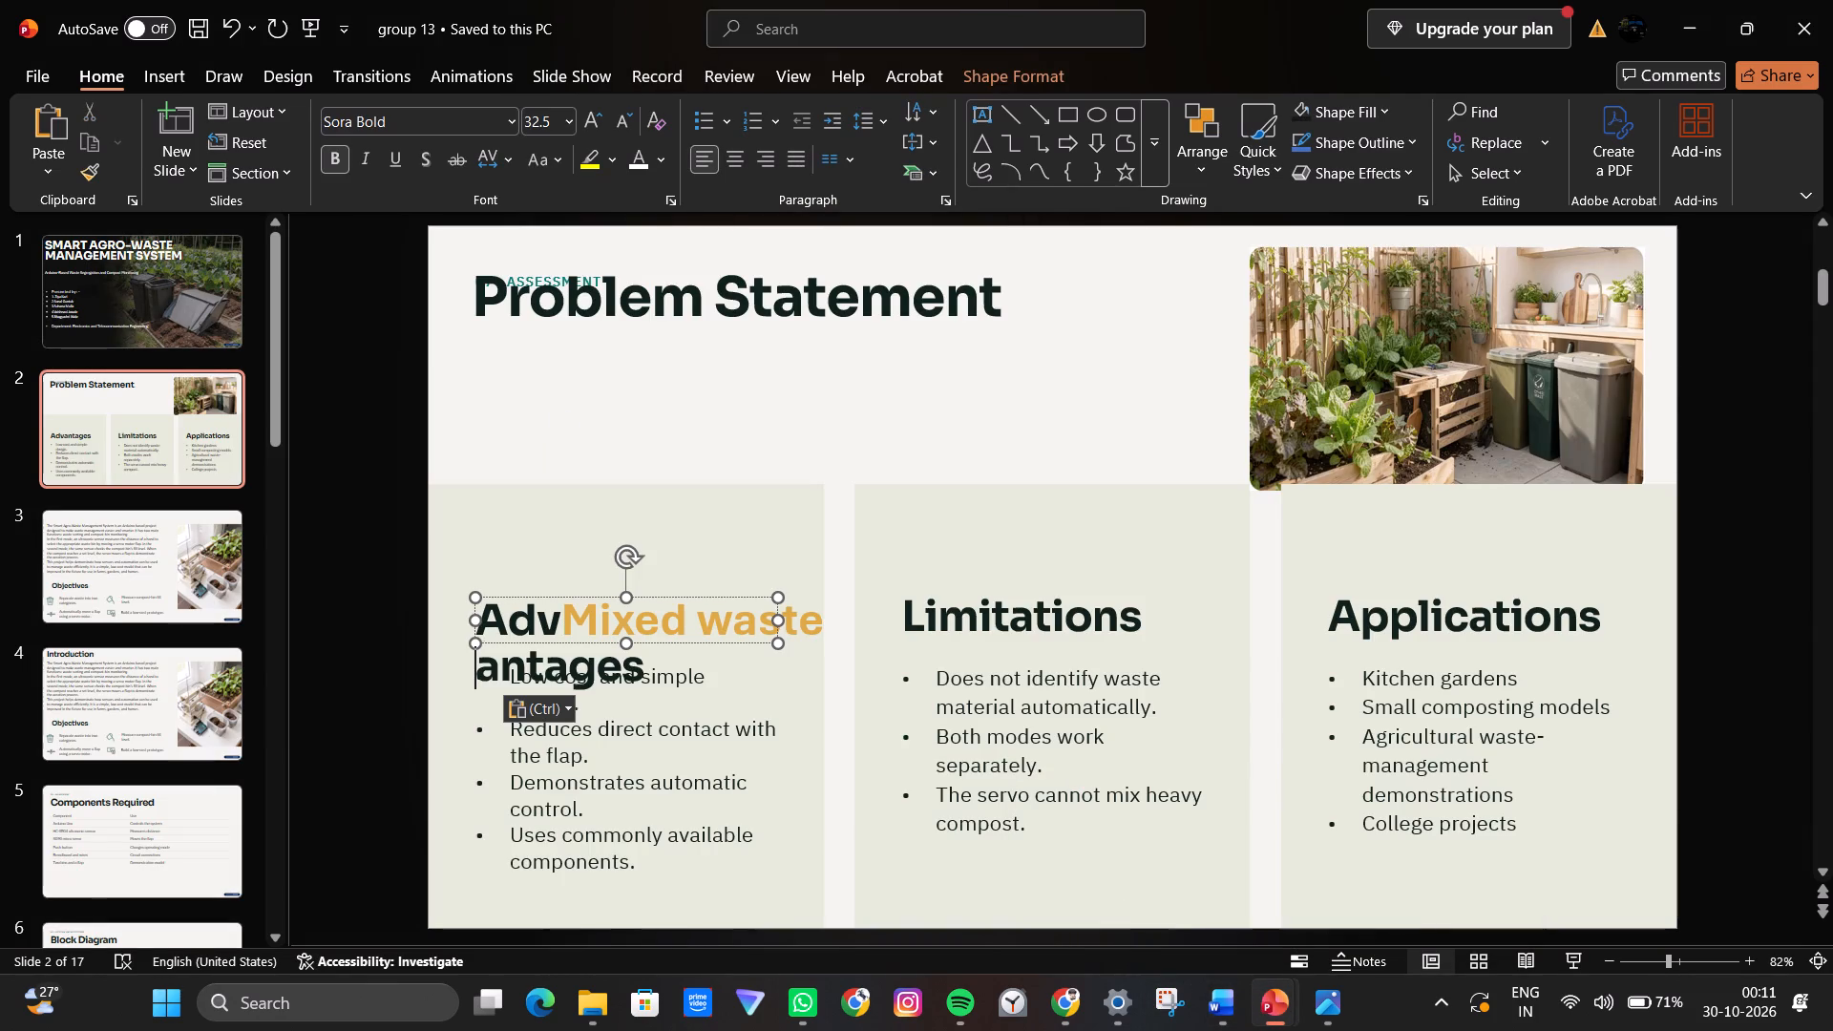
Apply the formatting of "Adv" to the pasted "Mixed waste" text with Format Painter.
drag(559, 617, 519, 618)
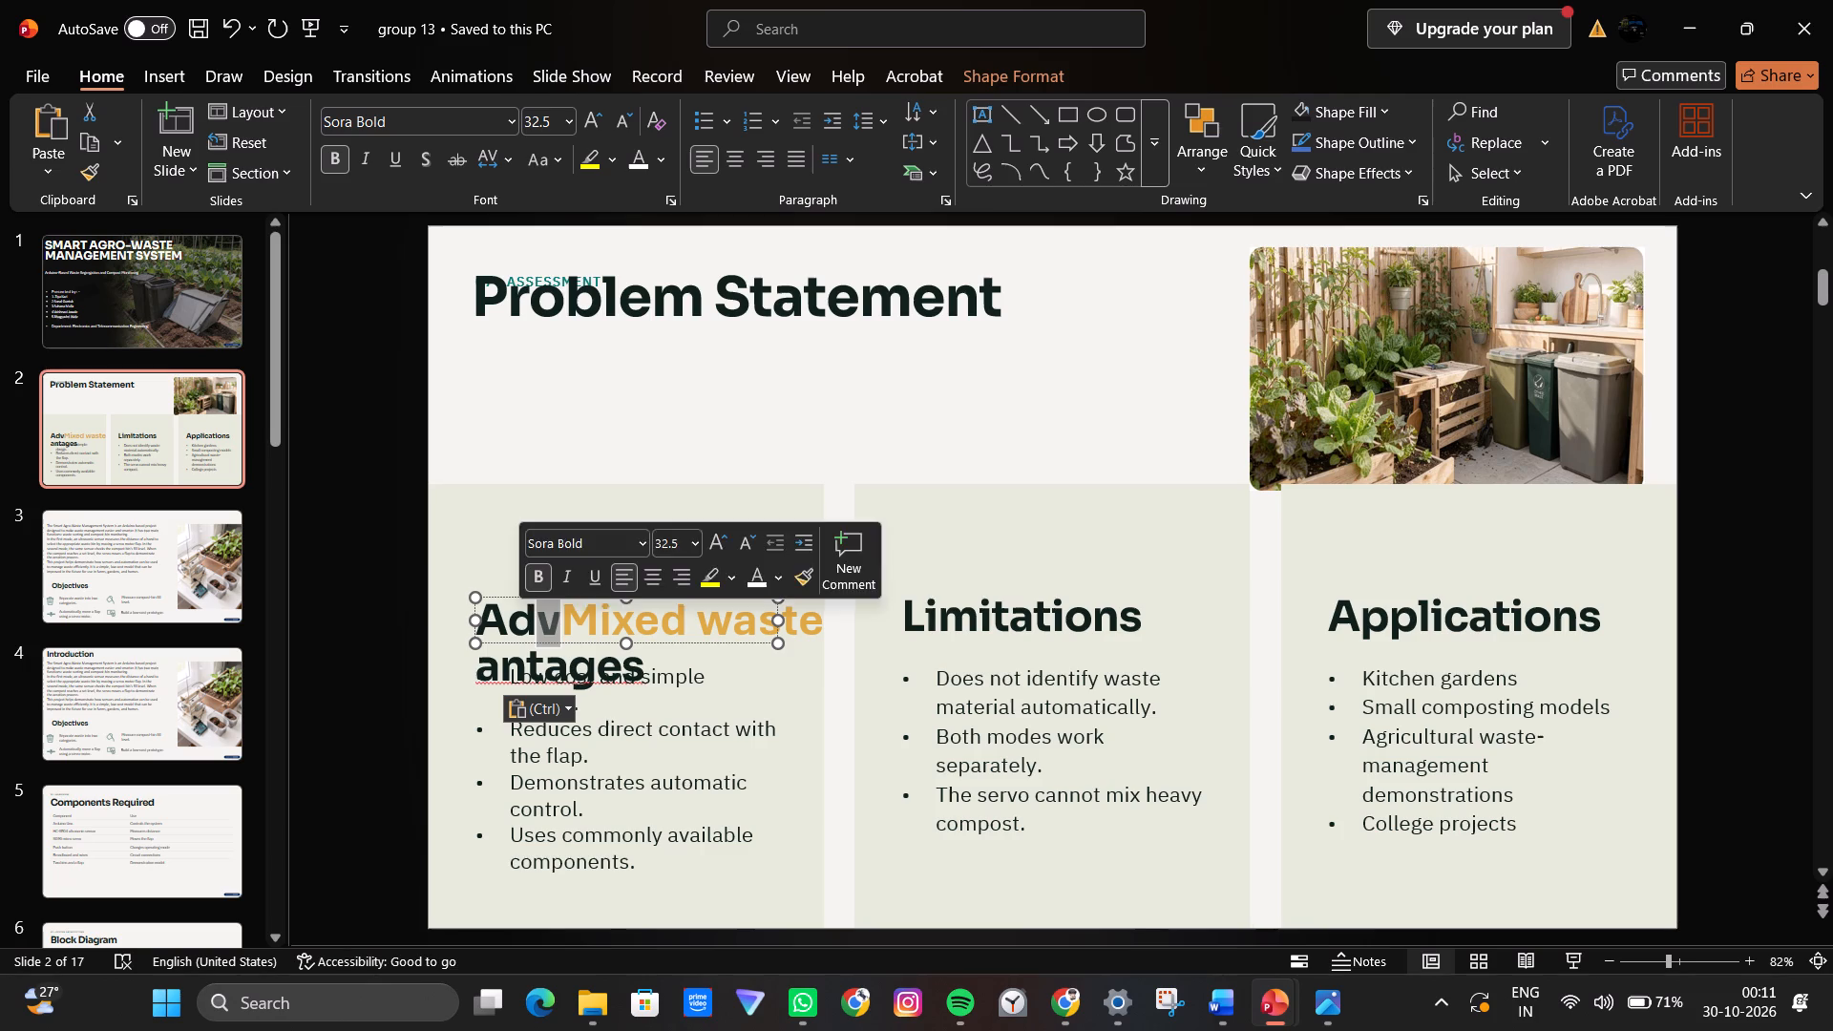
click(94, 165)
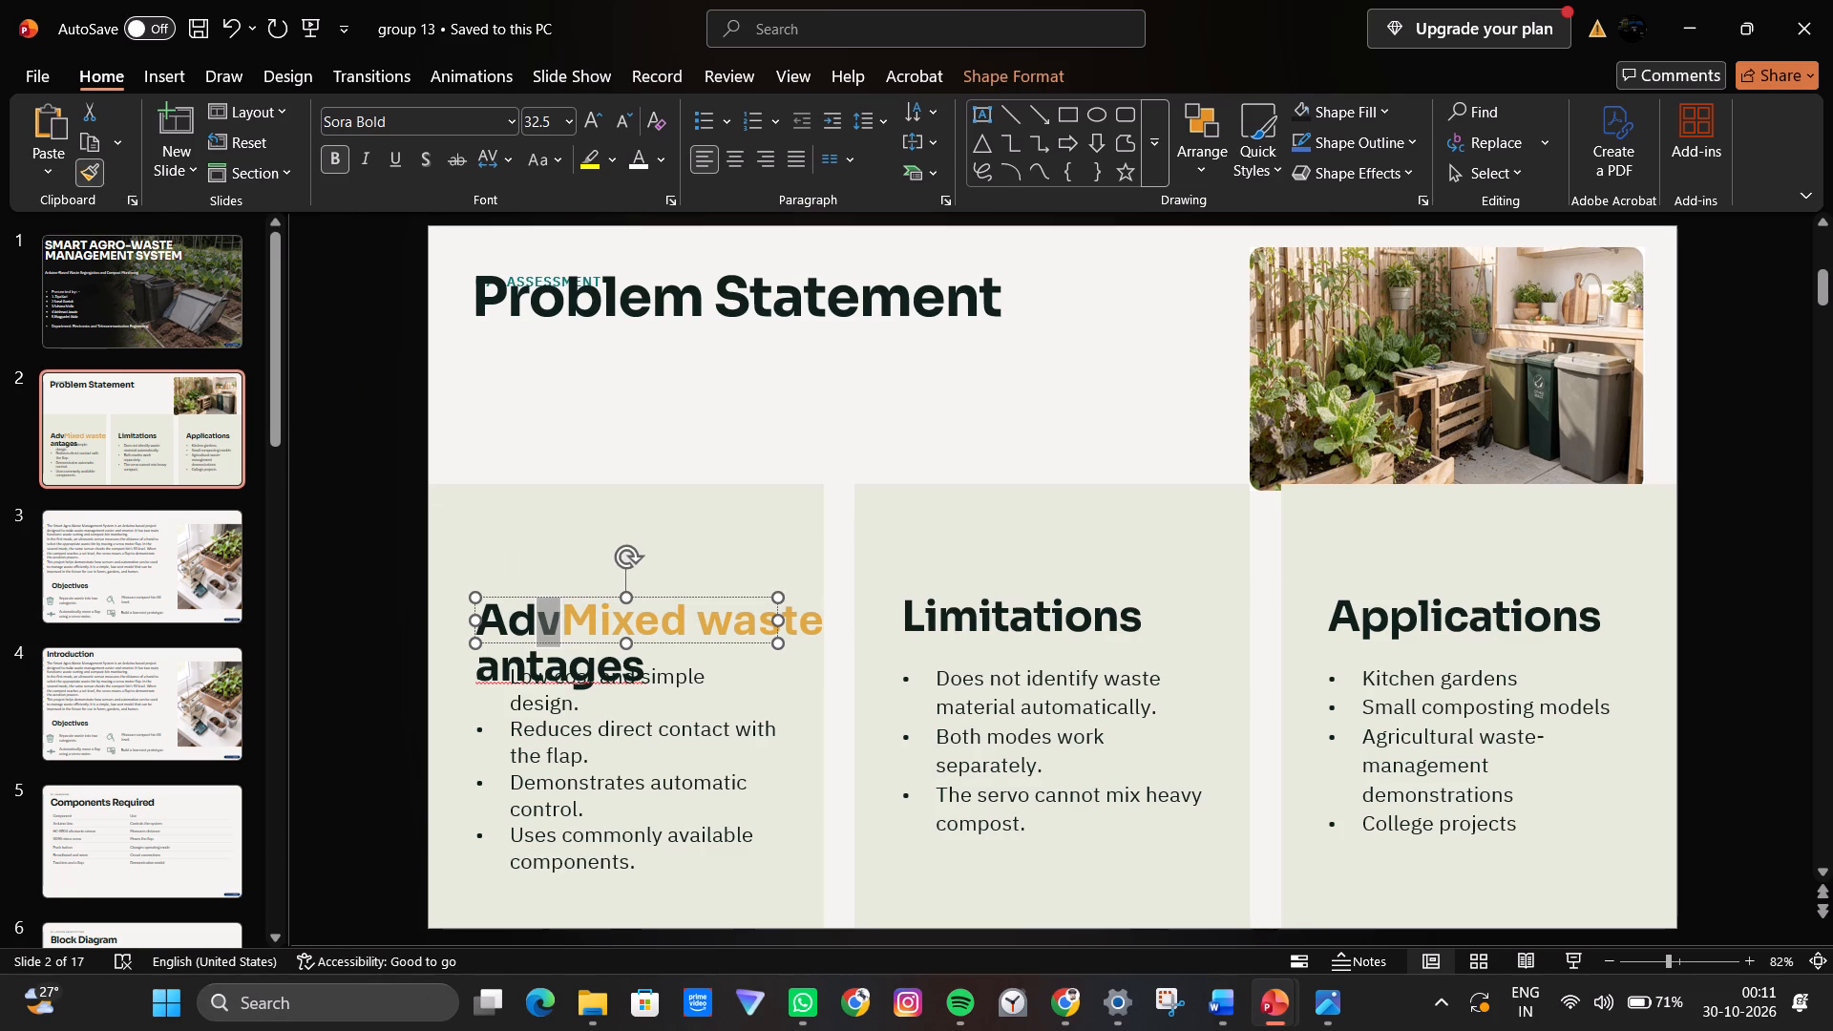
drag(563, 618, 783, 650)
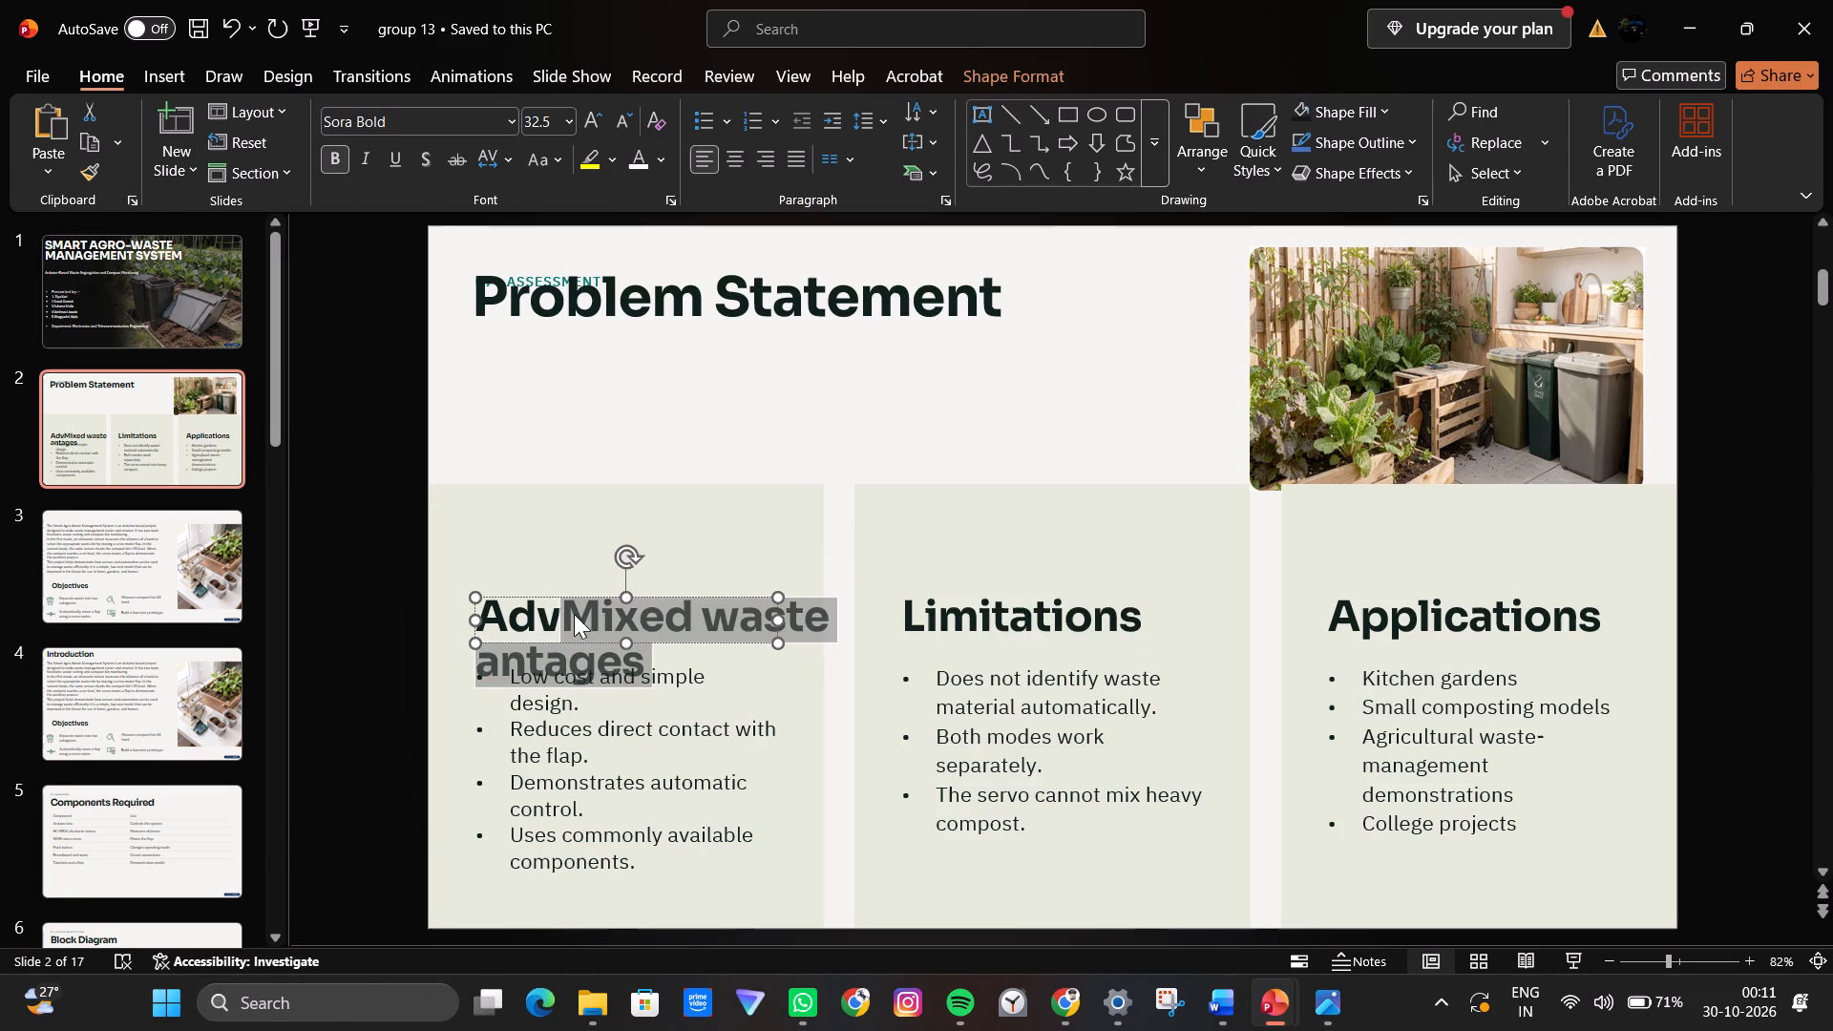
Delete the leftover "Adv" and "antages" around "Mixed waste" in the first card's heading.
click(555, 618)
key(BackSpace)
key(BackSpace)
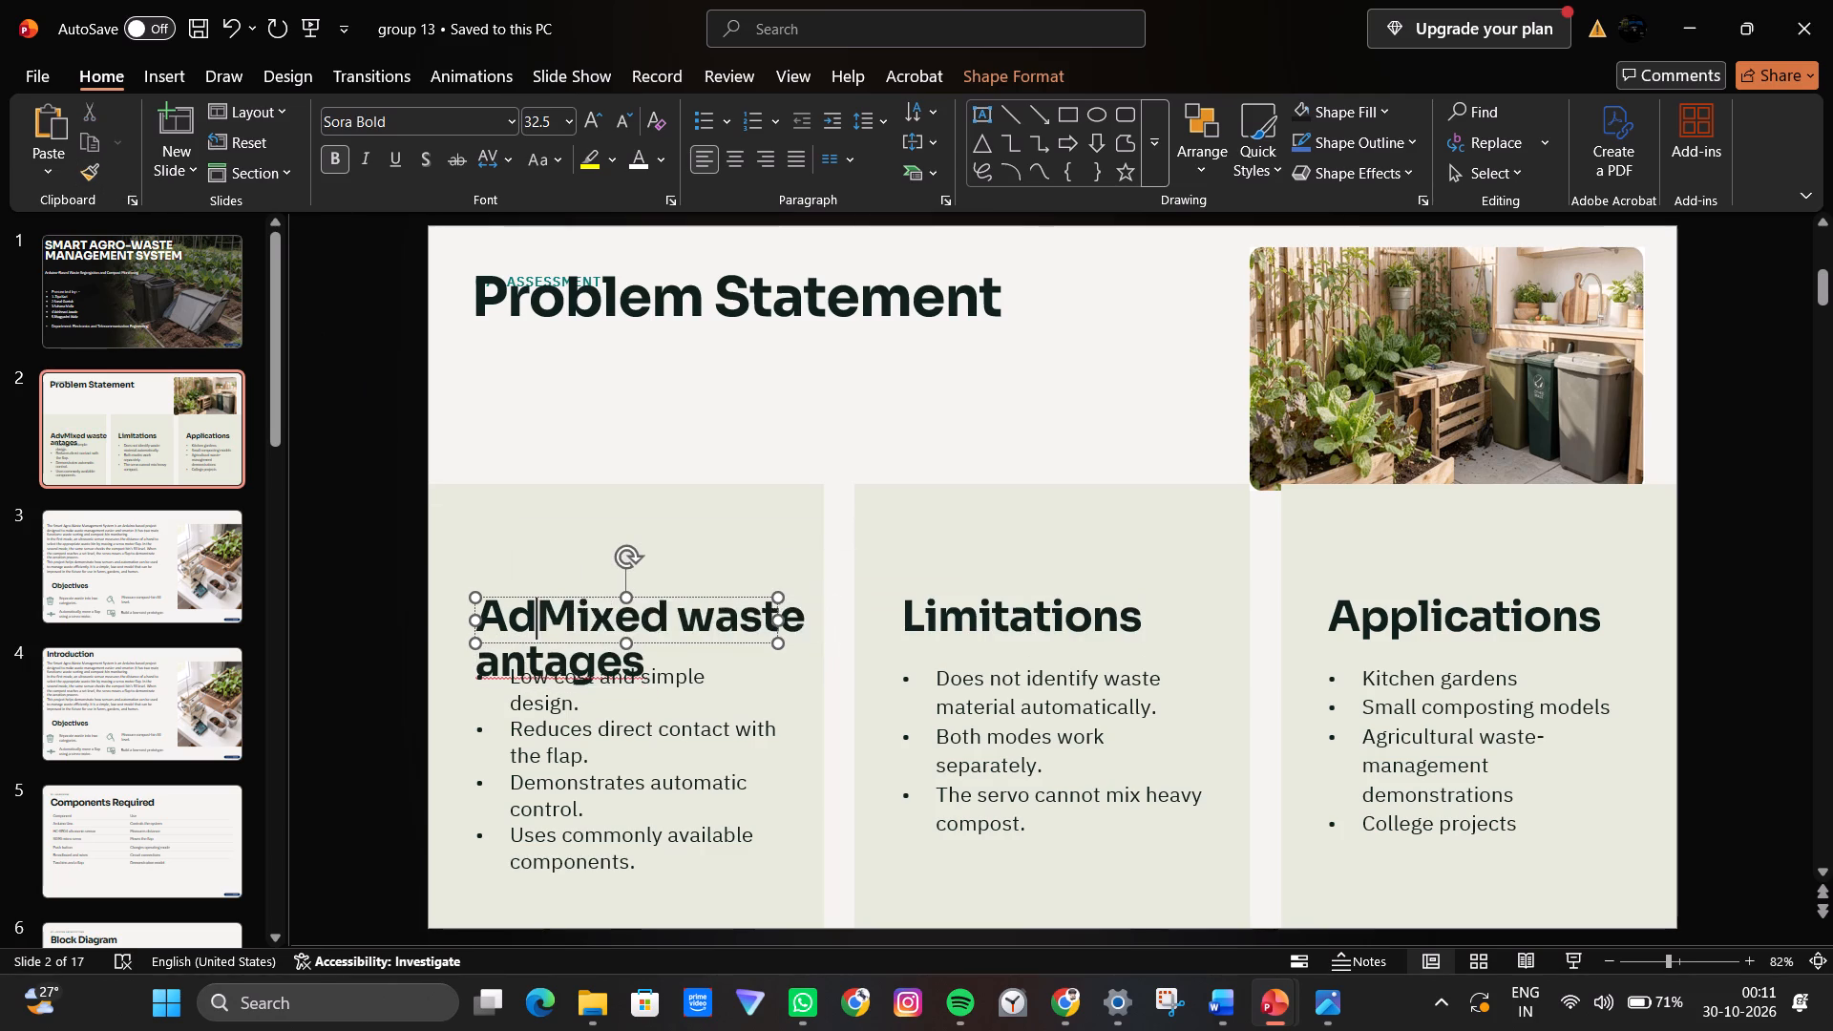
key(BackSpace)
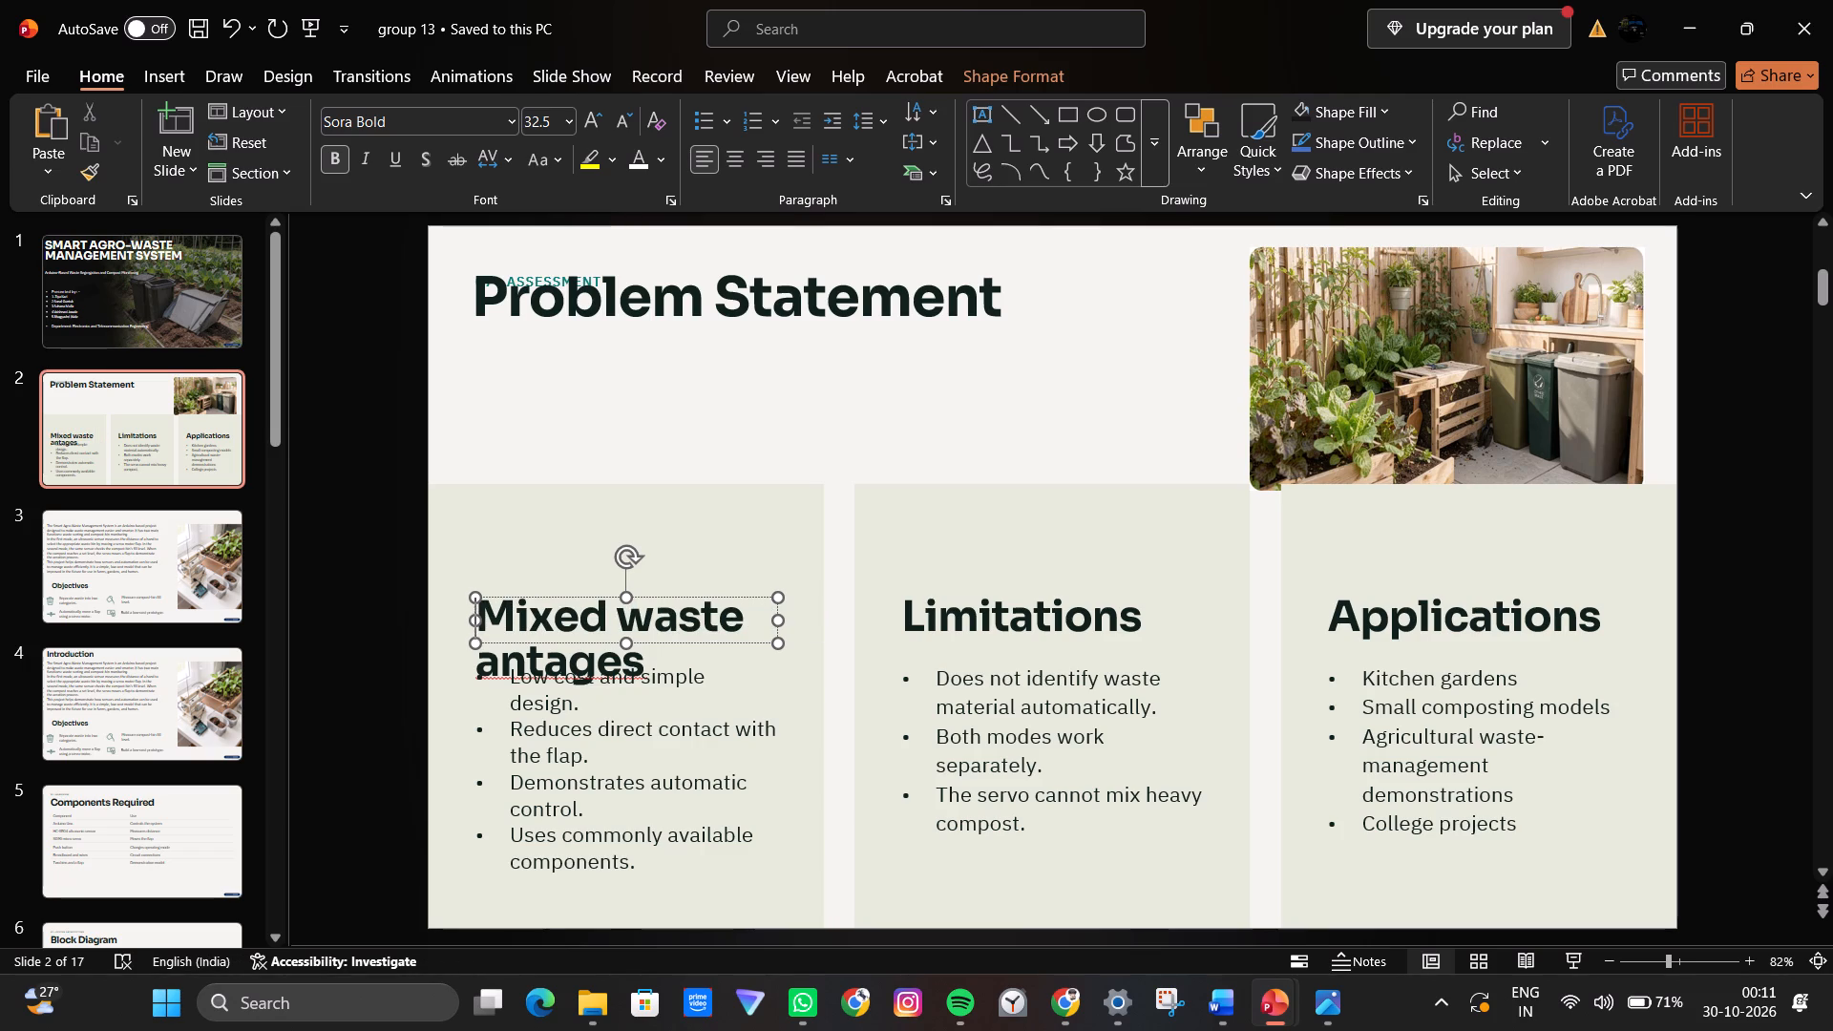
click(637, 661)
key(BackSpace)
key(BackSpace)
key(BackSpace)
key(BackSpace)
key(BackSpace)
key(BackSpace)
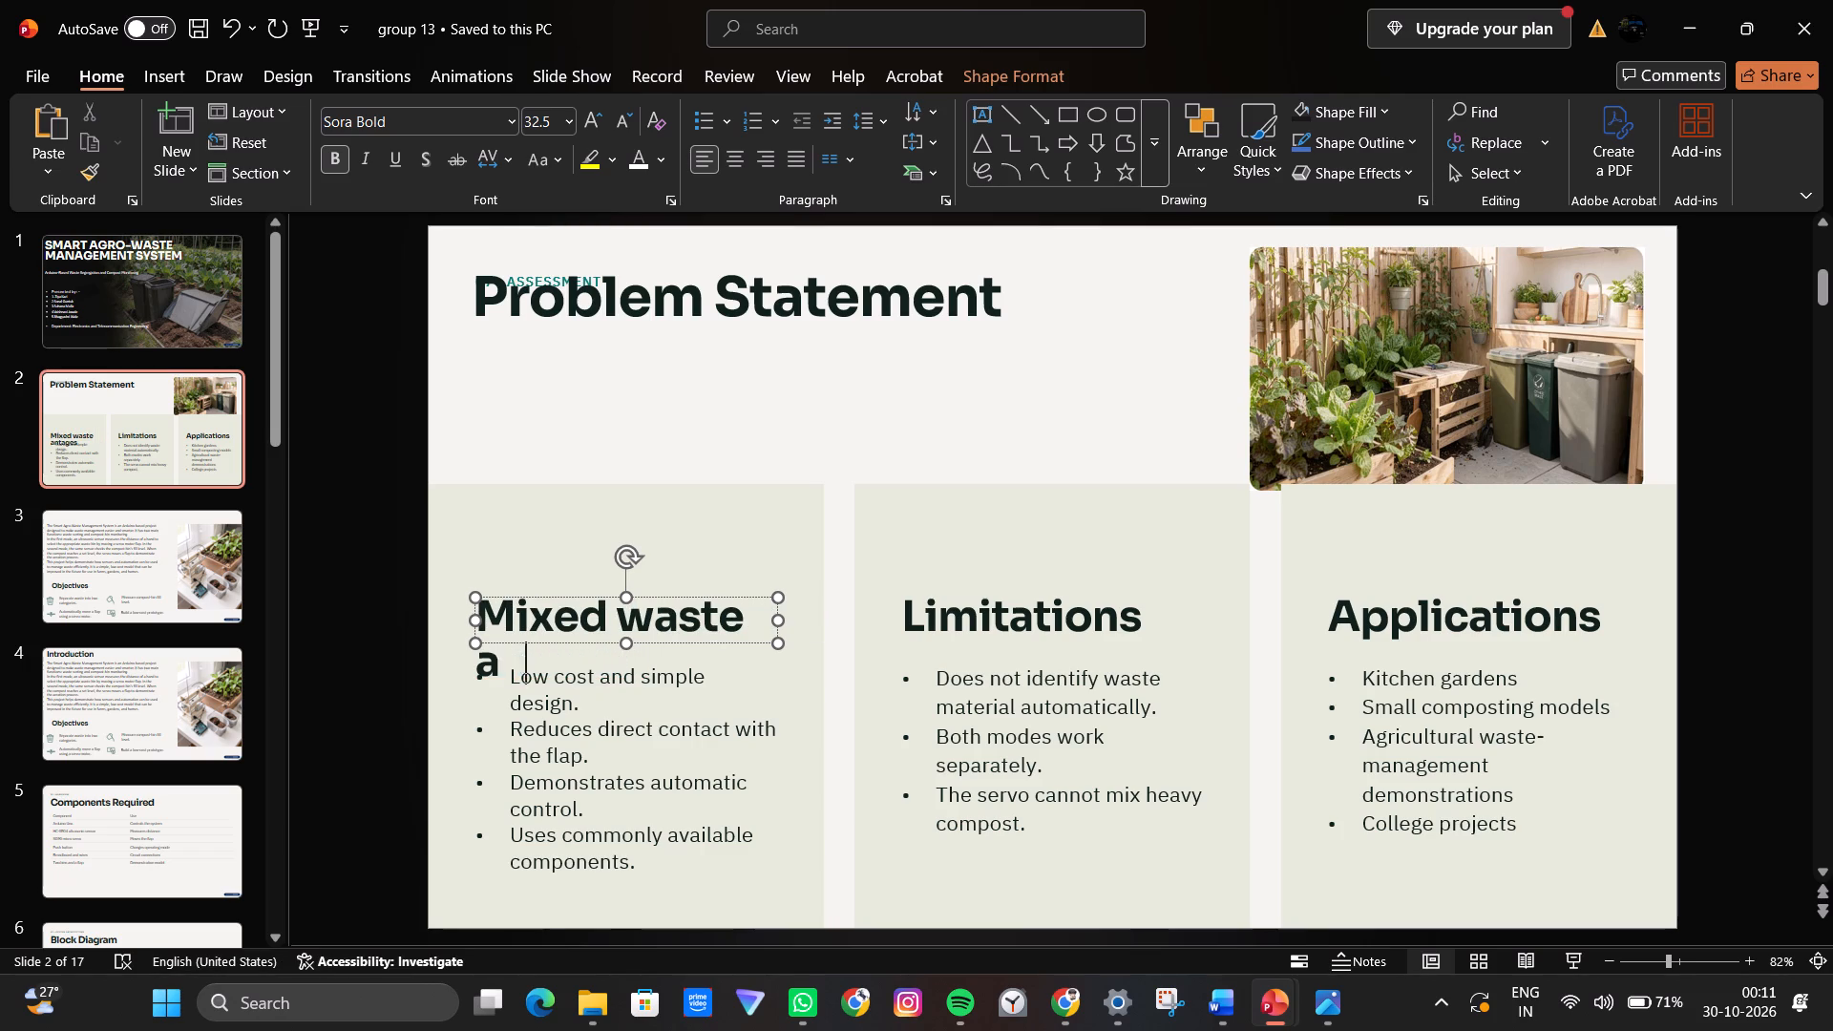
key(BackSpace)
key(BackSpace)
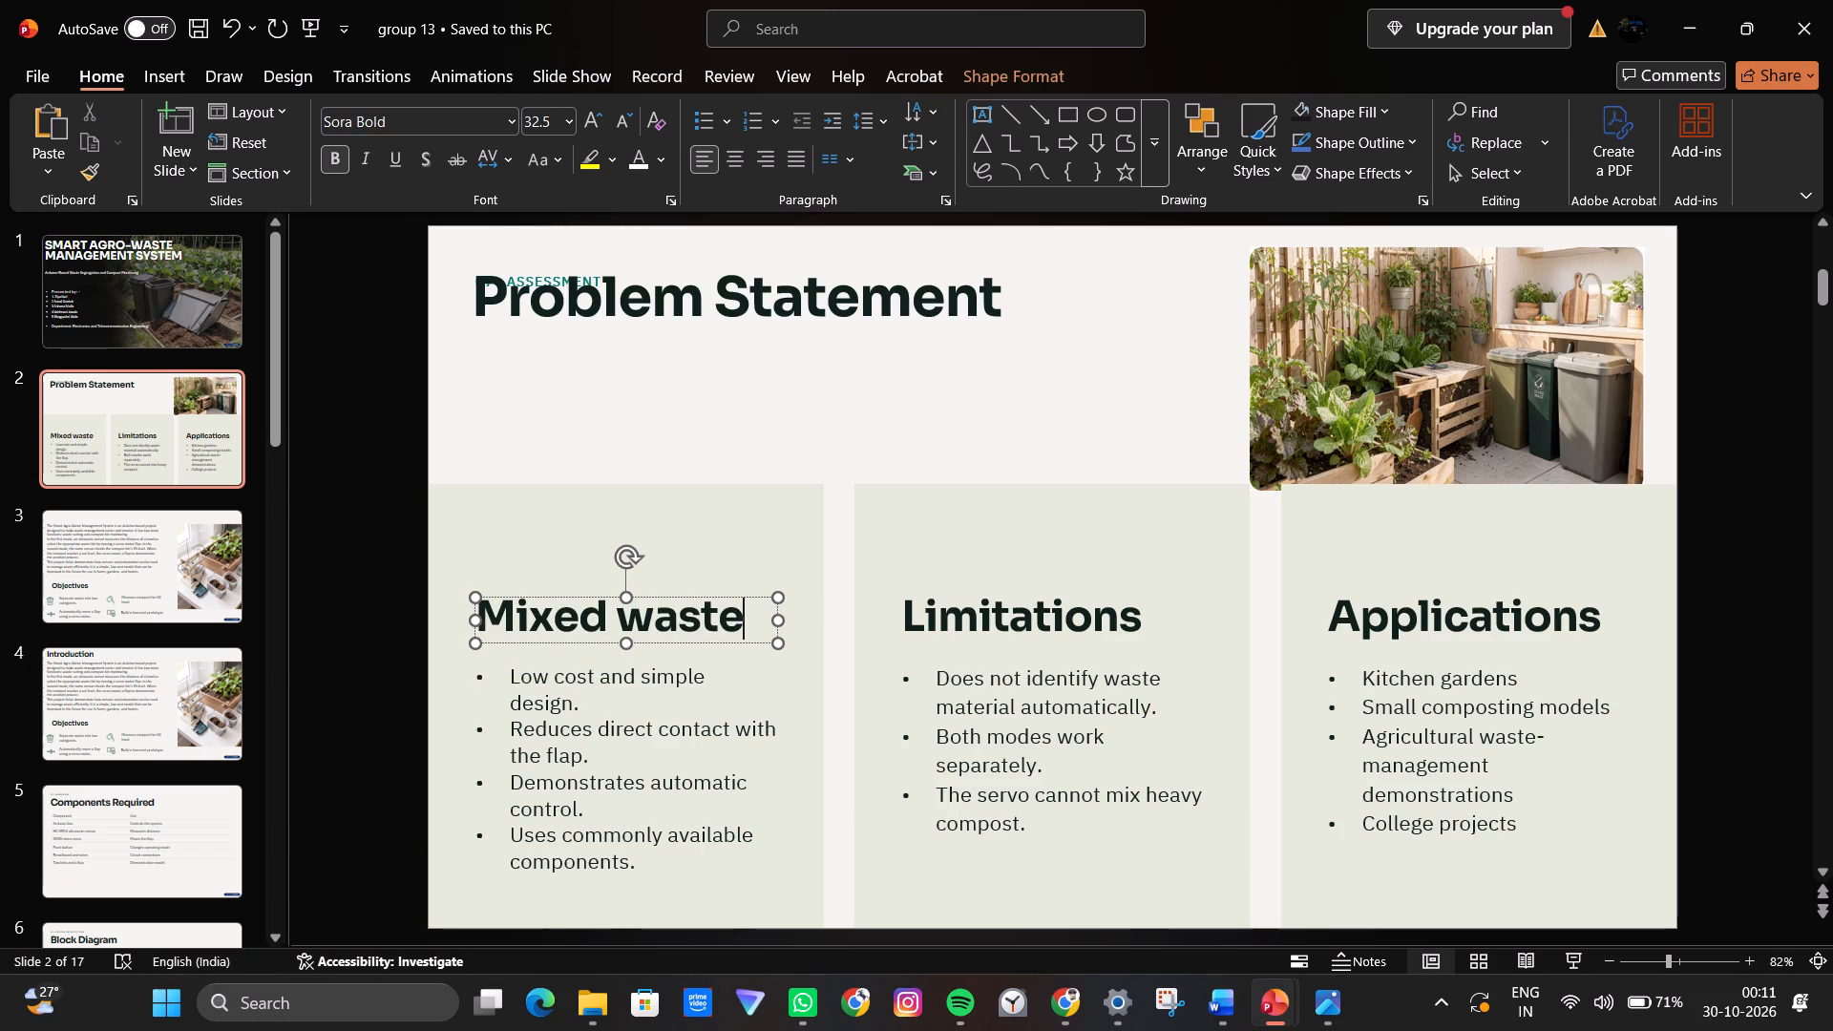
Move the "Mixed waste", "Limitations" and "Applications" headings up near the top of their cards, roughly level with each other.
drag(696, 594, 692, 586)
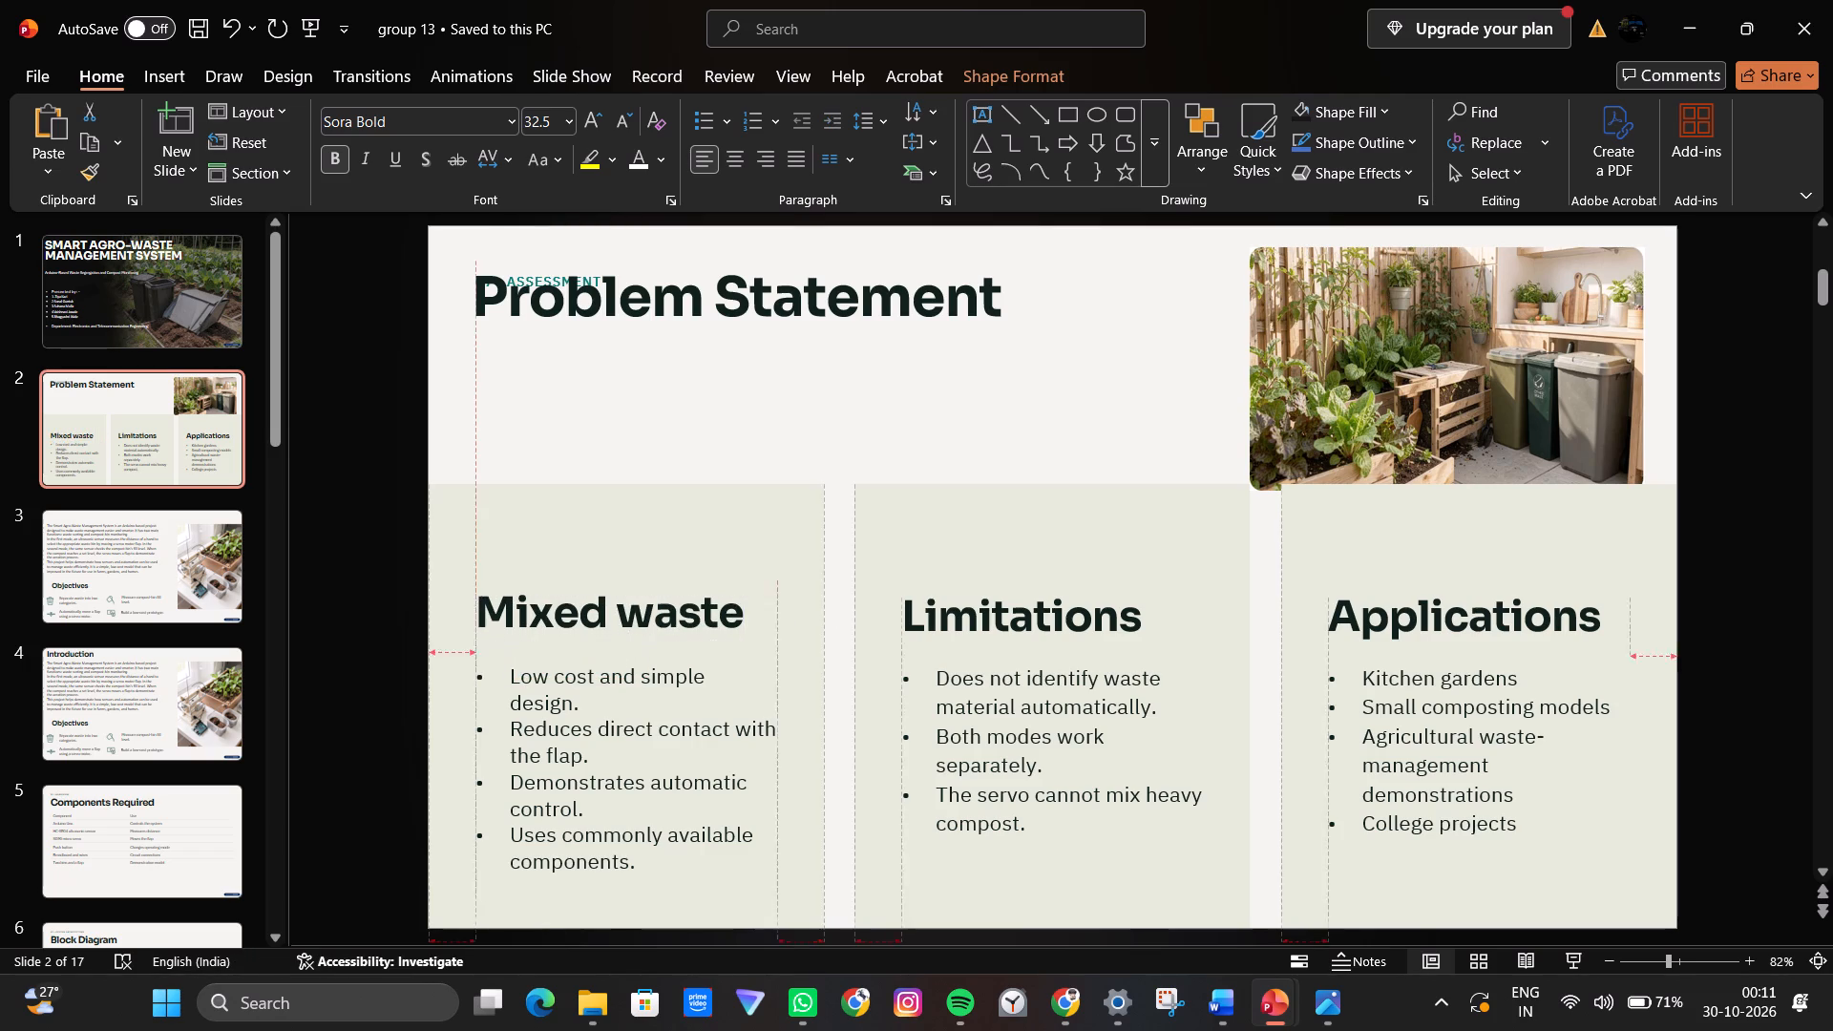
drag(692, 586, 676, 516)
click(996, 603)
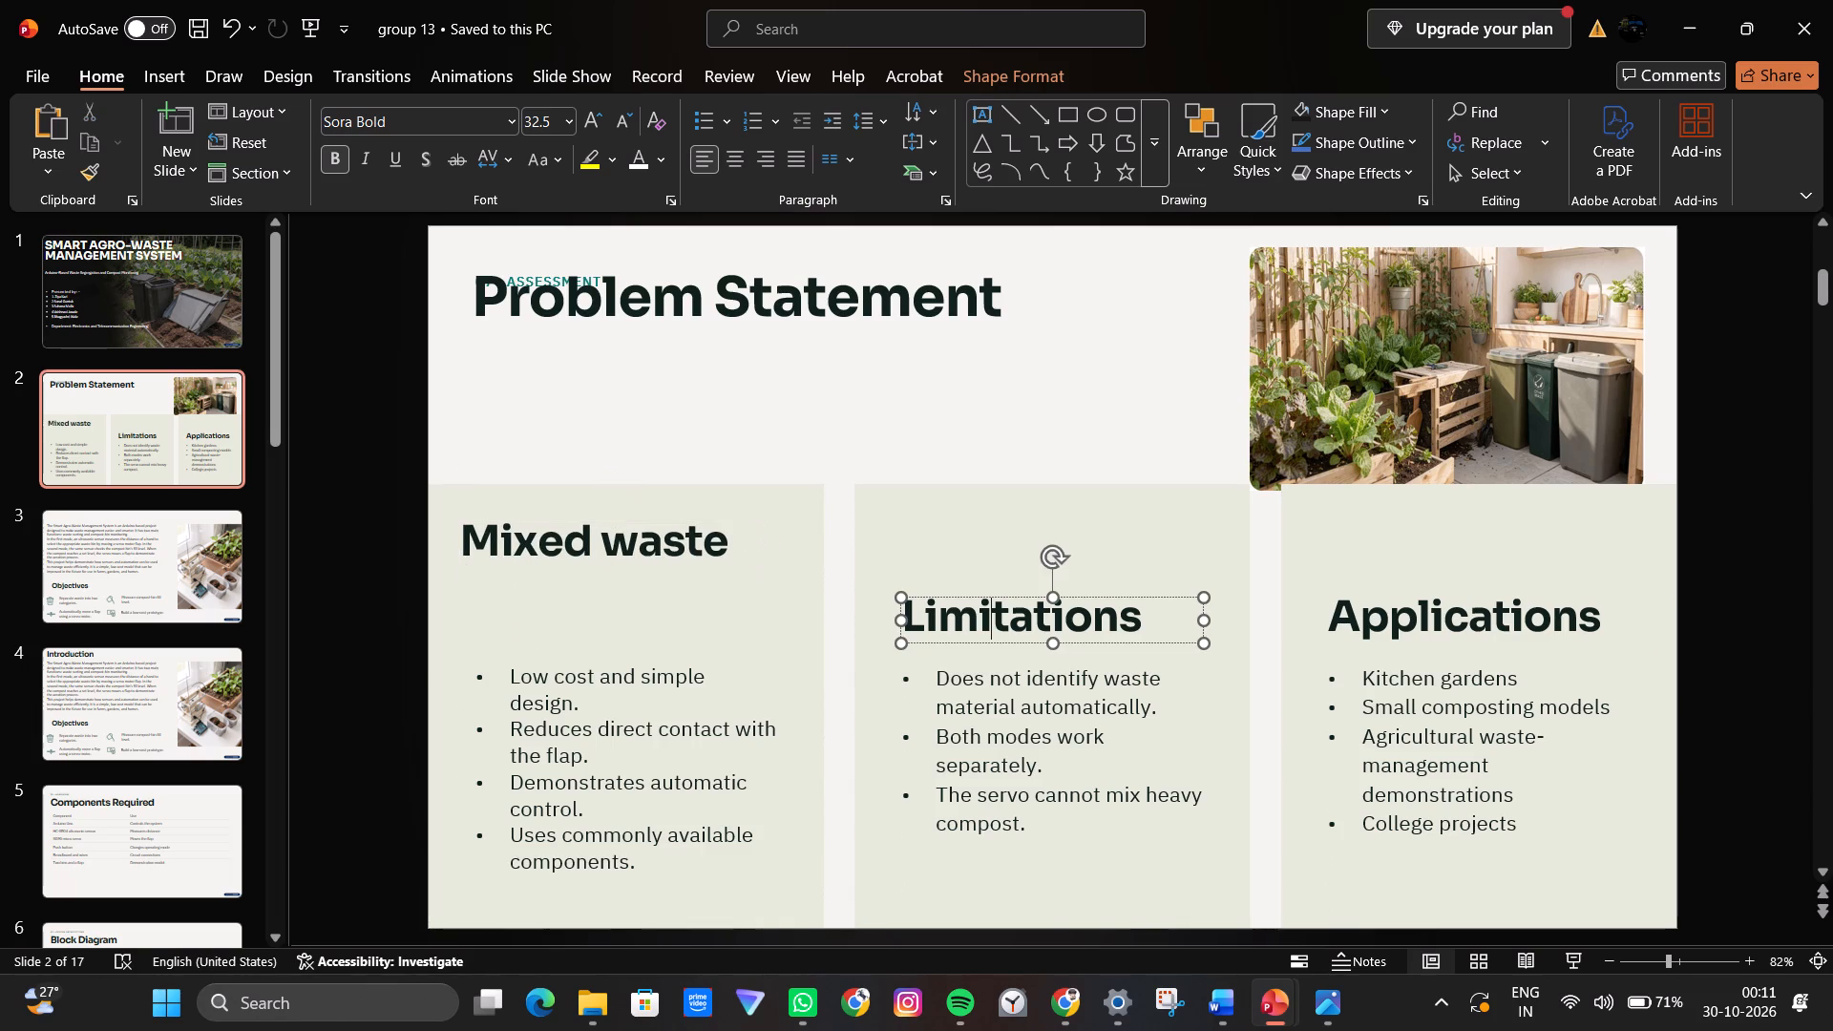
drag(998, 596, 985, 523)
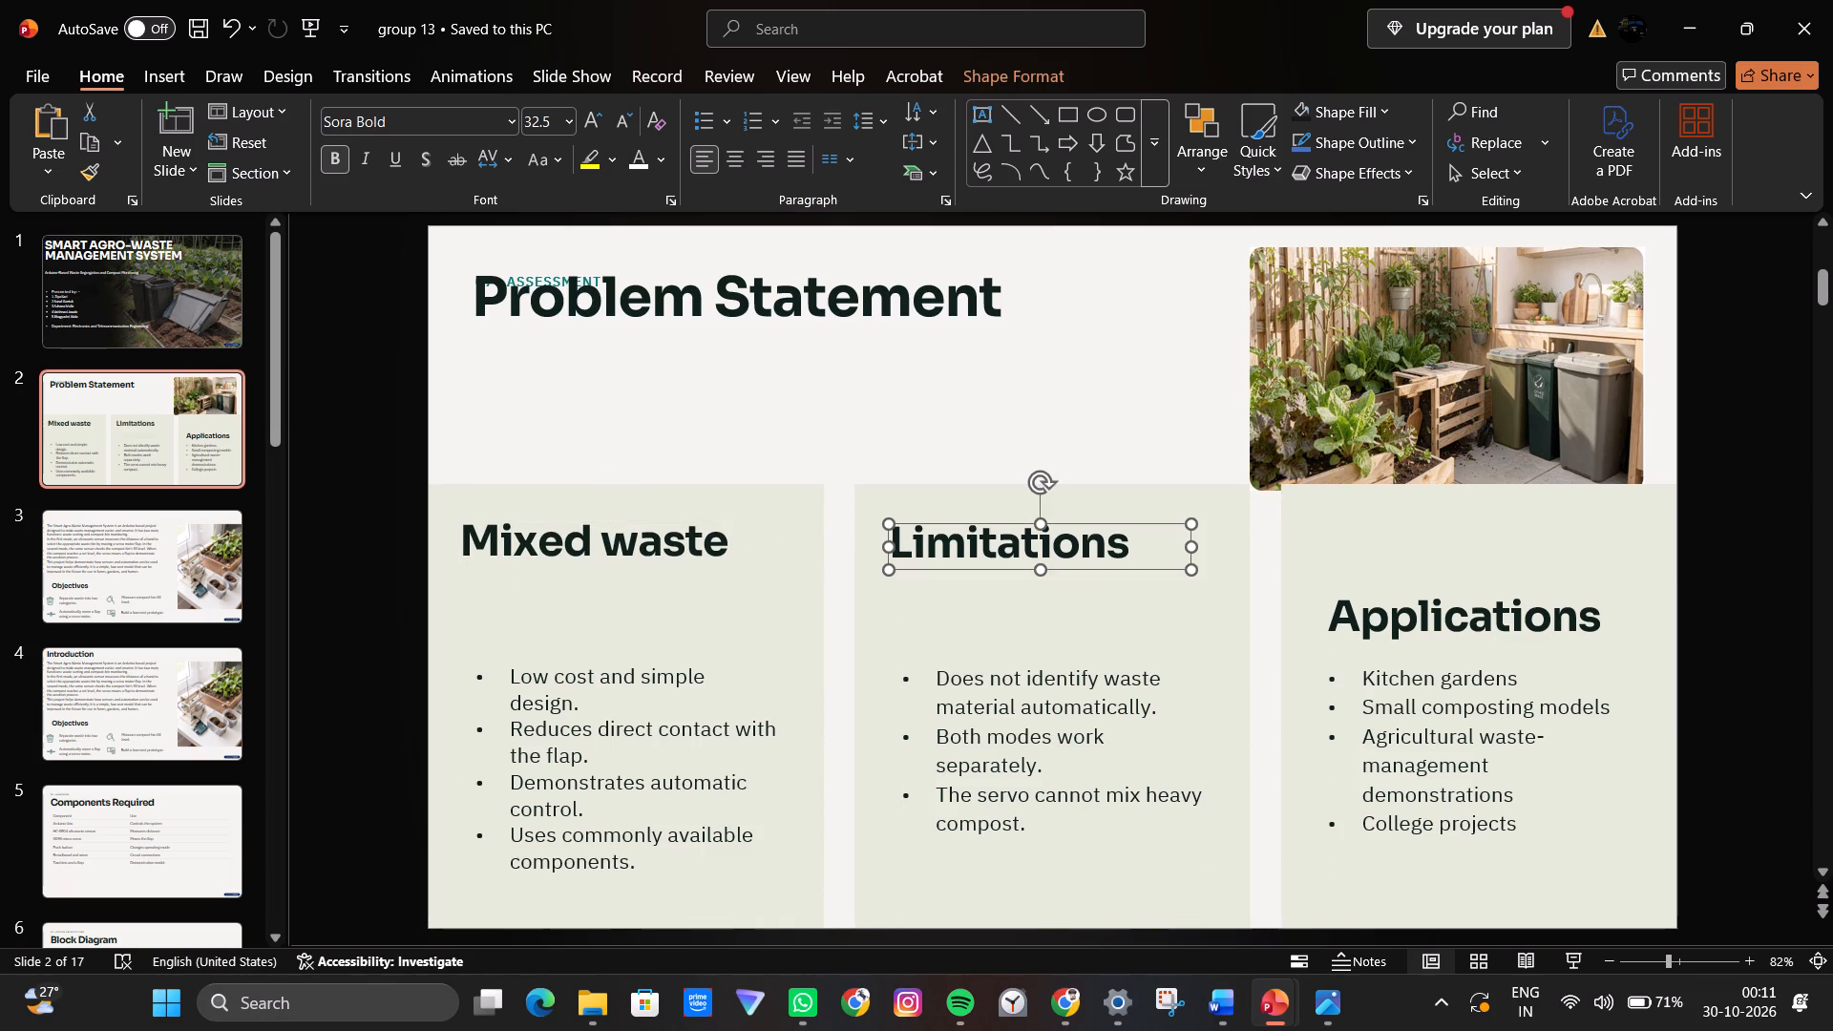
click(1464, 618)
click(1453, 599)
drag(1453, 599, 1436, 523)
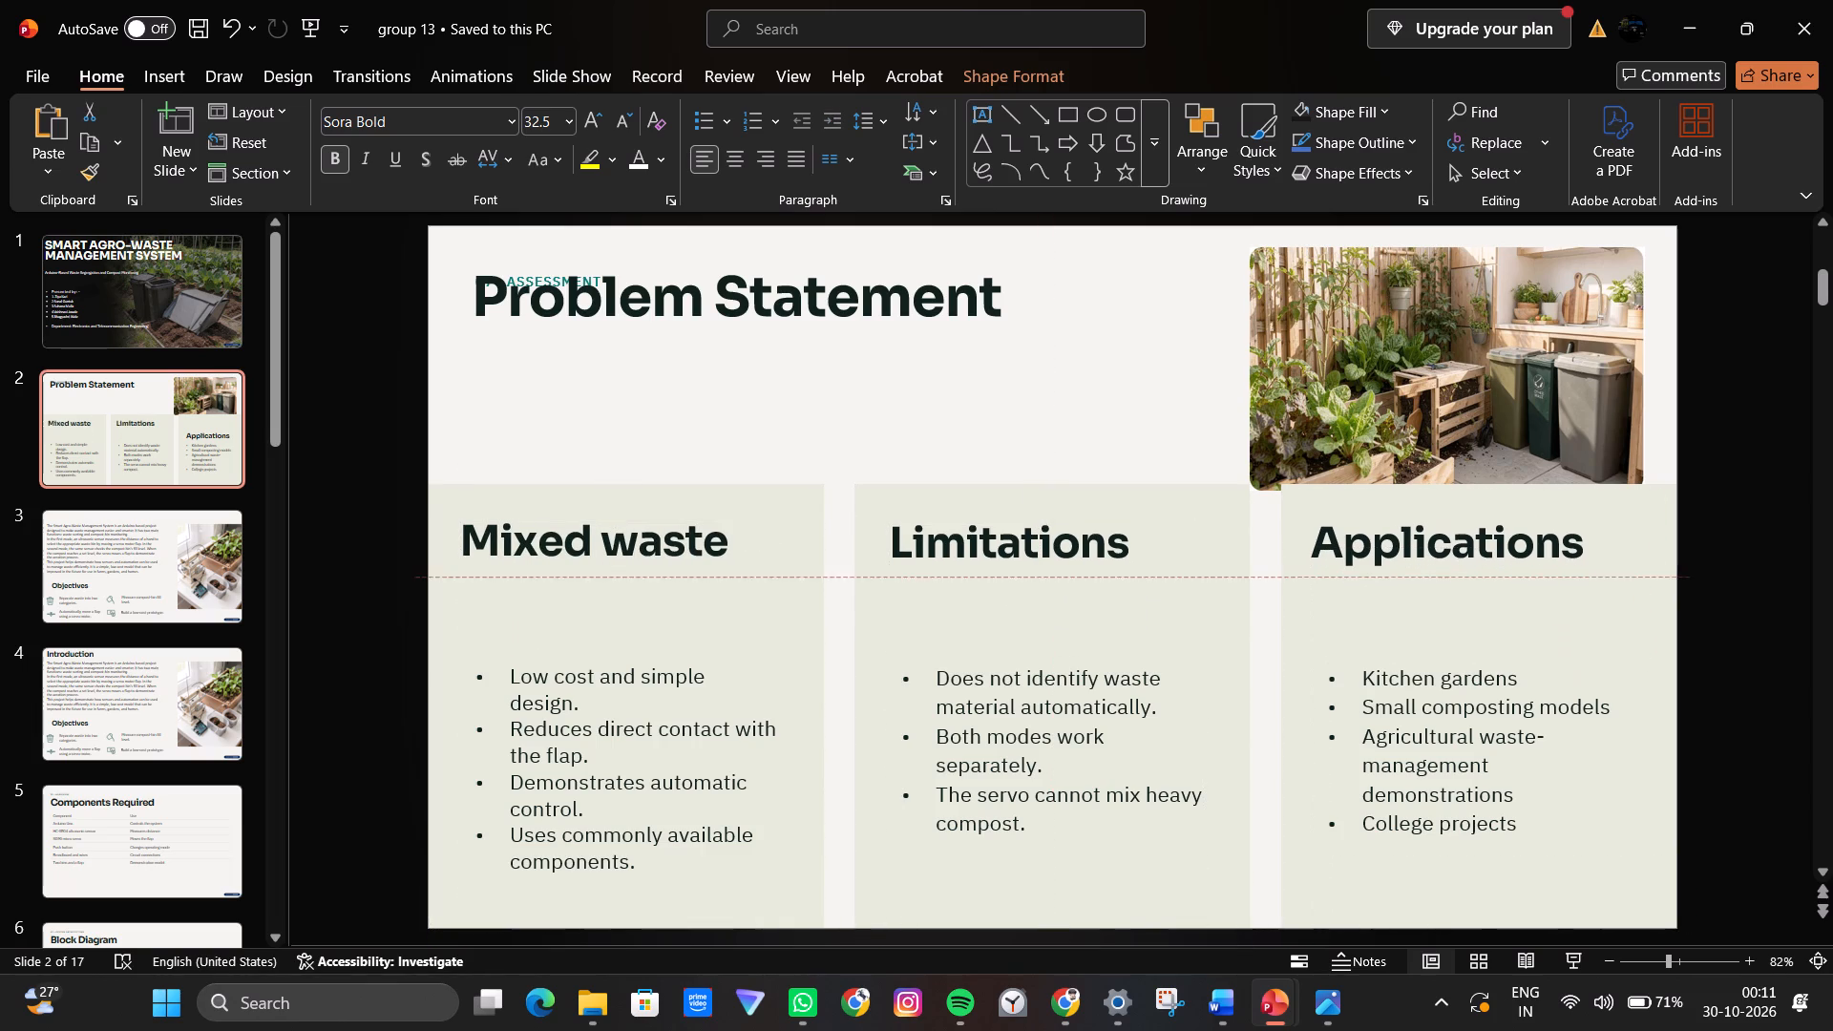
drag(1436, 523, 1436, 518)
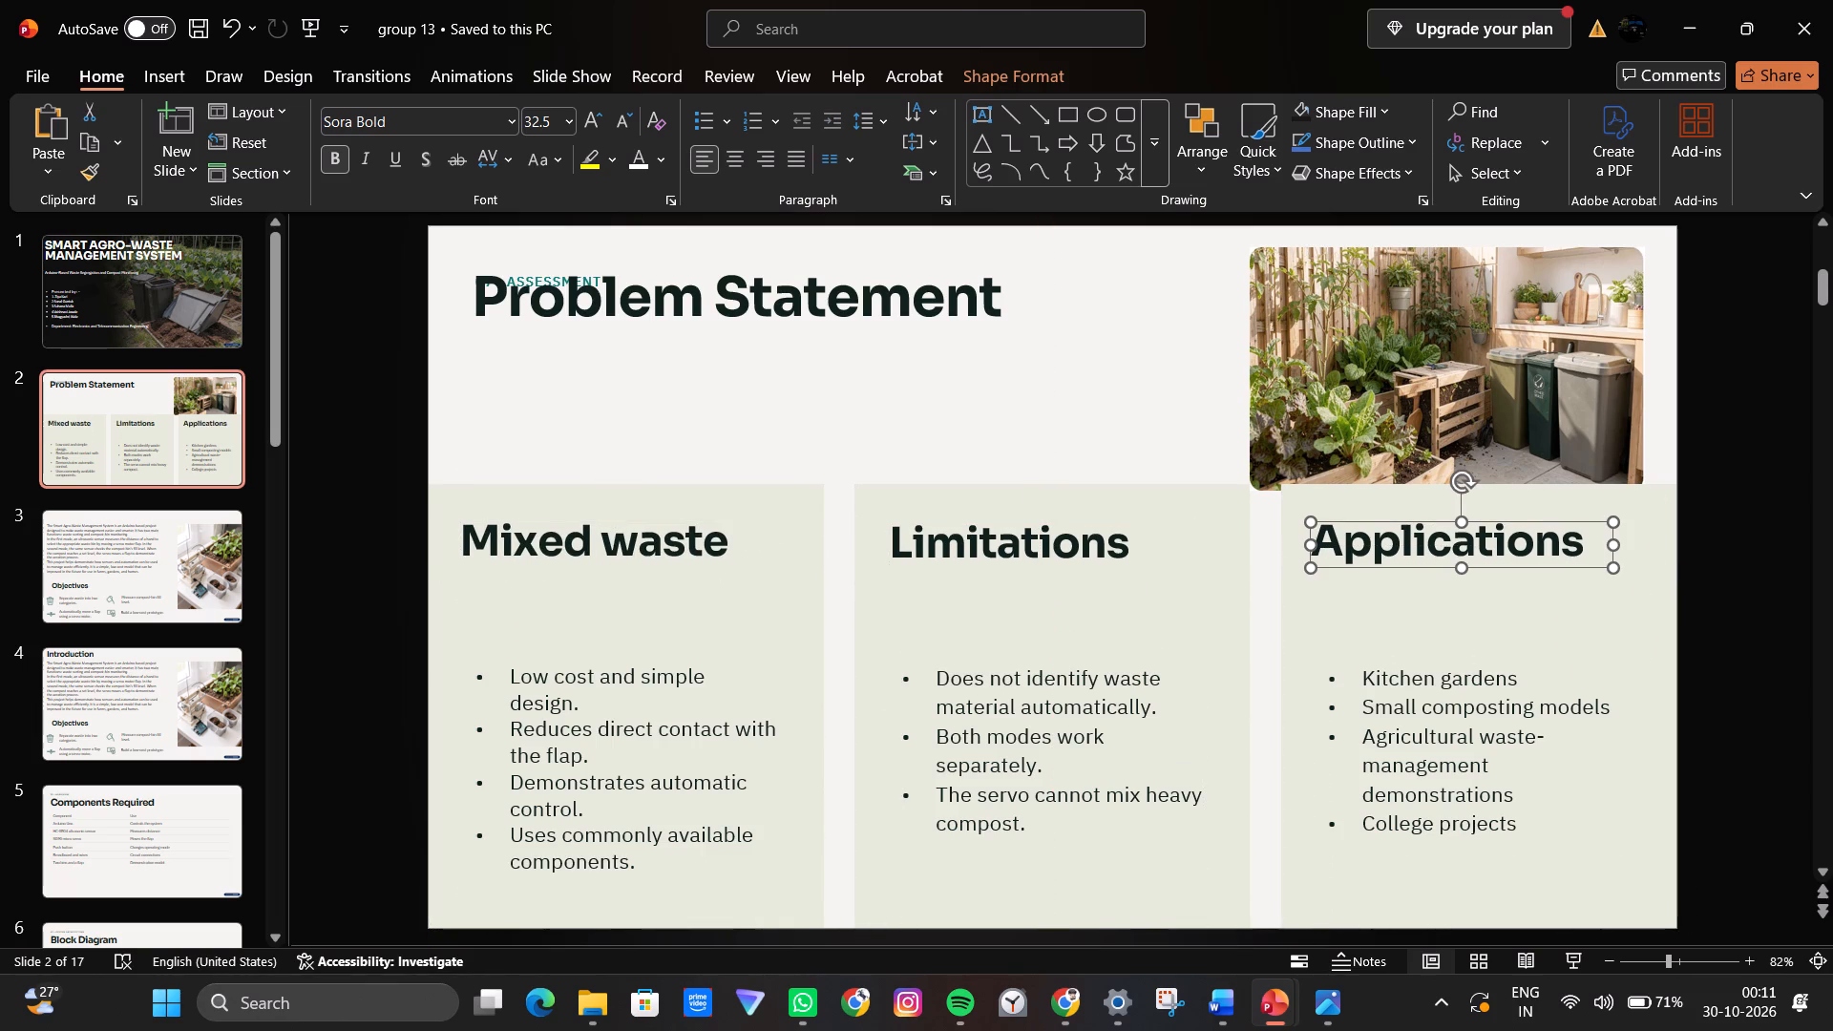
Replace the "Limitations" heading with "Manual effort" copied from the Smart Agricultural Waste presentation.
click(521, 682)
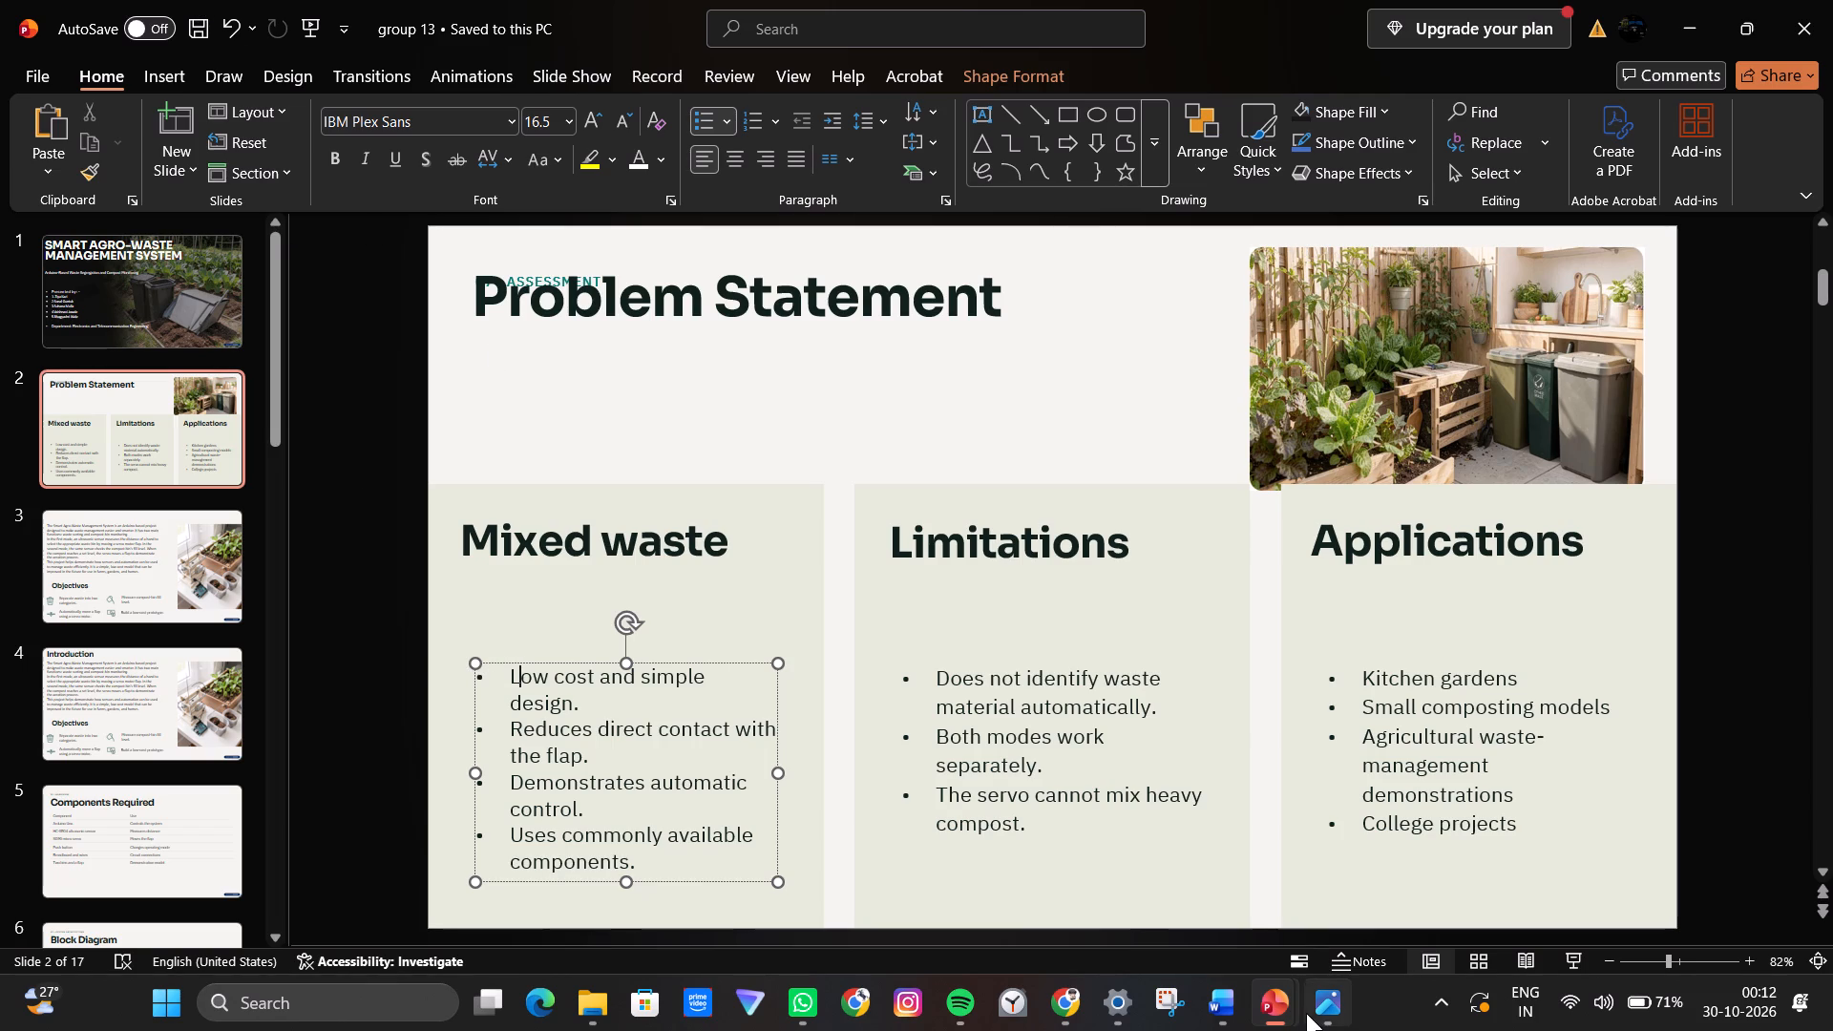
click(1361, 887)
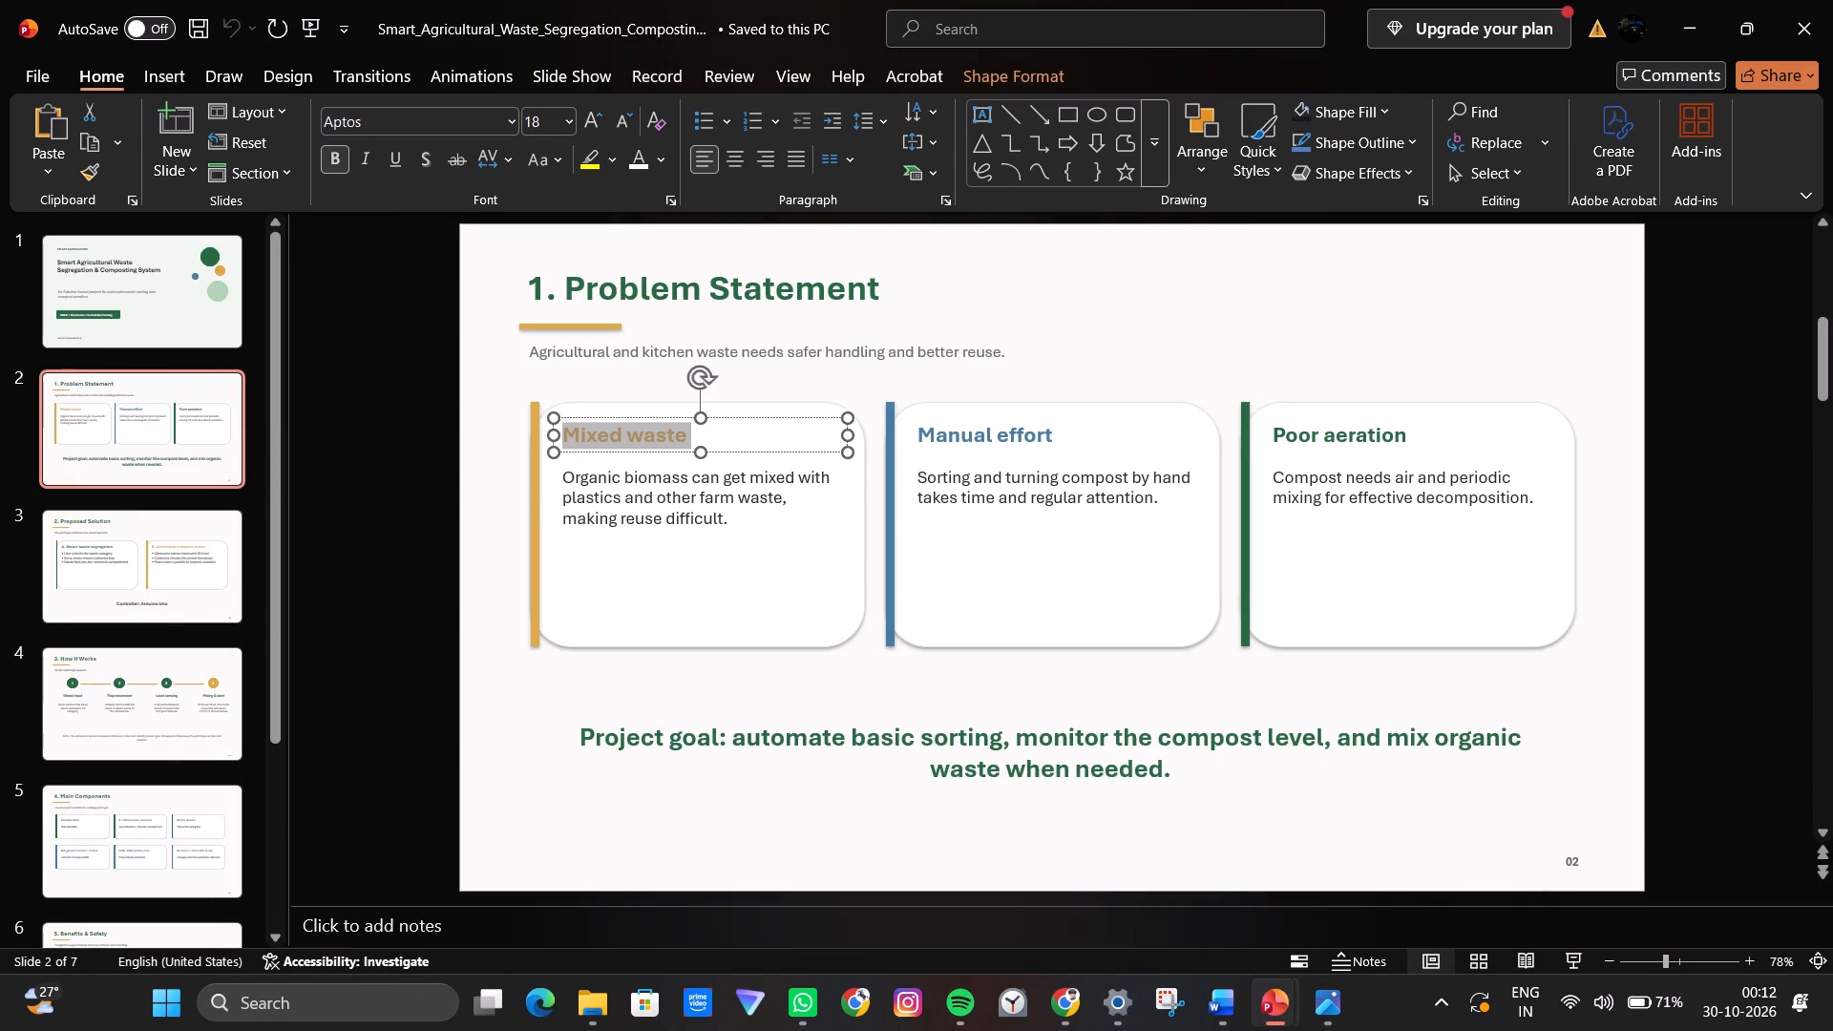
drag(919, 431, 1058, 435)
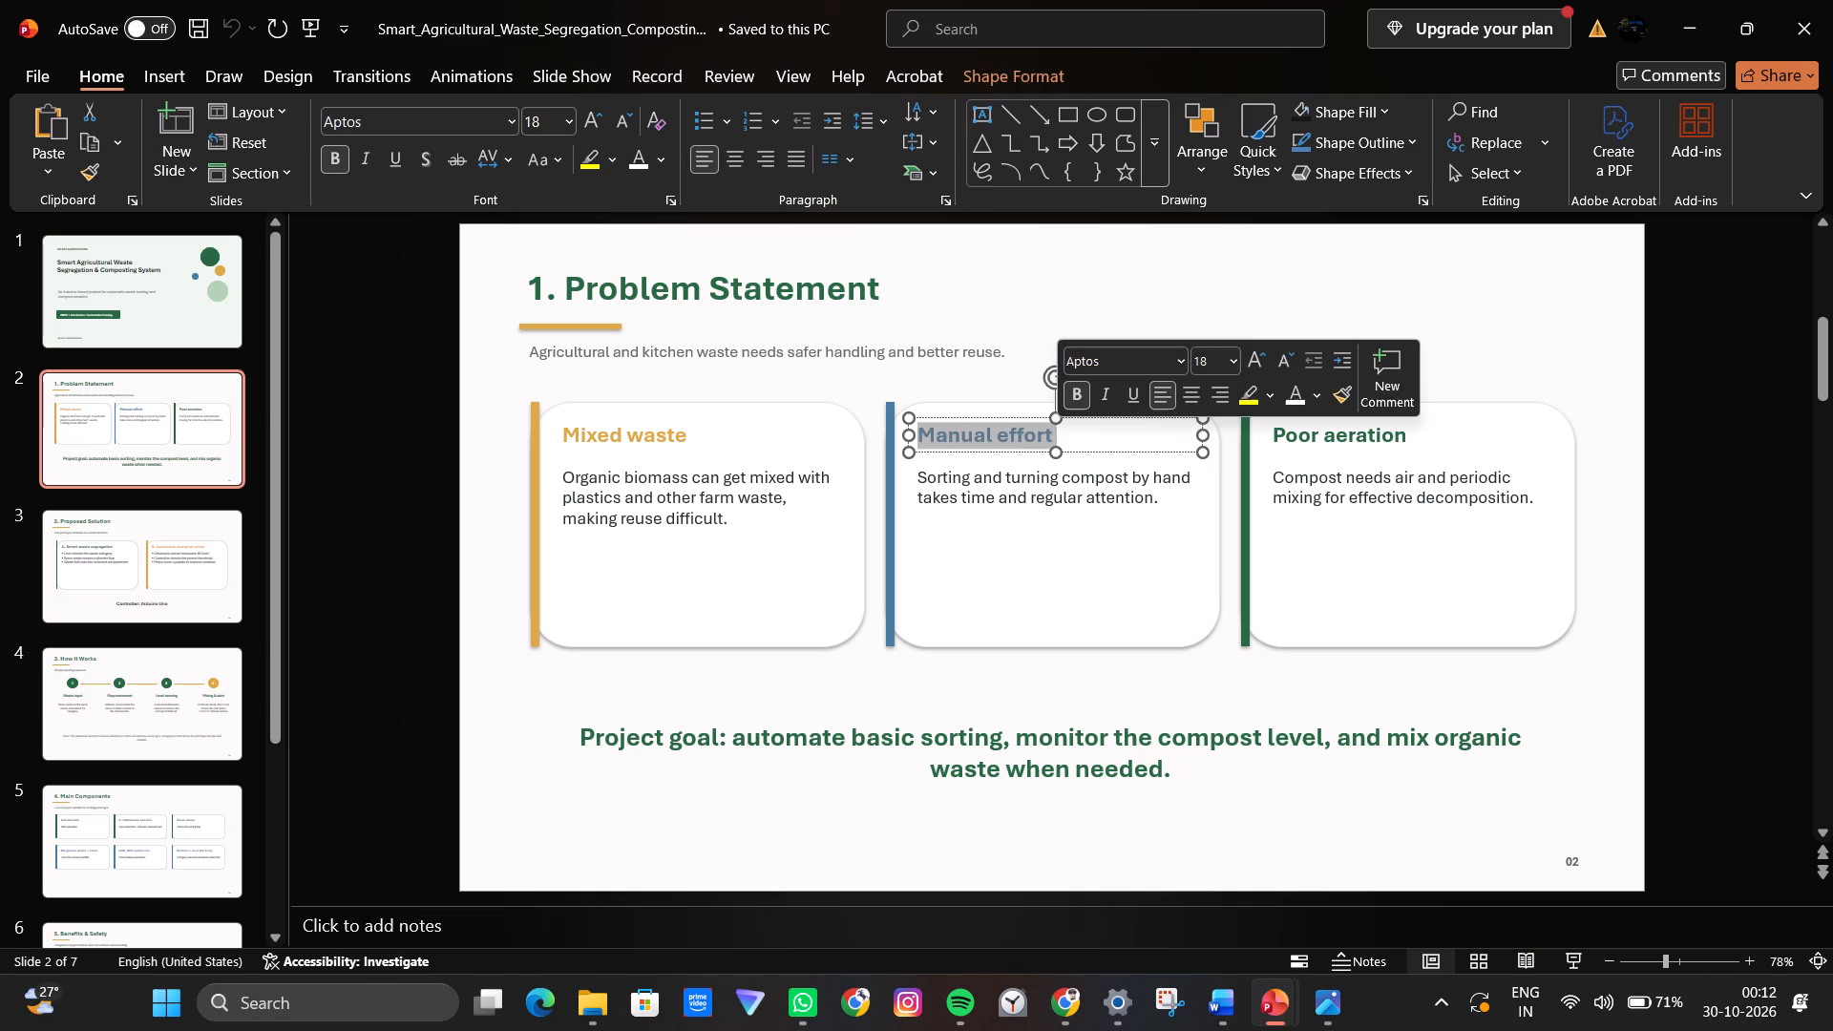
key(ctrl+c)
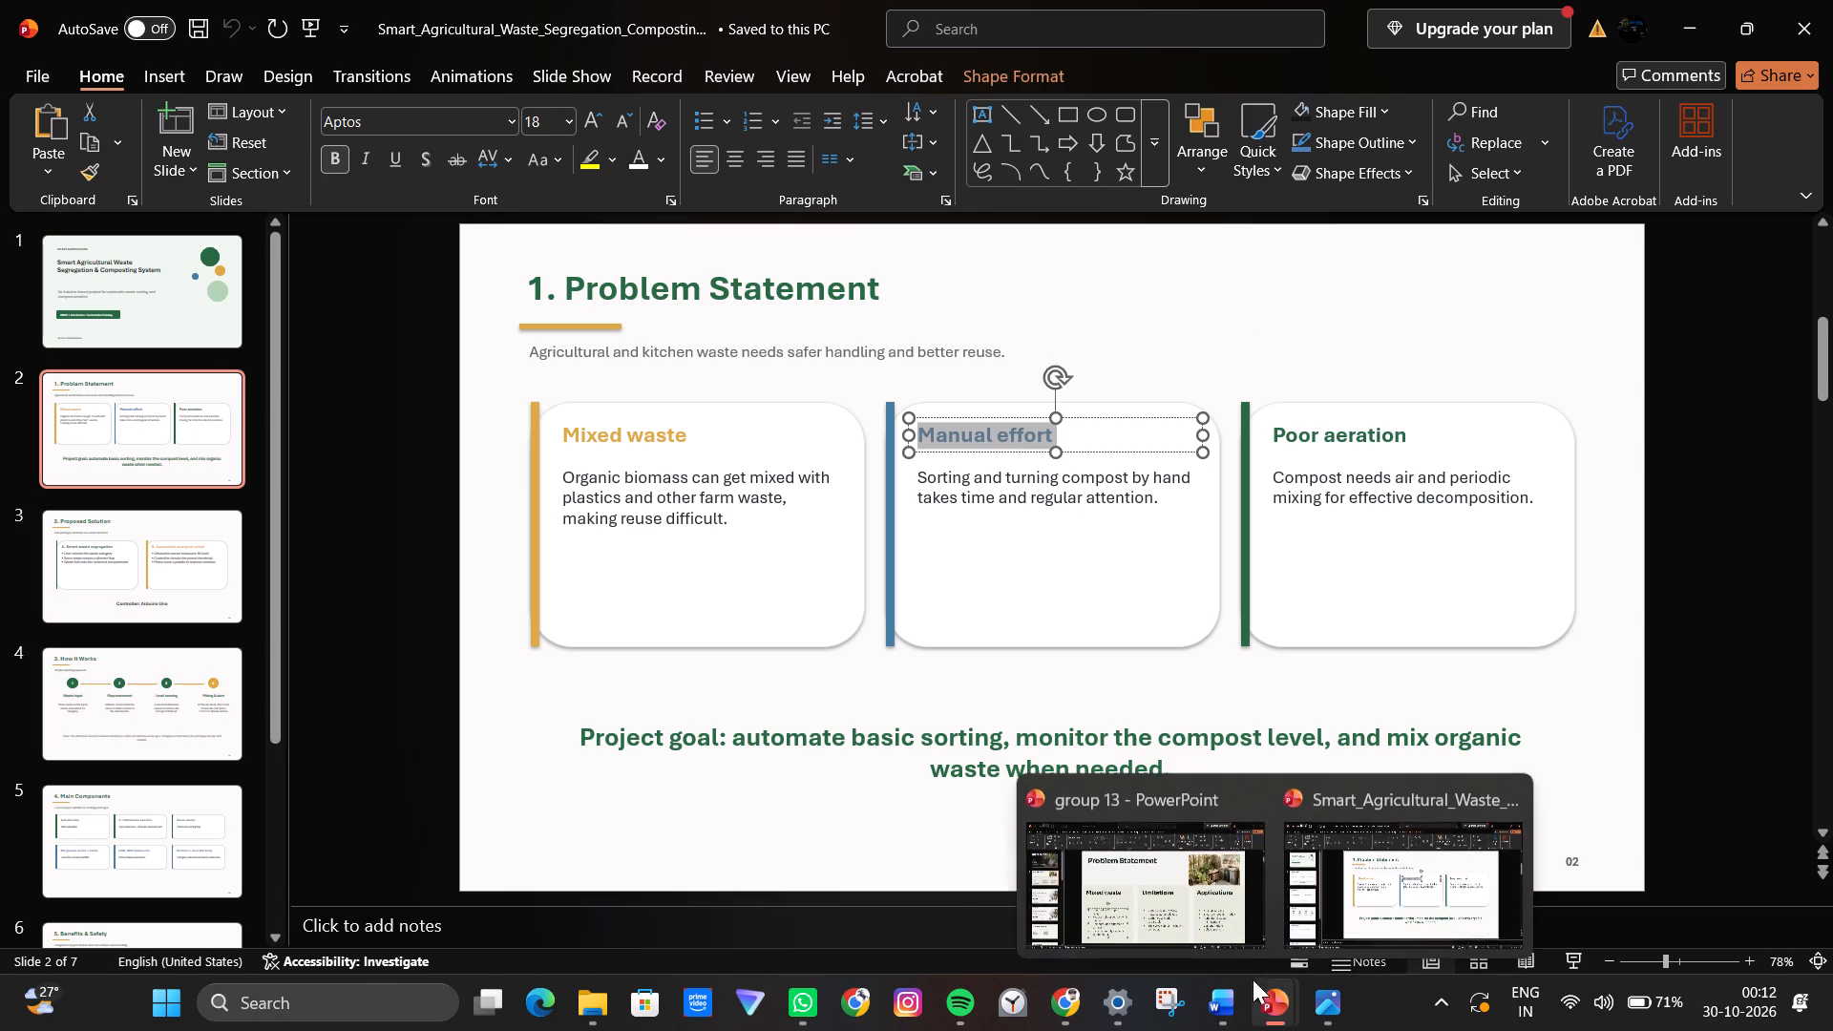
click(1211, 946)
click(1126, 542)
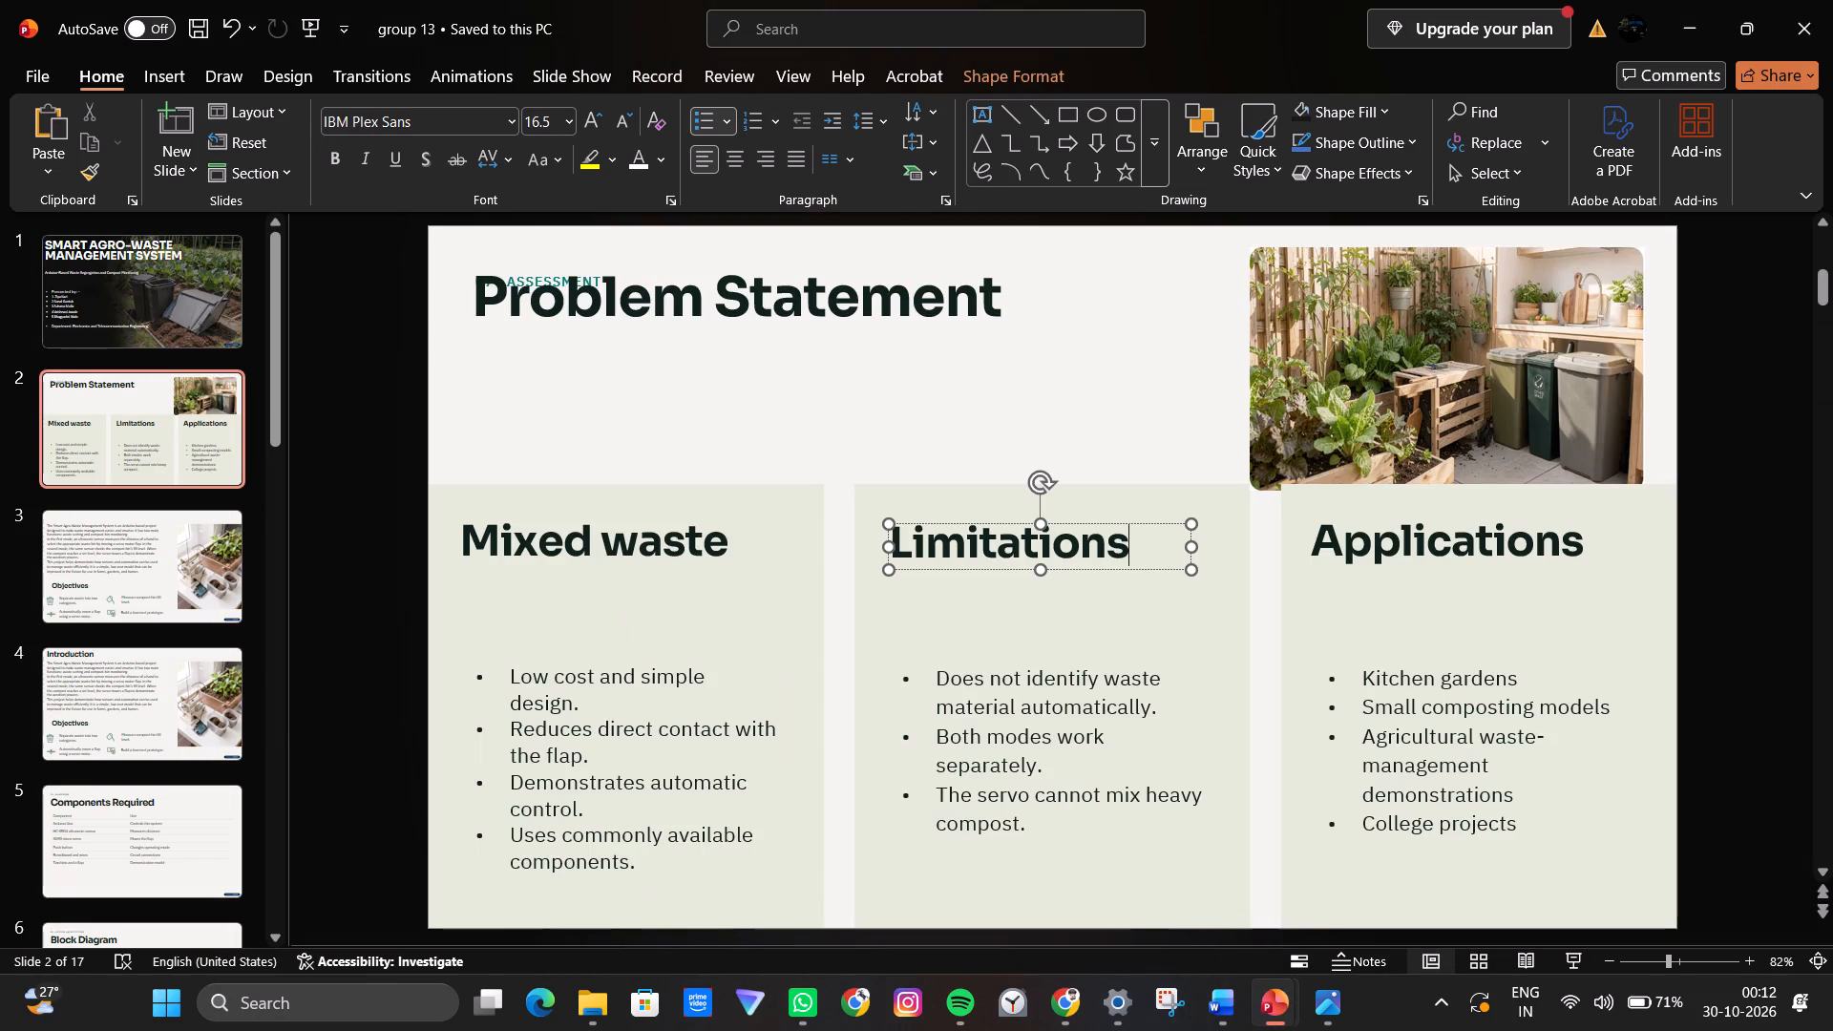
key(BackSpace)
key(BackSpace)
key(BackSpace)
key(BackSpace)
key(BackSpace)
key(BackSpace)
key(BackSpace)
key(BackSpace)
key(BackSpace)
key(BackSpace)
key(BackSpace)
key(BackSpace)
key(BackSpace)
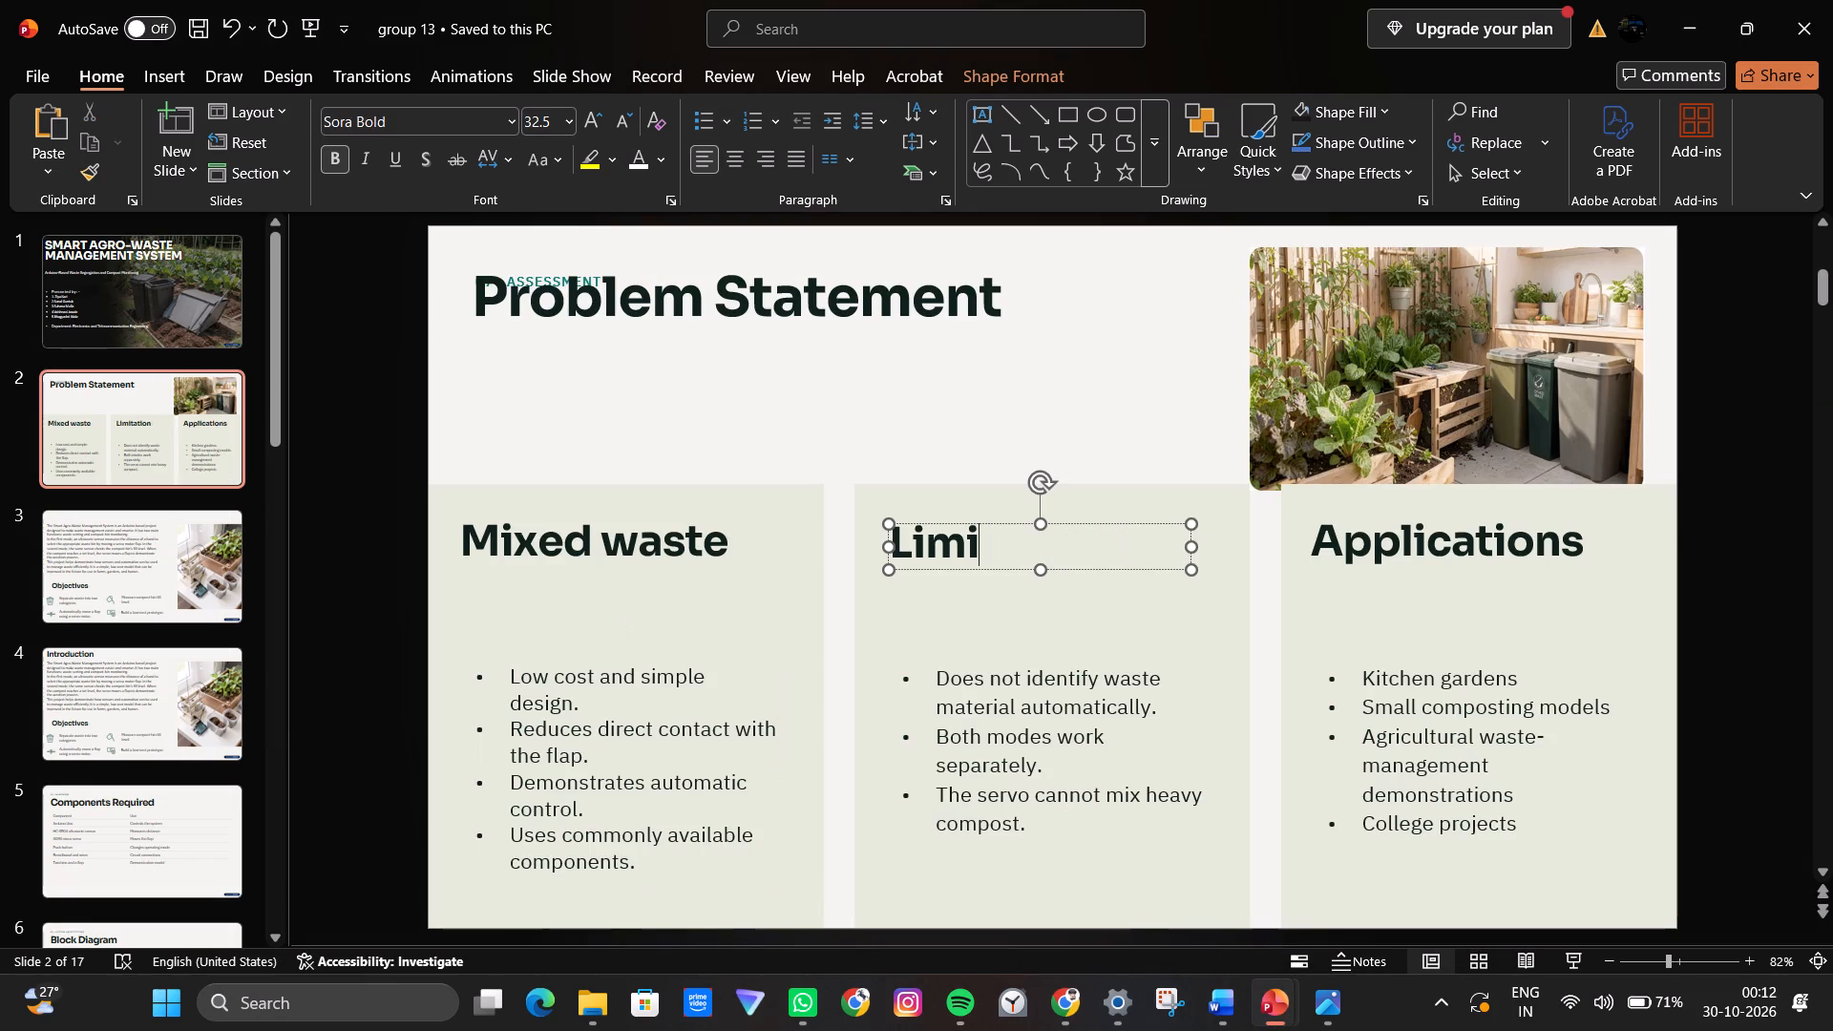
key(BackSpace)
key(BackSpace)
key(ctrl+v)
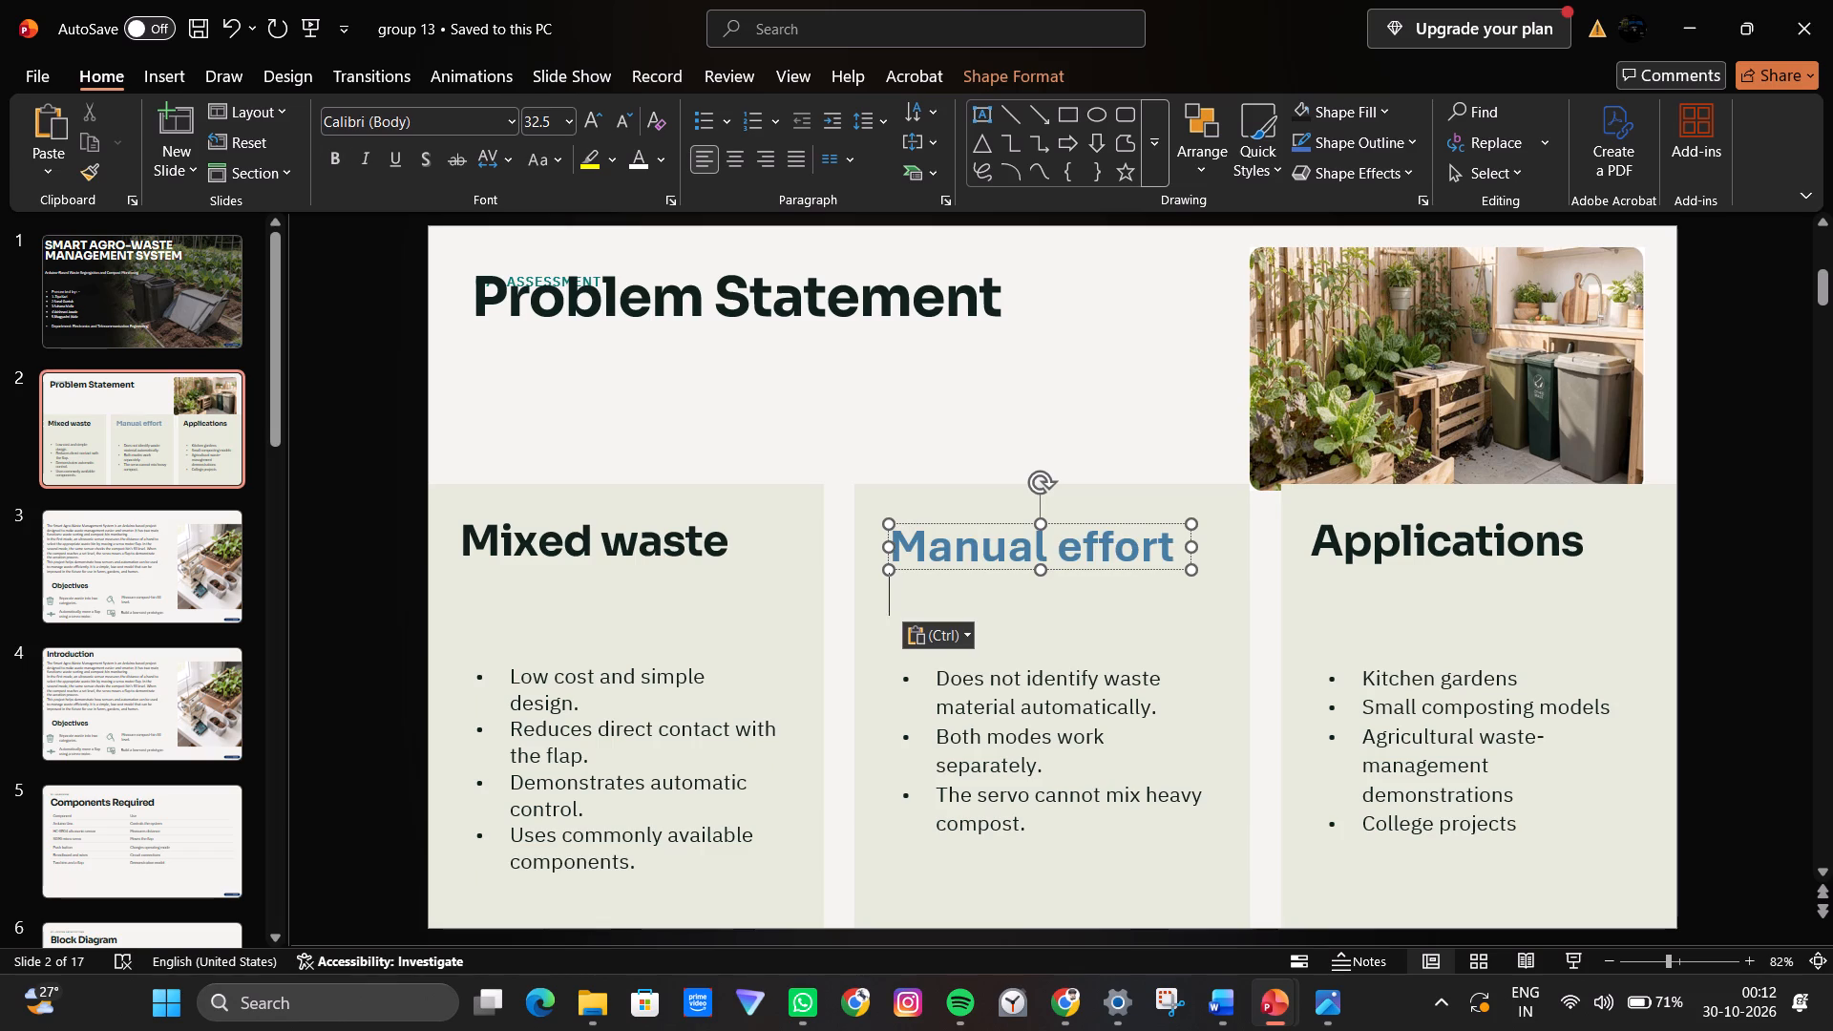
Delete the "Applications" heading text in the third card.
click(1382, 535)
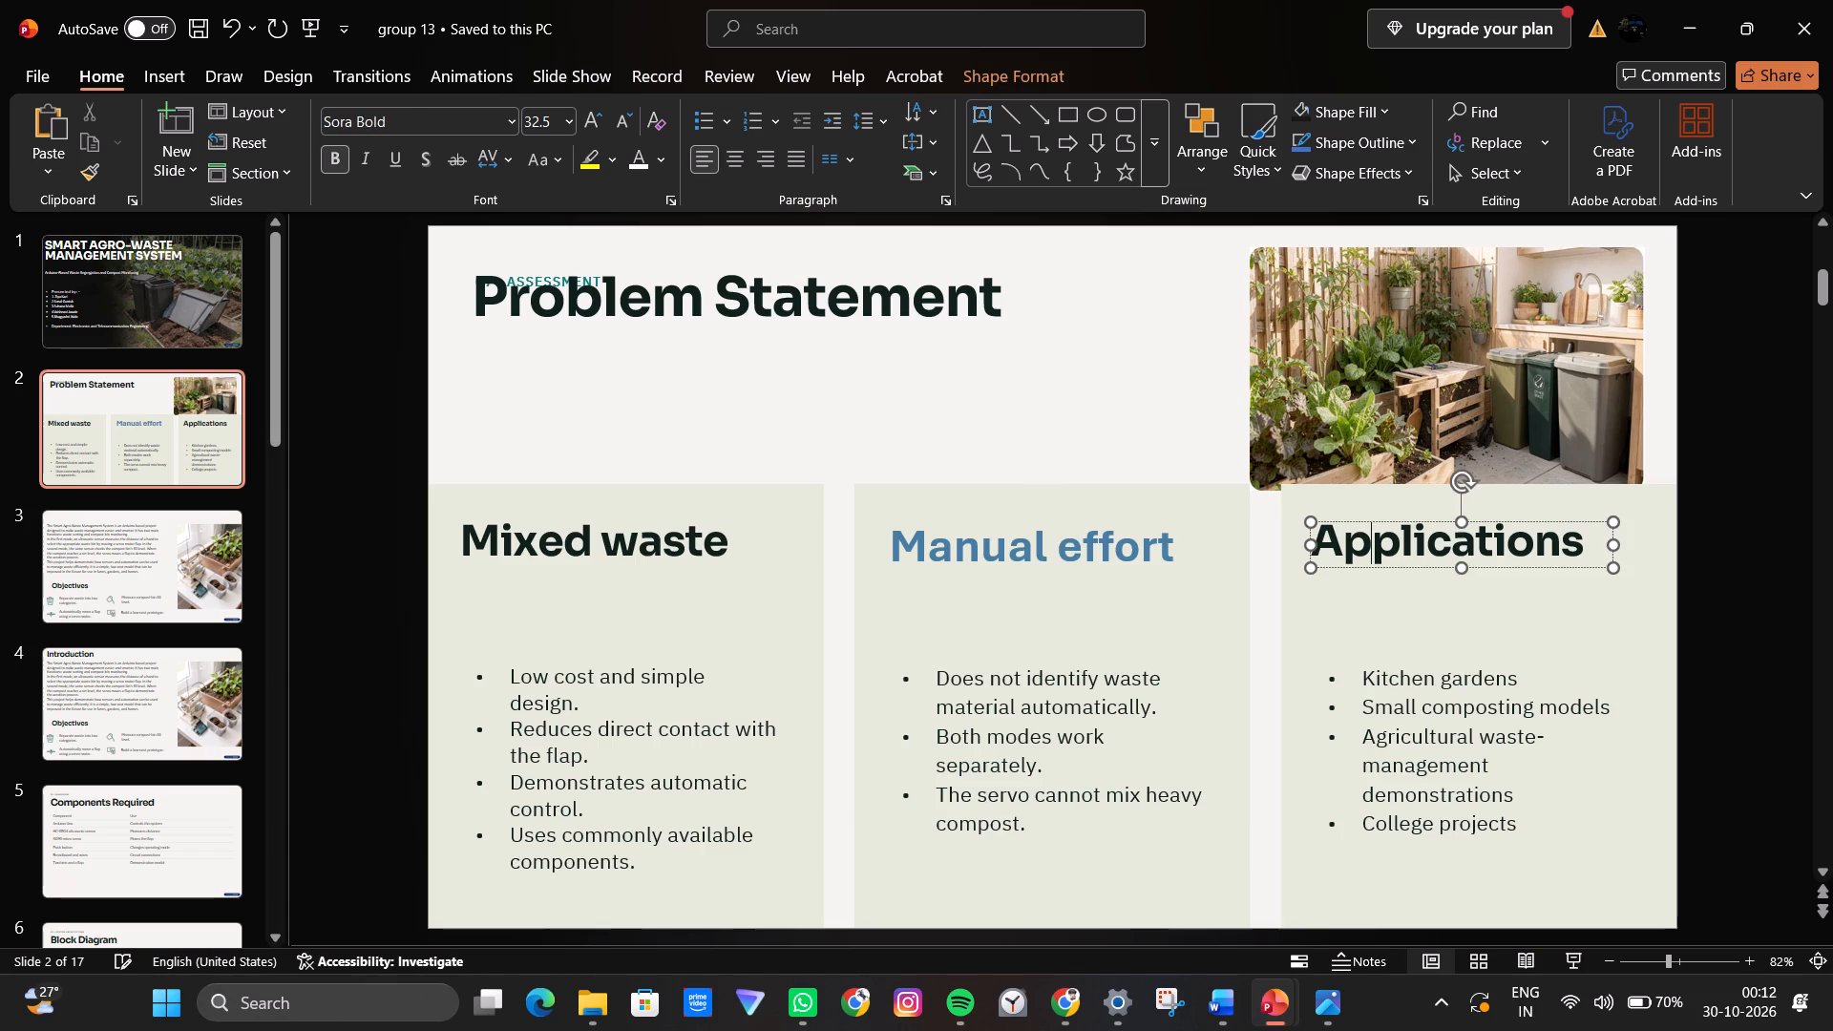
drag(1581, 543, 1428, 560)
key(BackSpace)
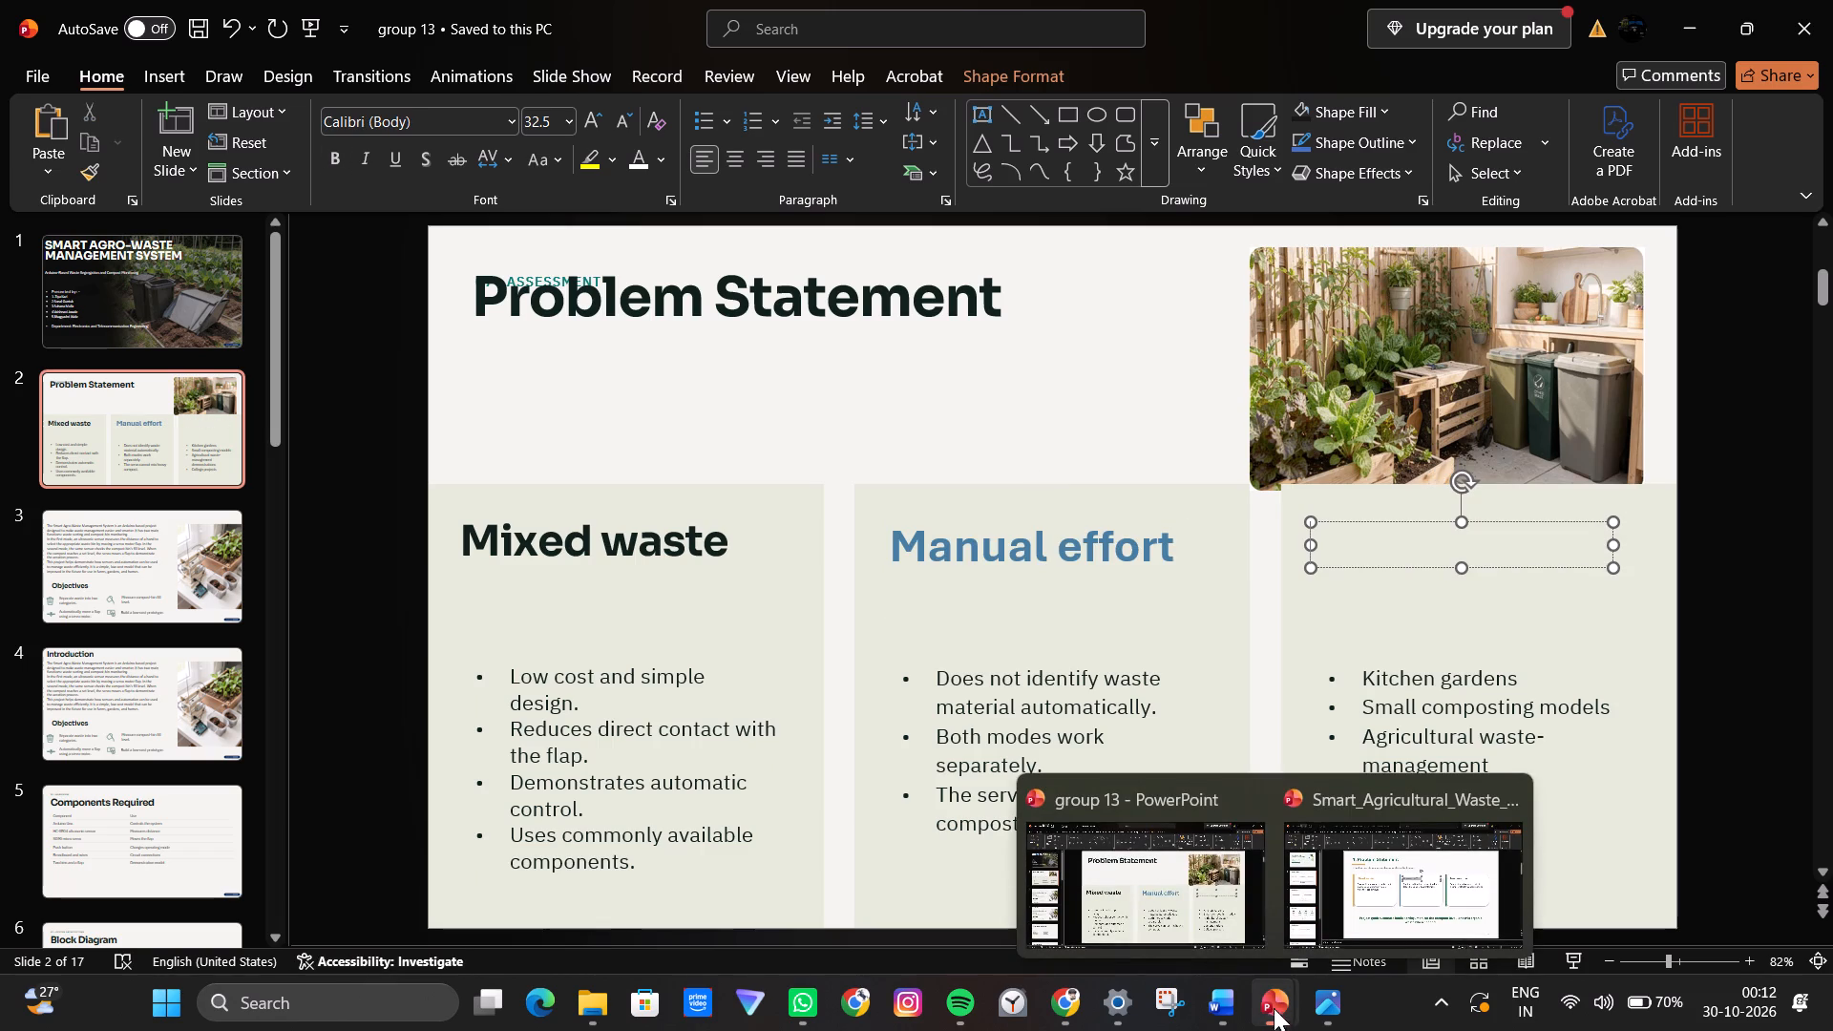
Copy the "Poor aeration" heading from slide 2 of the Smart Agricultural Waste presentation.
click(1193, 921)
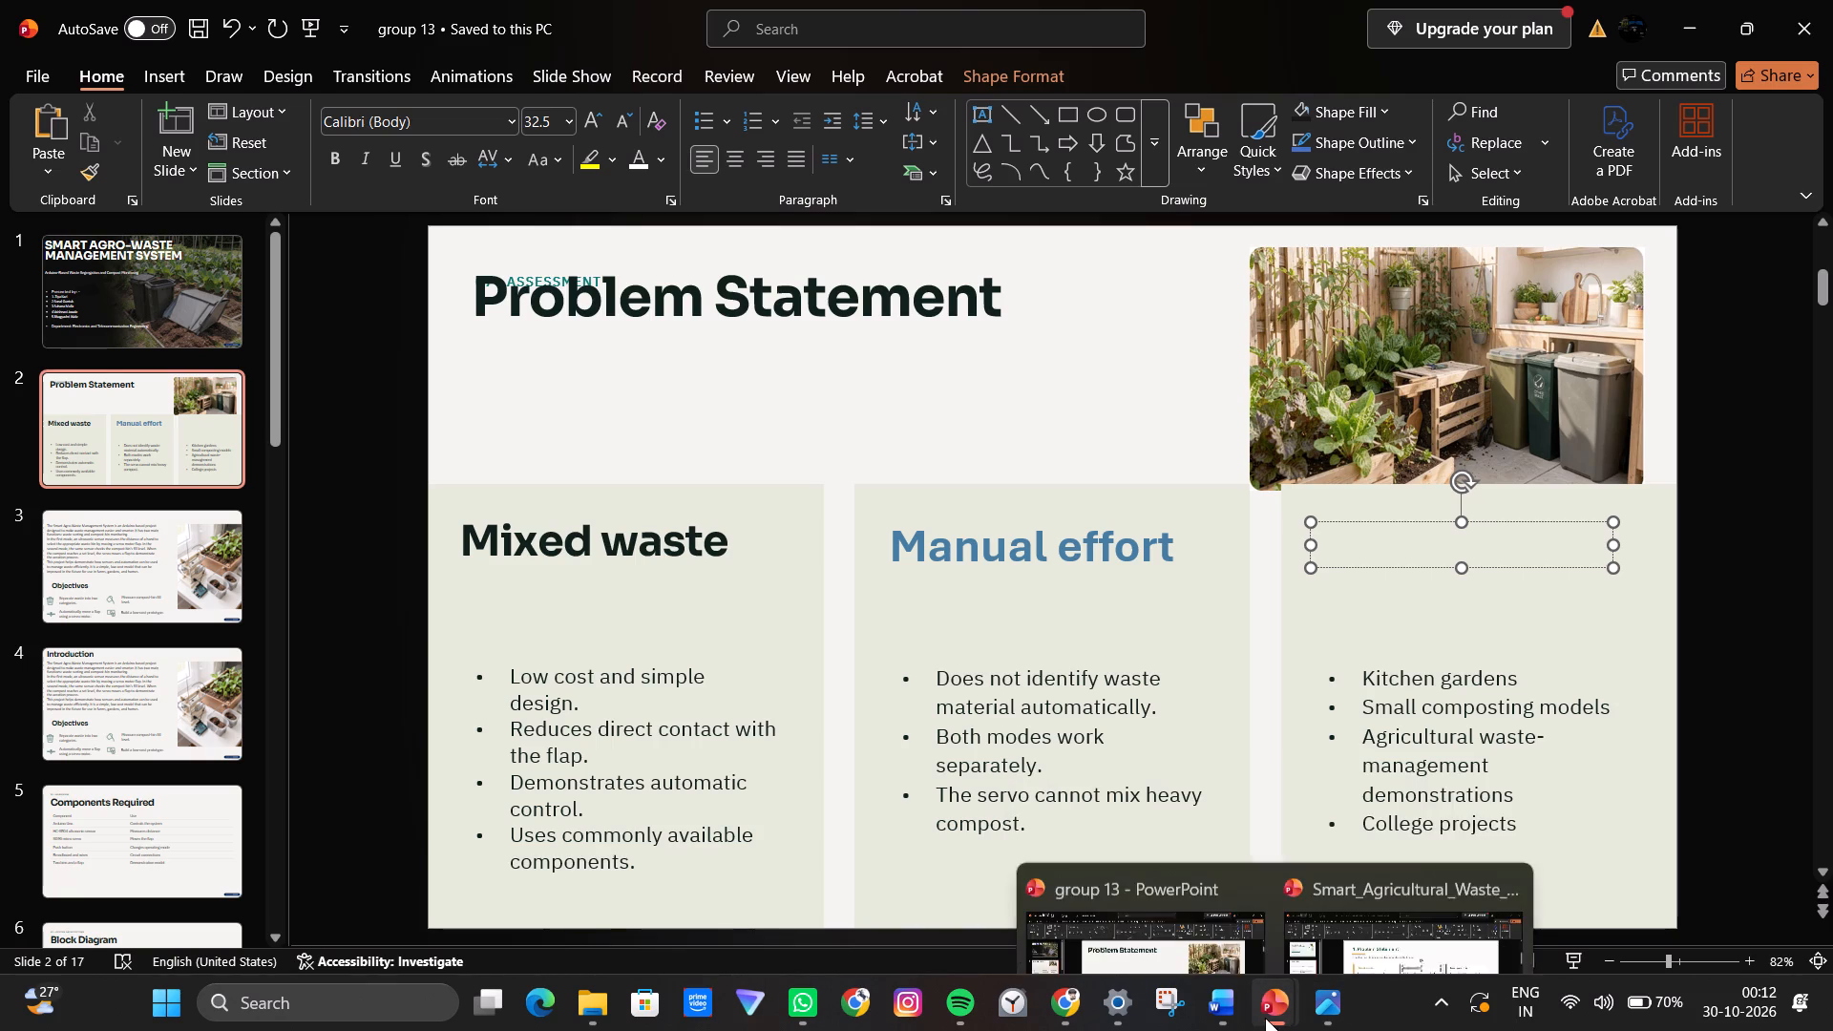
click(1426, 814)
drag(1277, 433, 1411, 407)
key(ctrl+c)
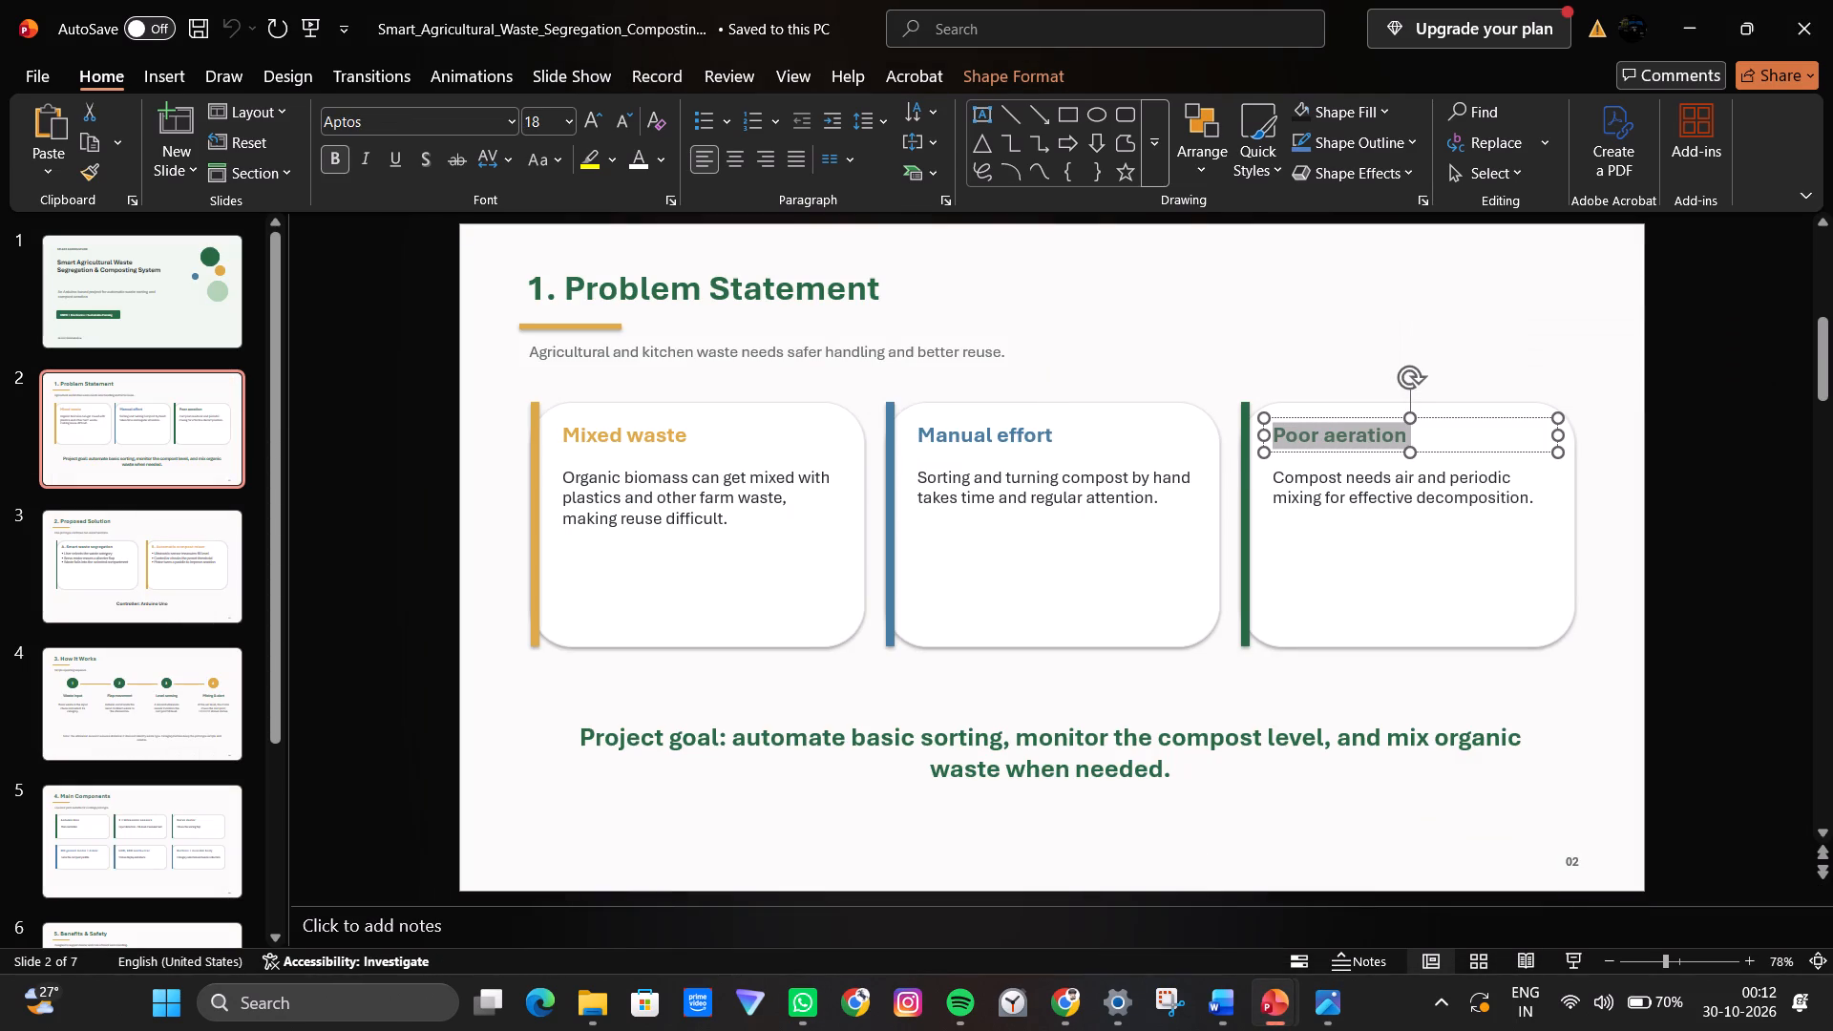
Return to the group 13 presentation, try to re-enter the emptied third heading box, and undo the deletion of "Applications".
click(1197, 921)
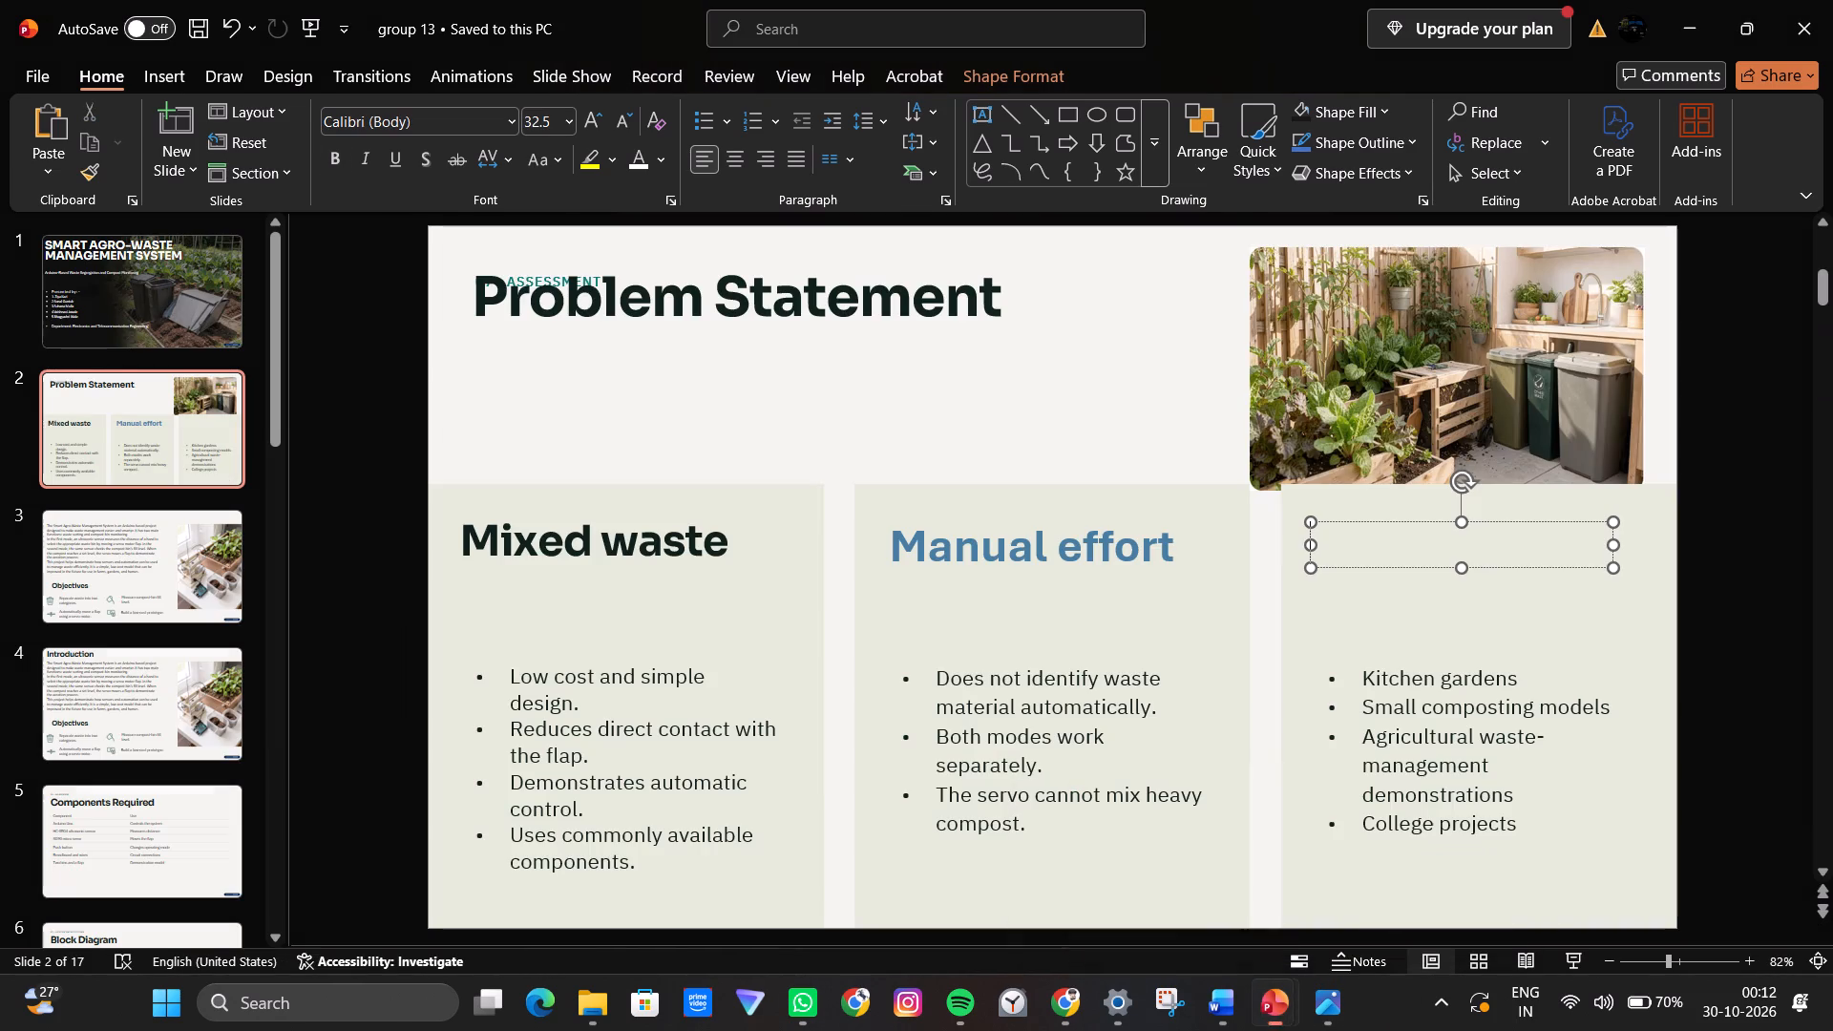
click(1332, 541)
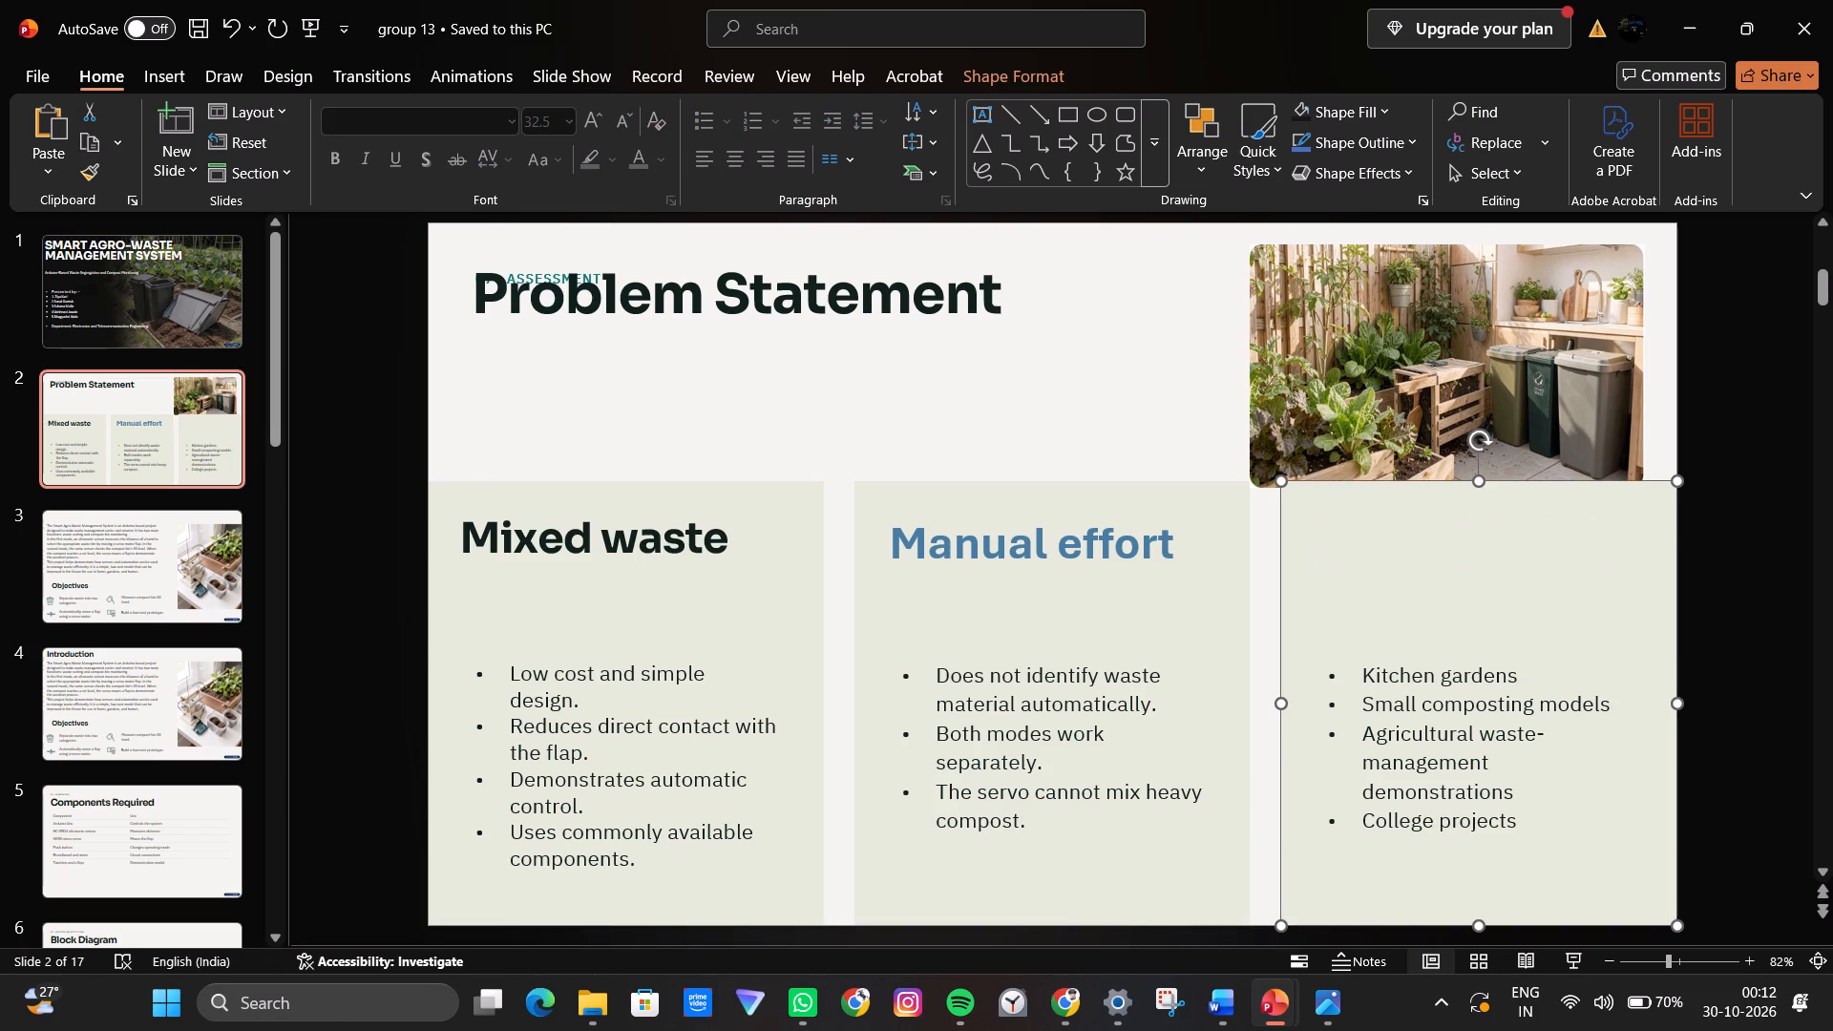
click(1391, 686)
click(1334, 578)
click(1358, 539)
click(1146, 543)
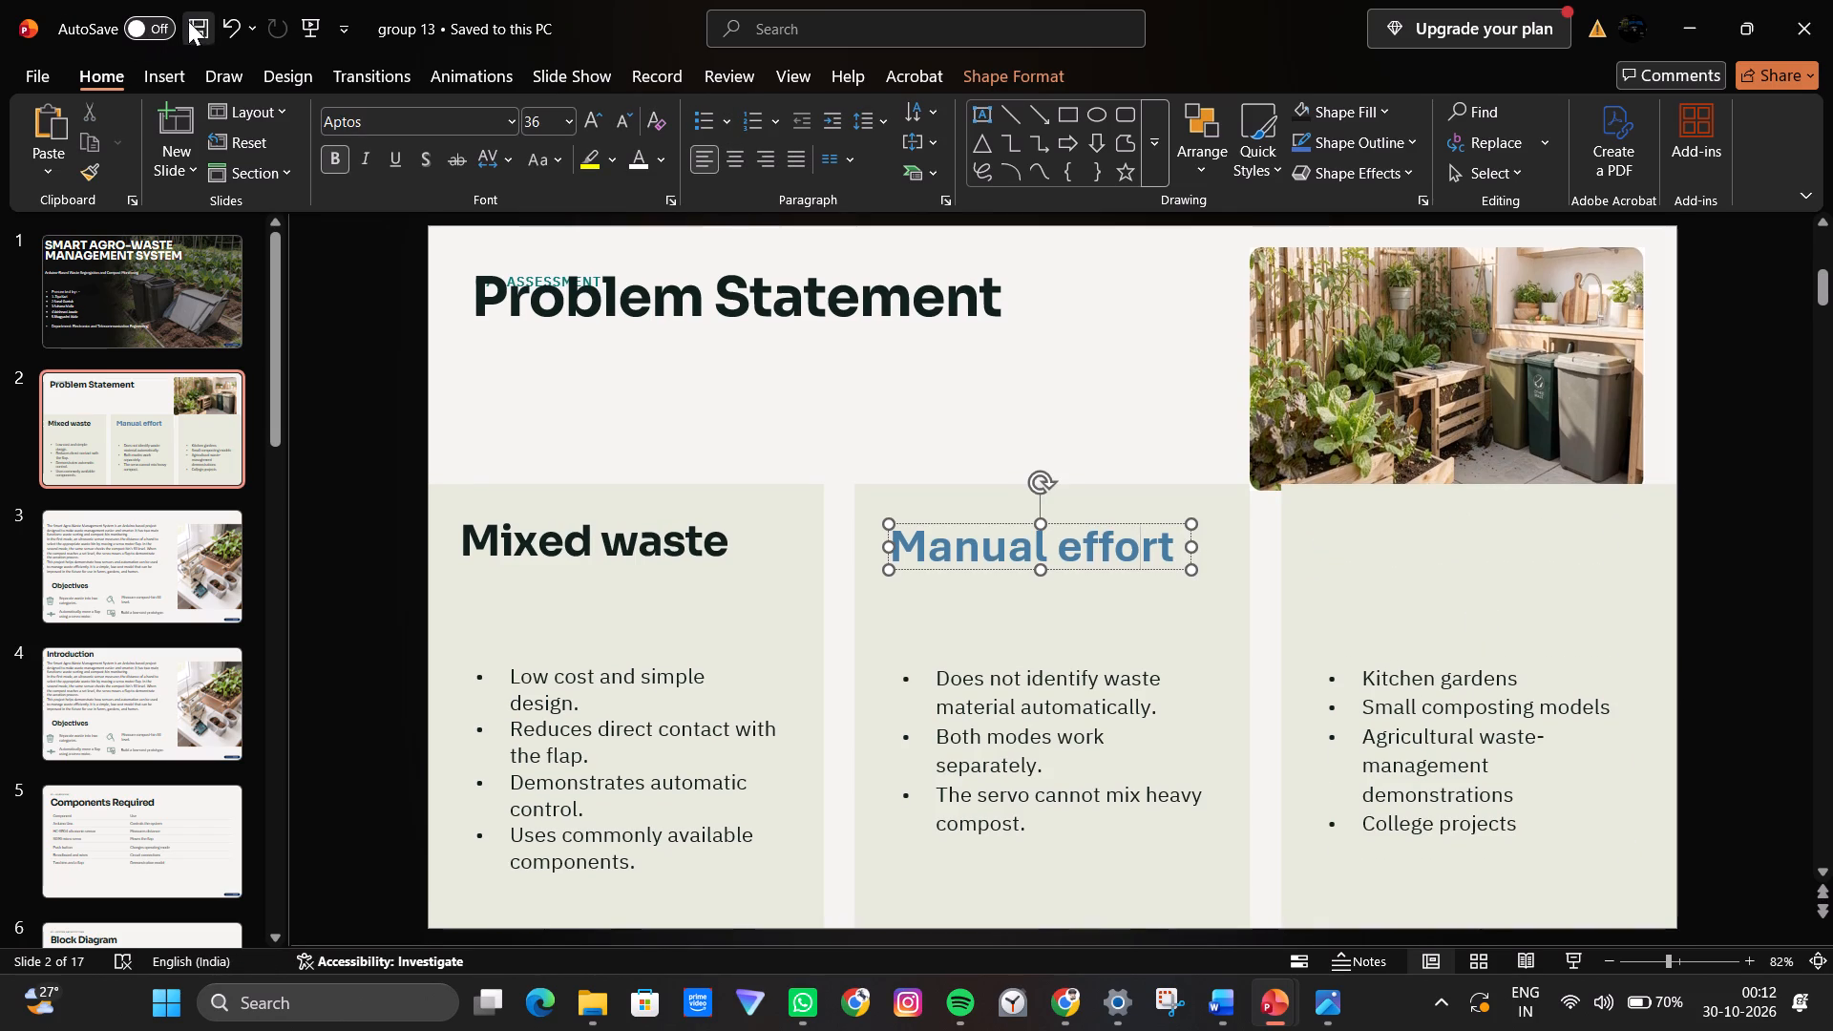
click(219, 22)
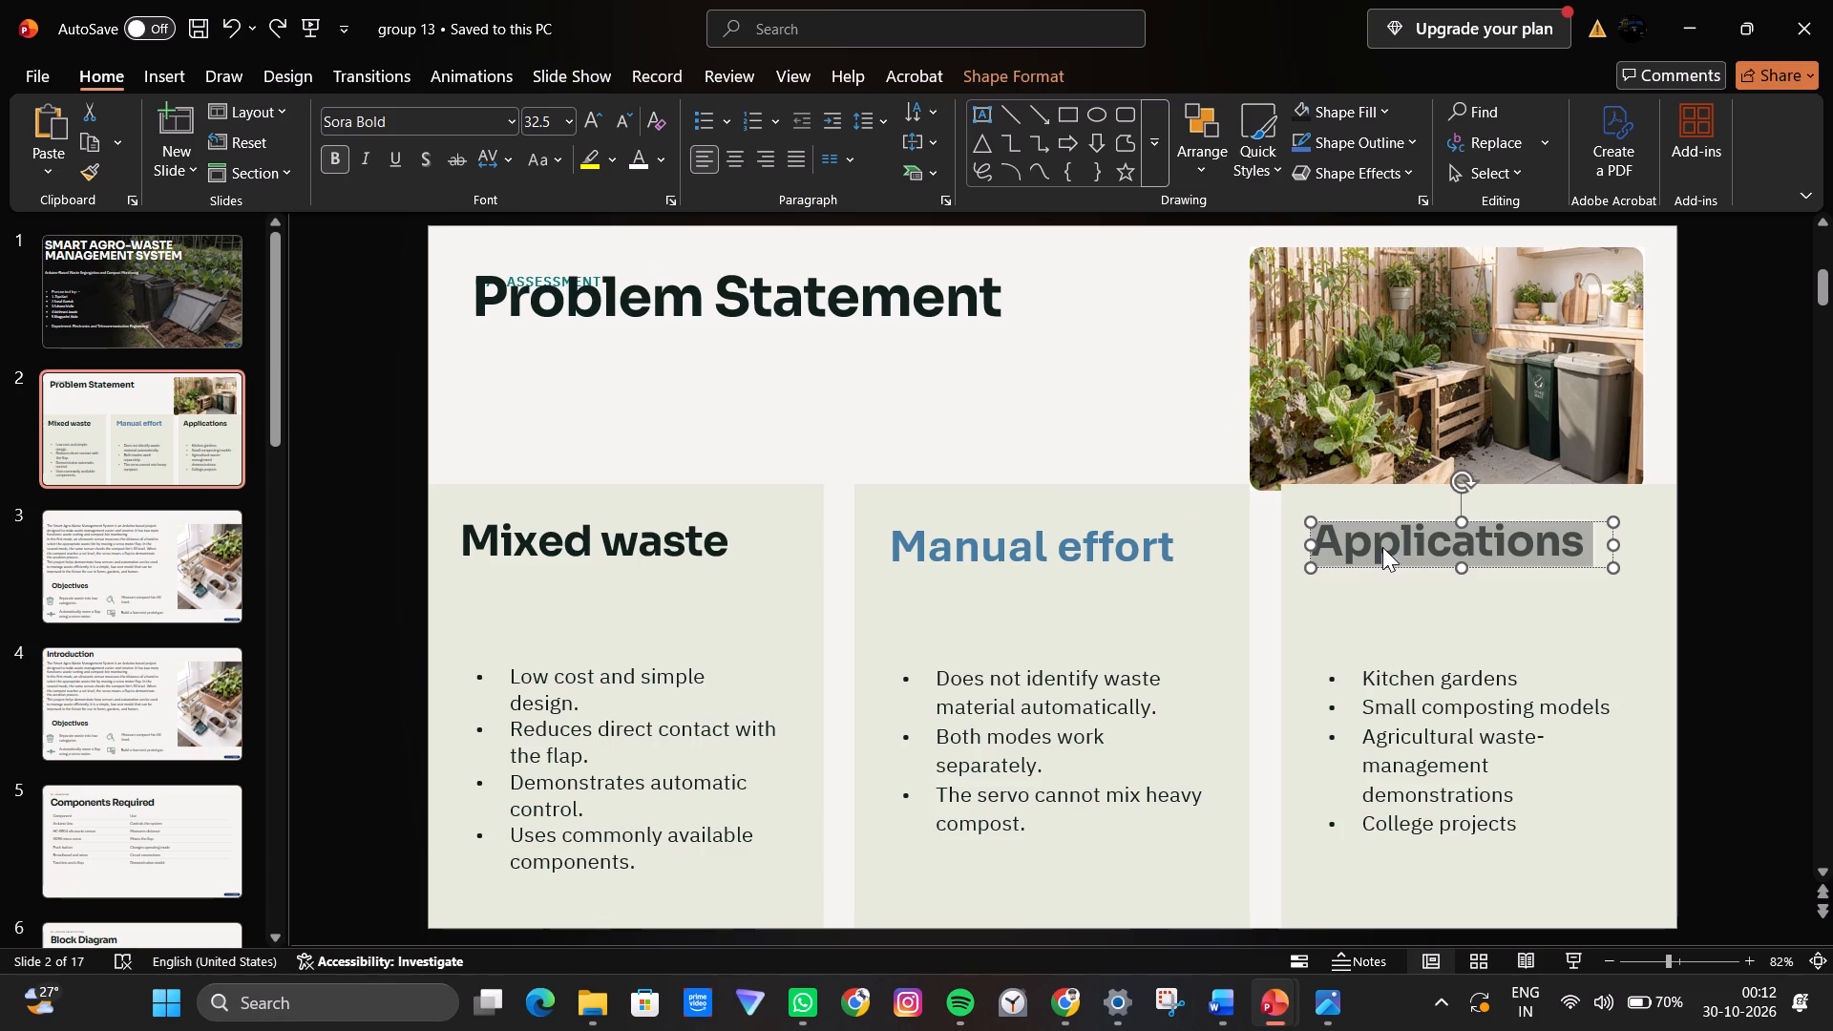
Replace the "Applications" heading in the third card with the copied "Poor aeration" heading.
click(1384, 547)
drag(1384, 547, 1562, 515)
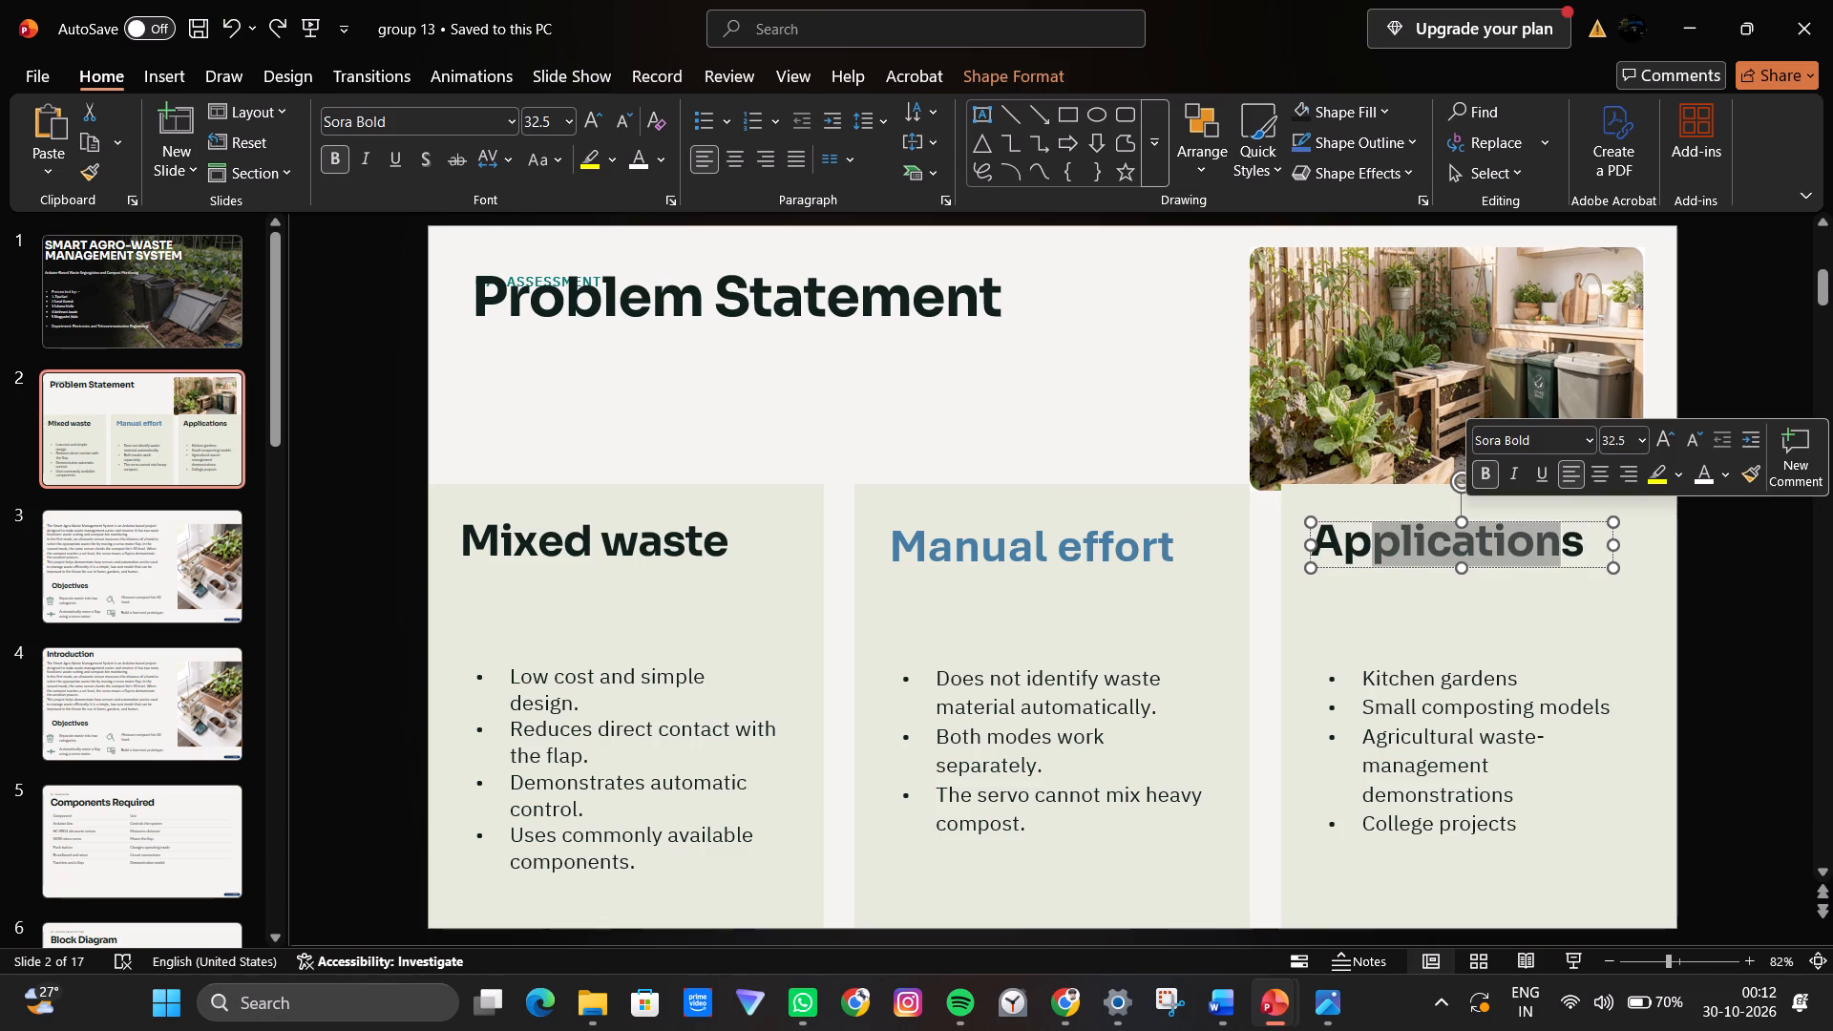
key(BackSpace)
key(Right)
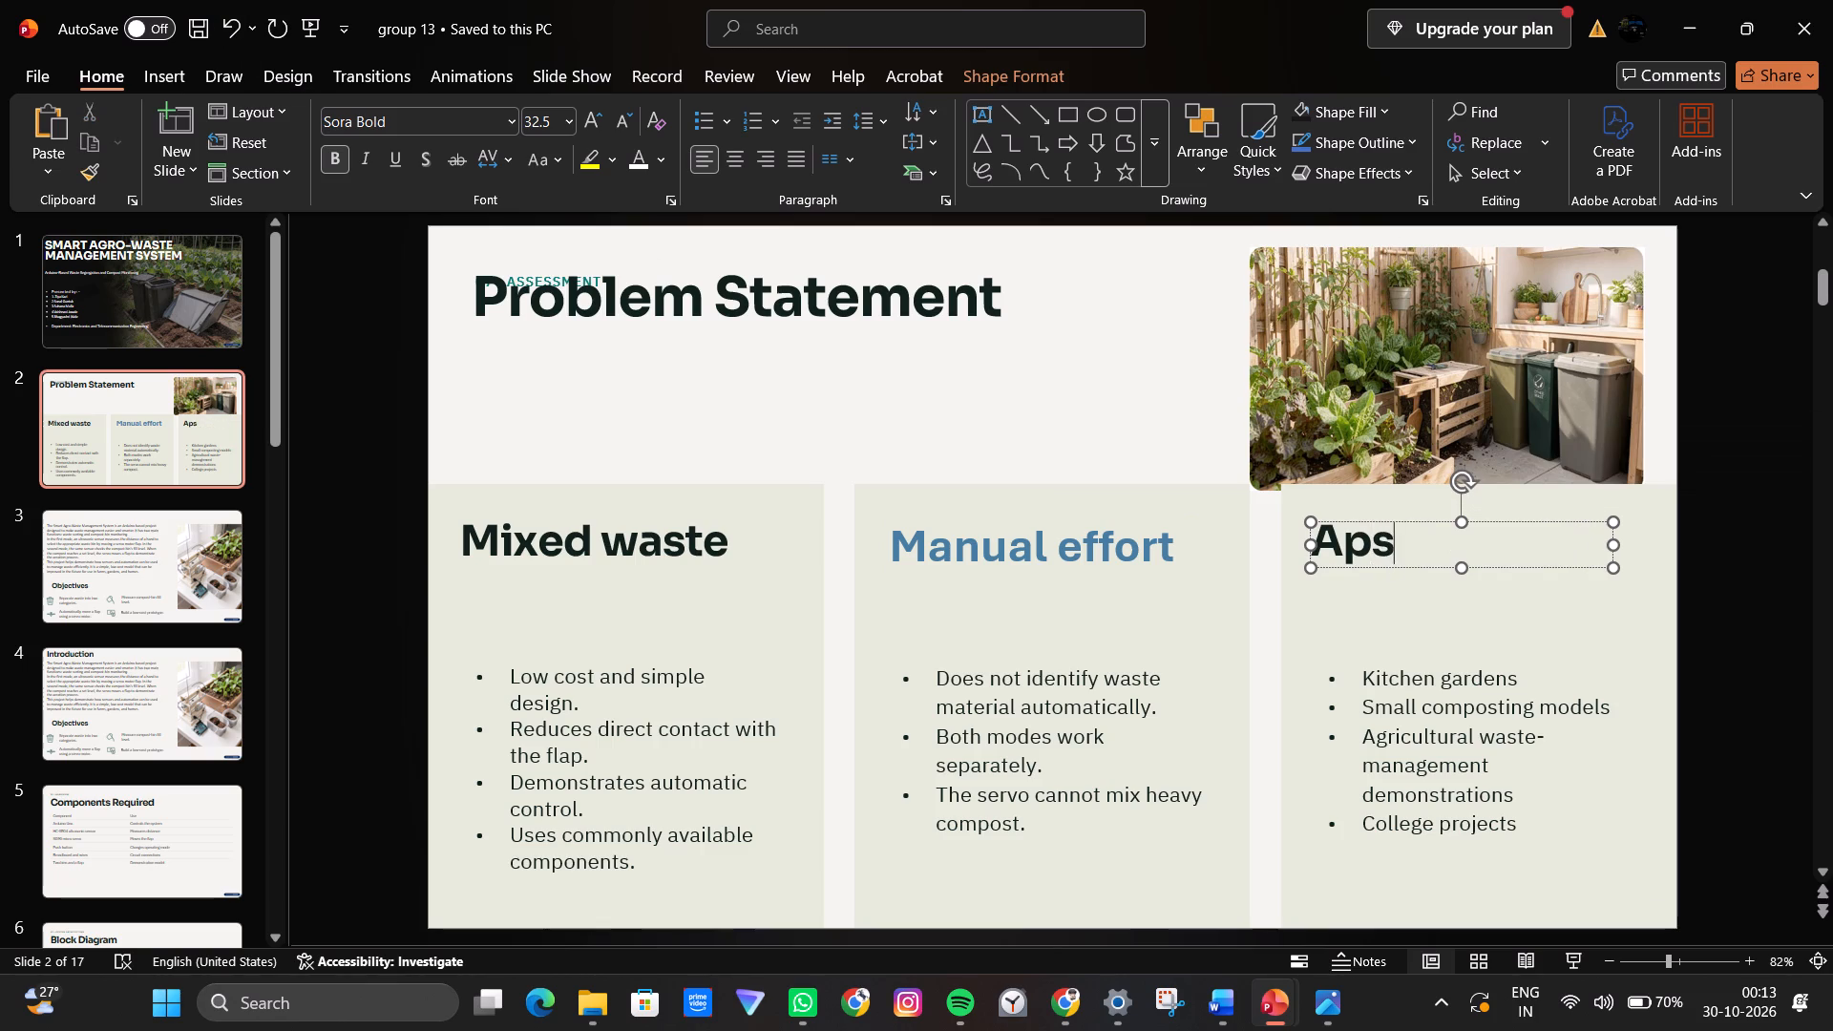
key(BackSpace)
key(ctrl+v)
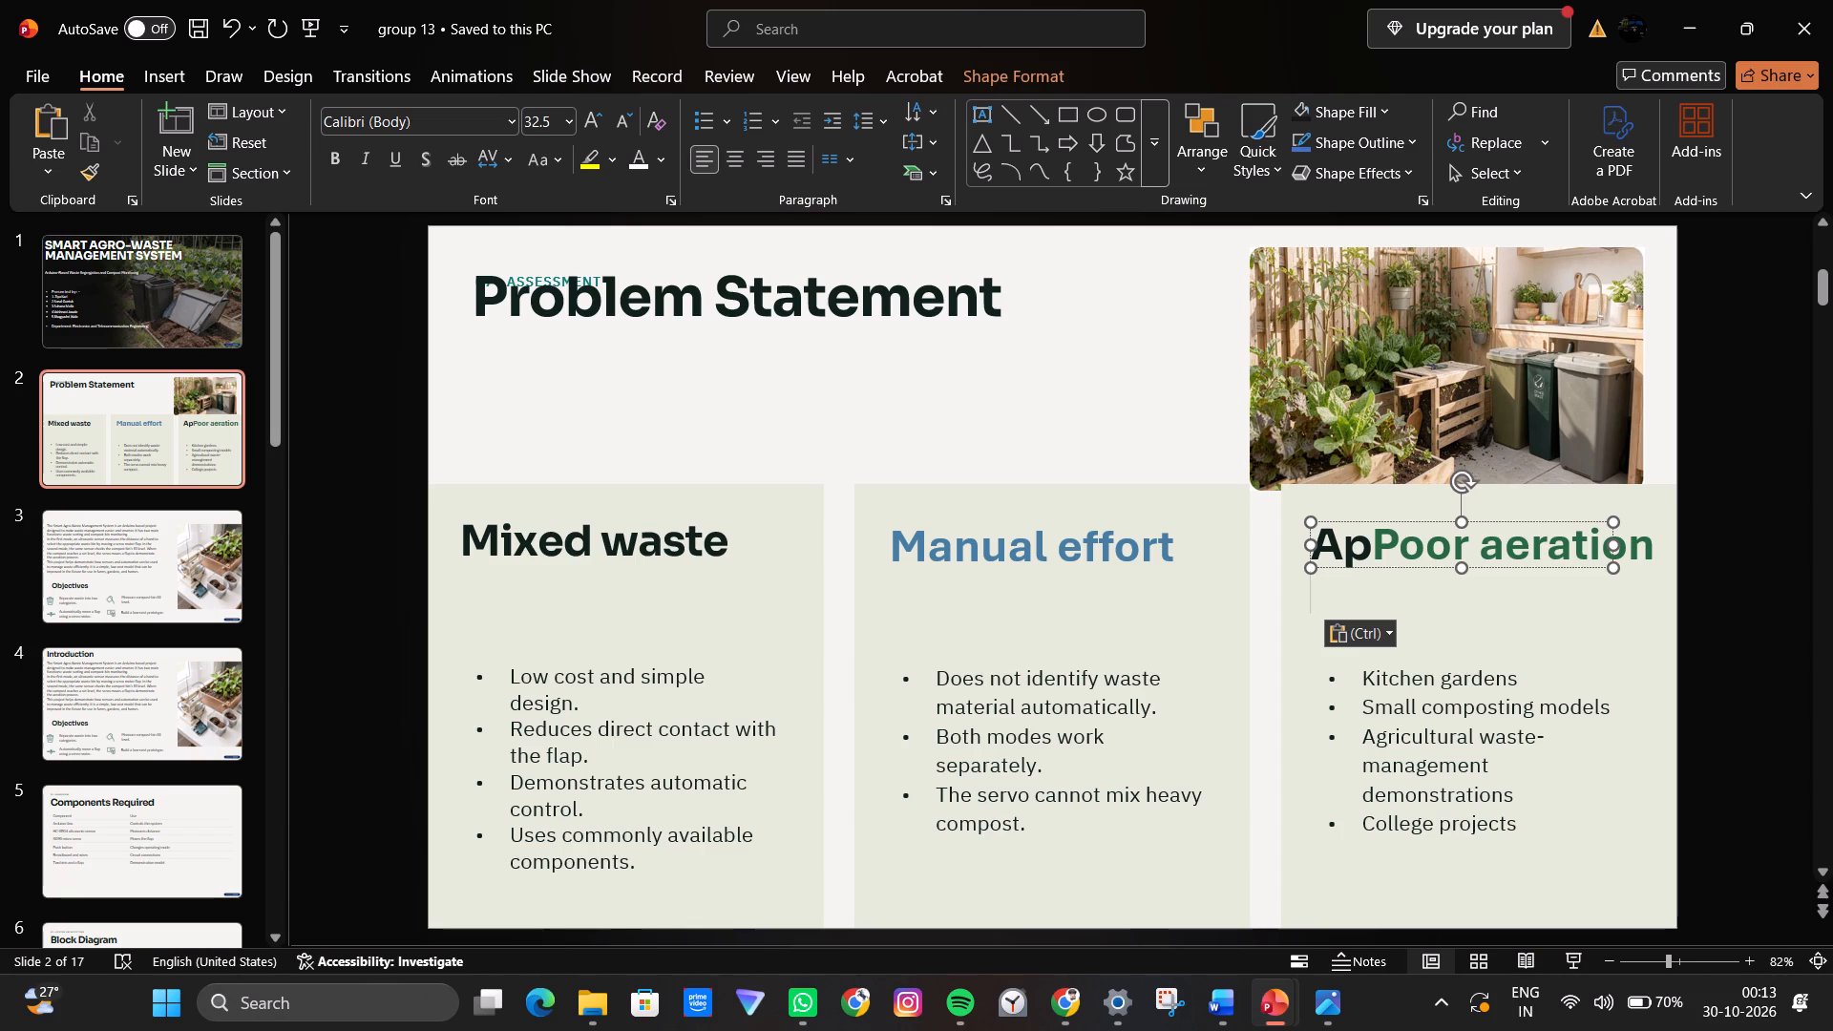
click(1372, 551)
key(BackSpace)
key(BackSpace)
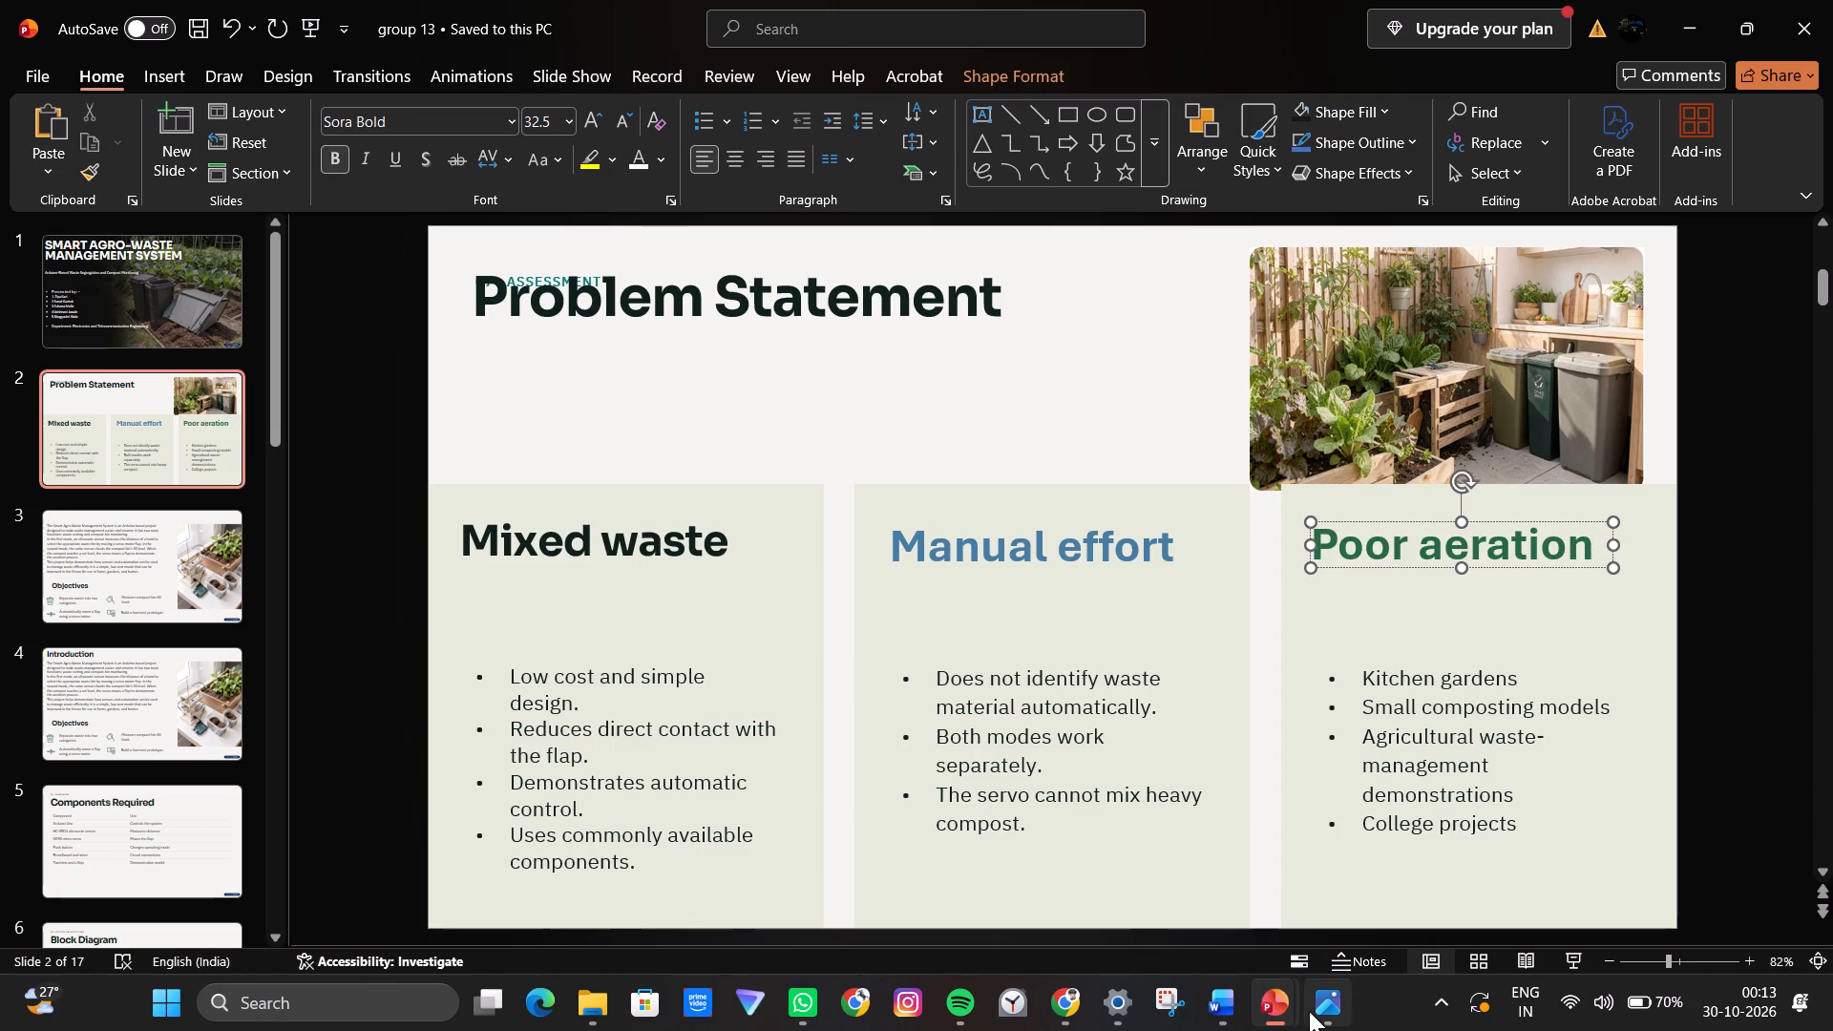
Switch to the Smart Agricultural Waste presentation and copy the description under "Mixed waste" on slide 2.
click(1353, 922)
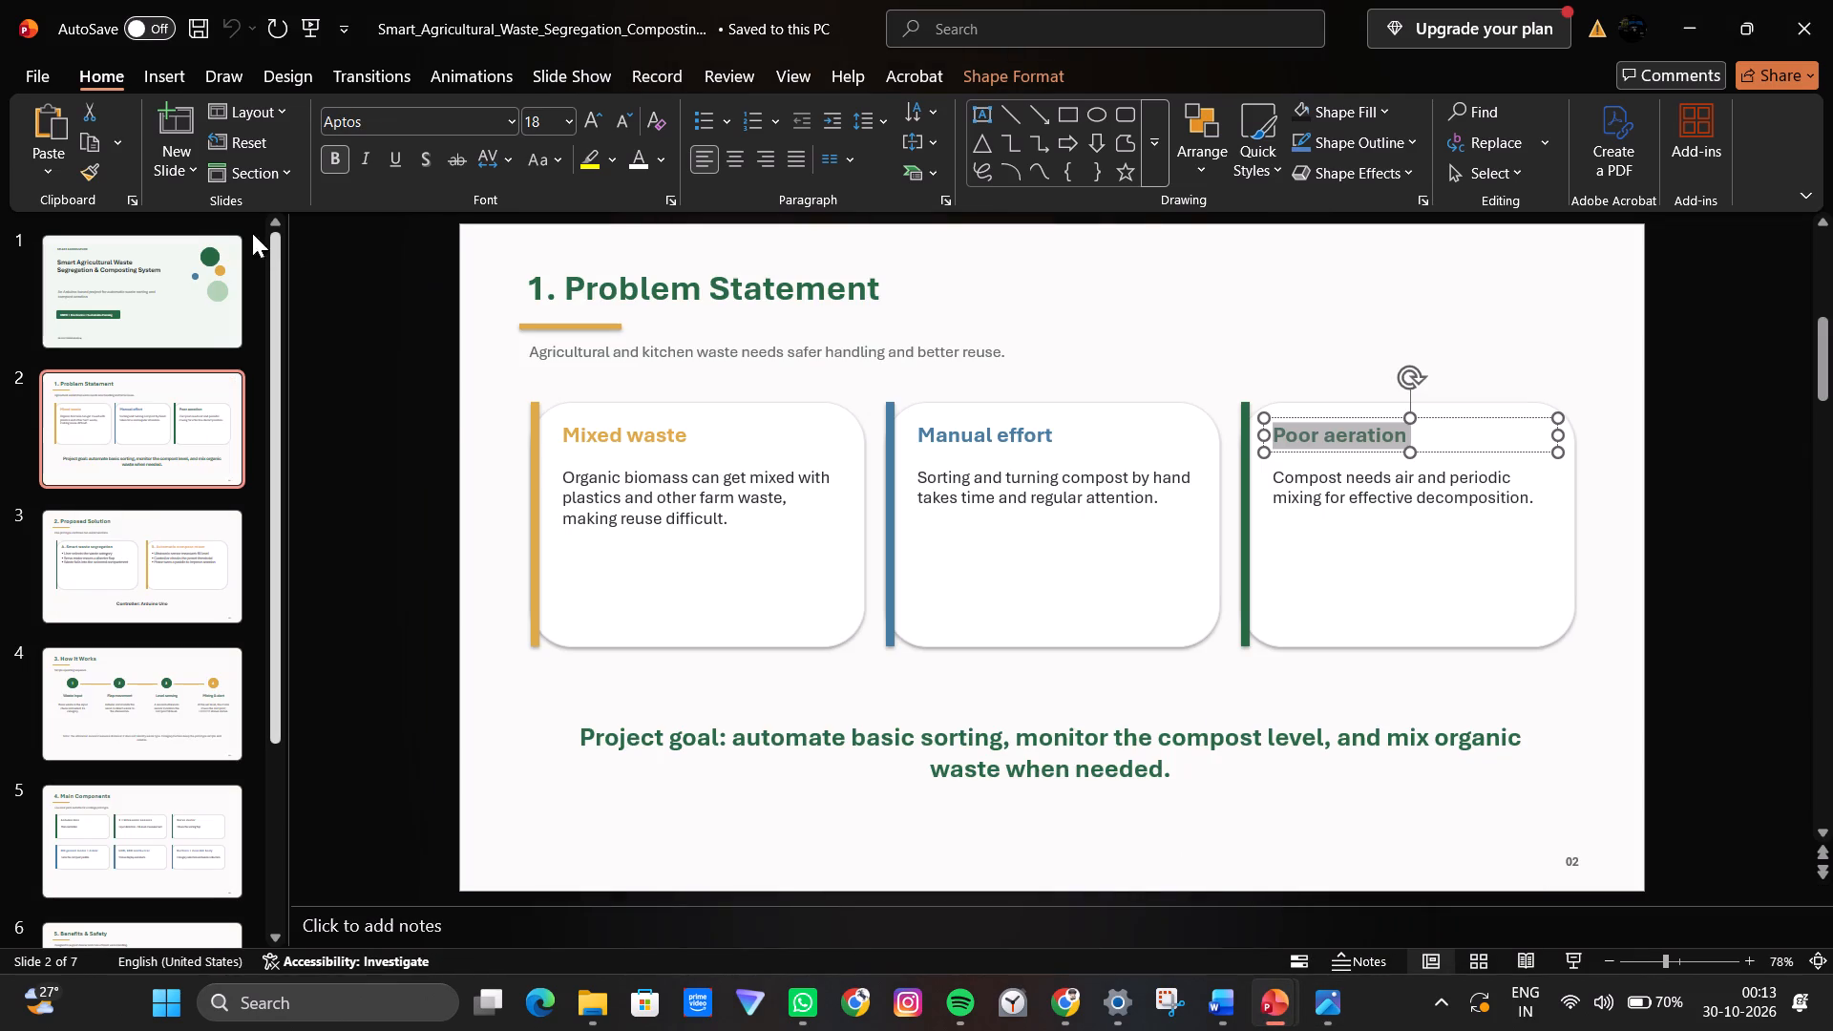
drag(568, 473, 586, 477)
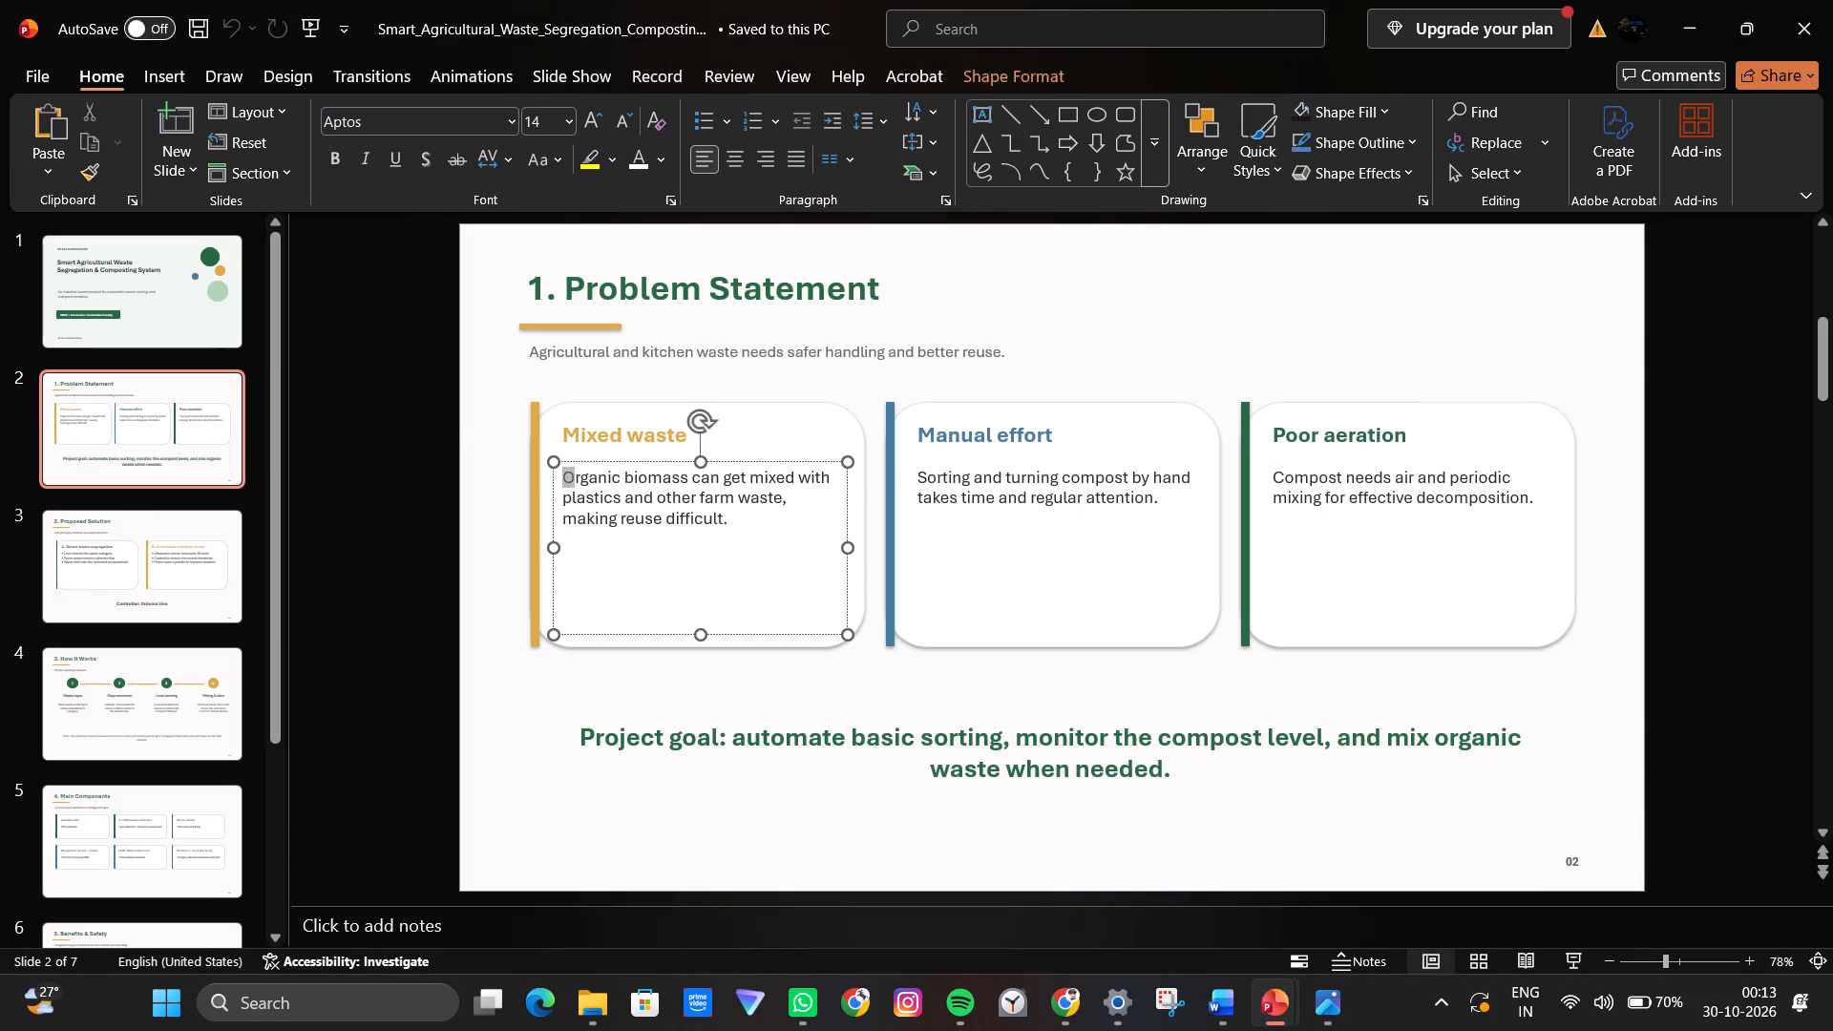
drag(586, 477, 710, 544)
click(692, 556)
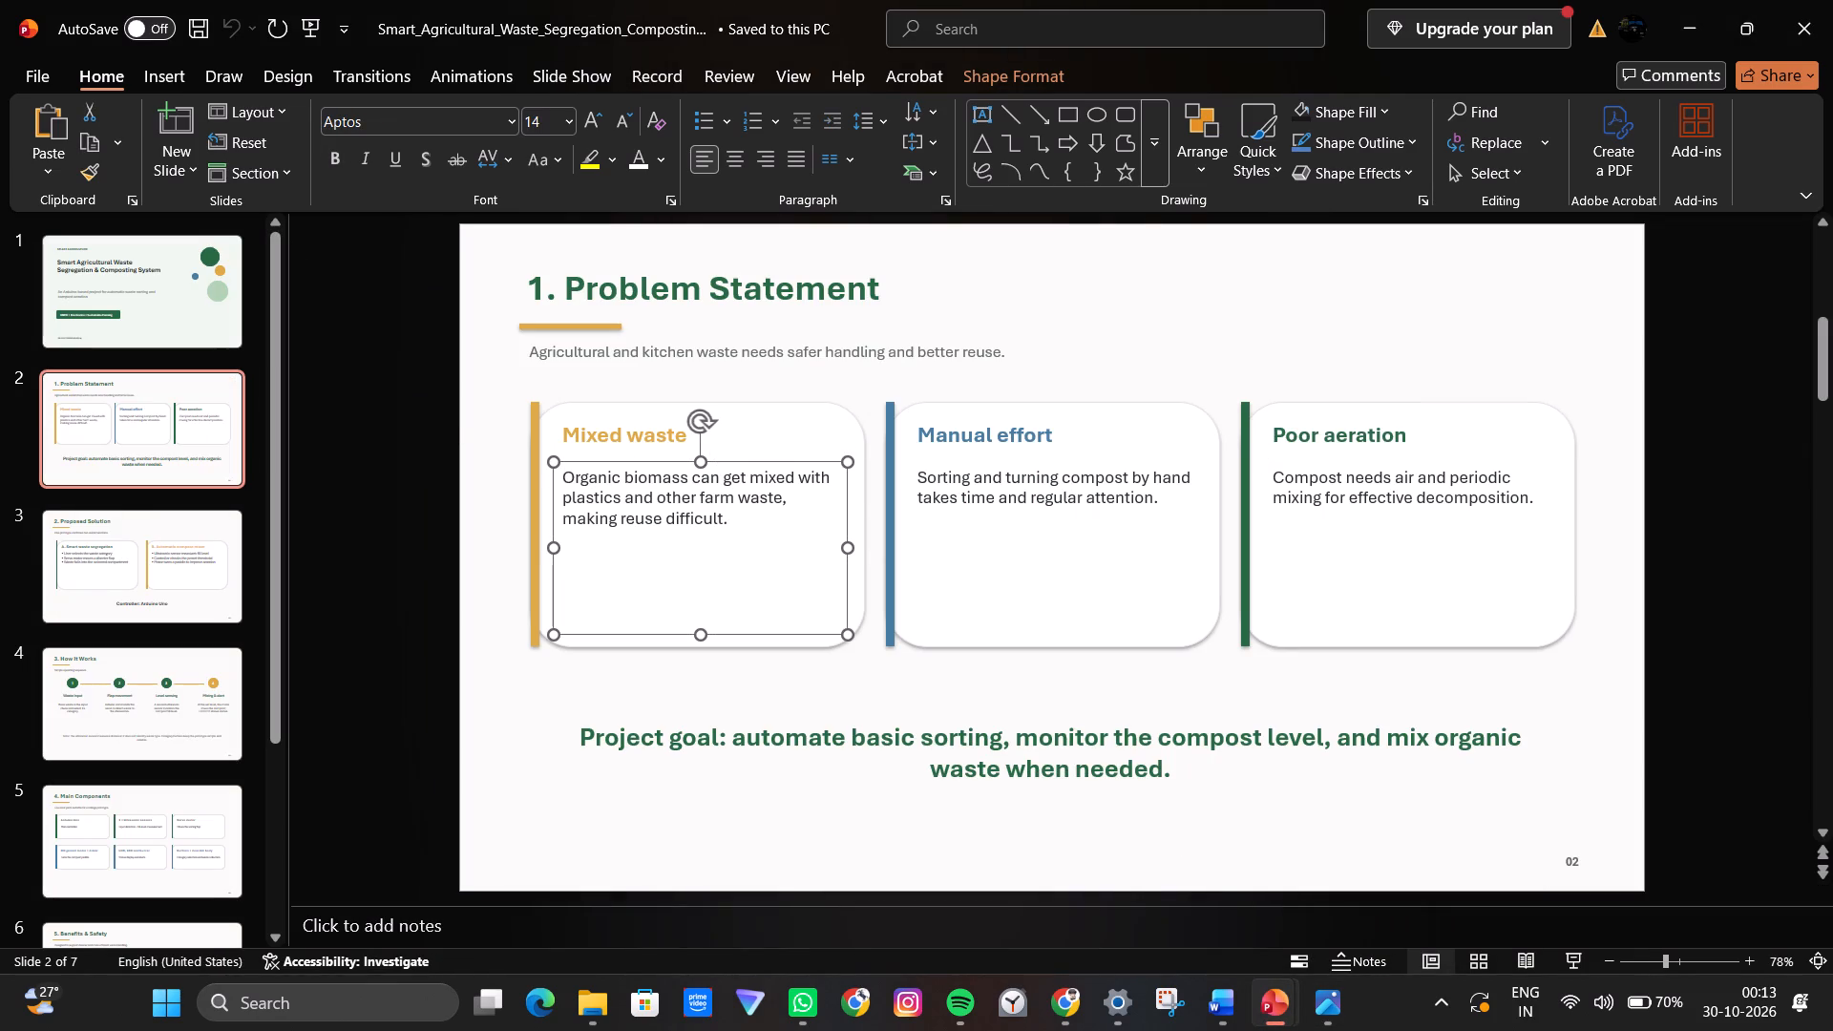
drag(562, 472, 762, 534)
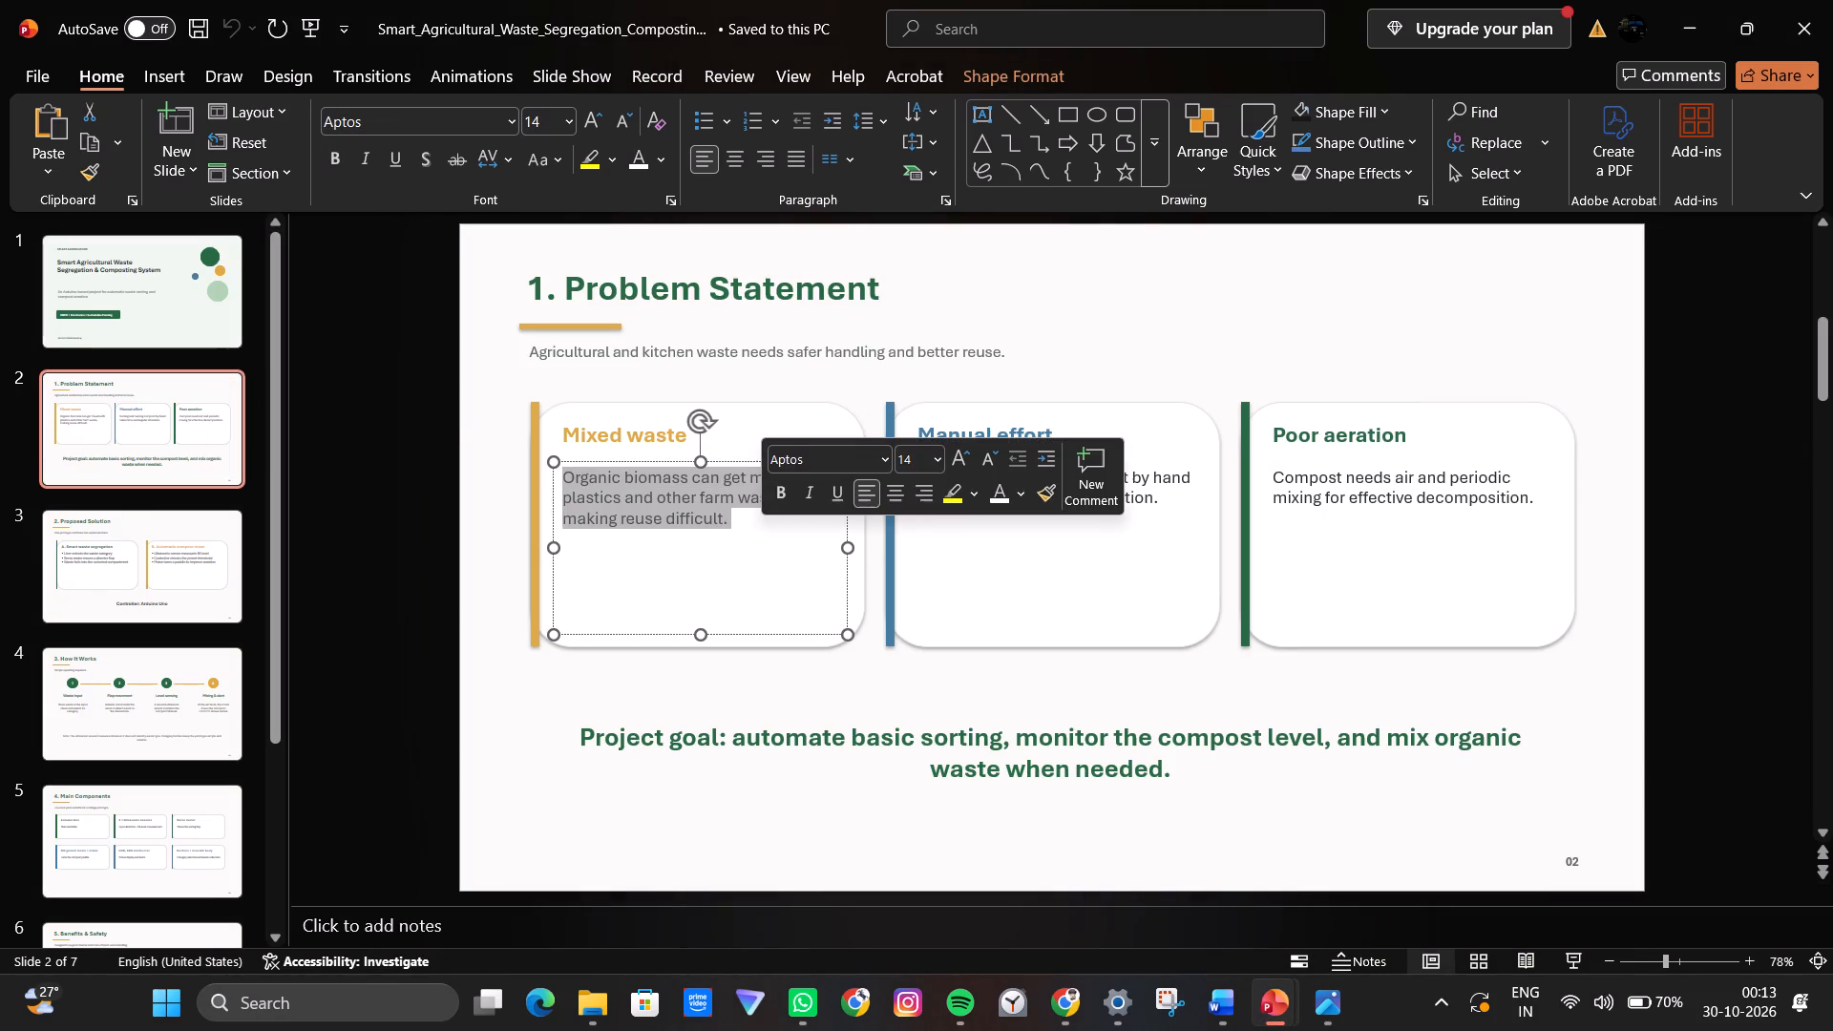
key(ctrl+c)
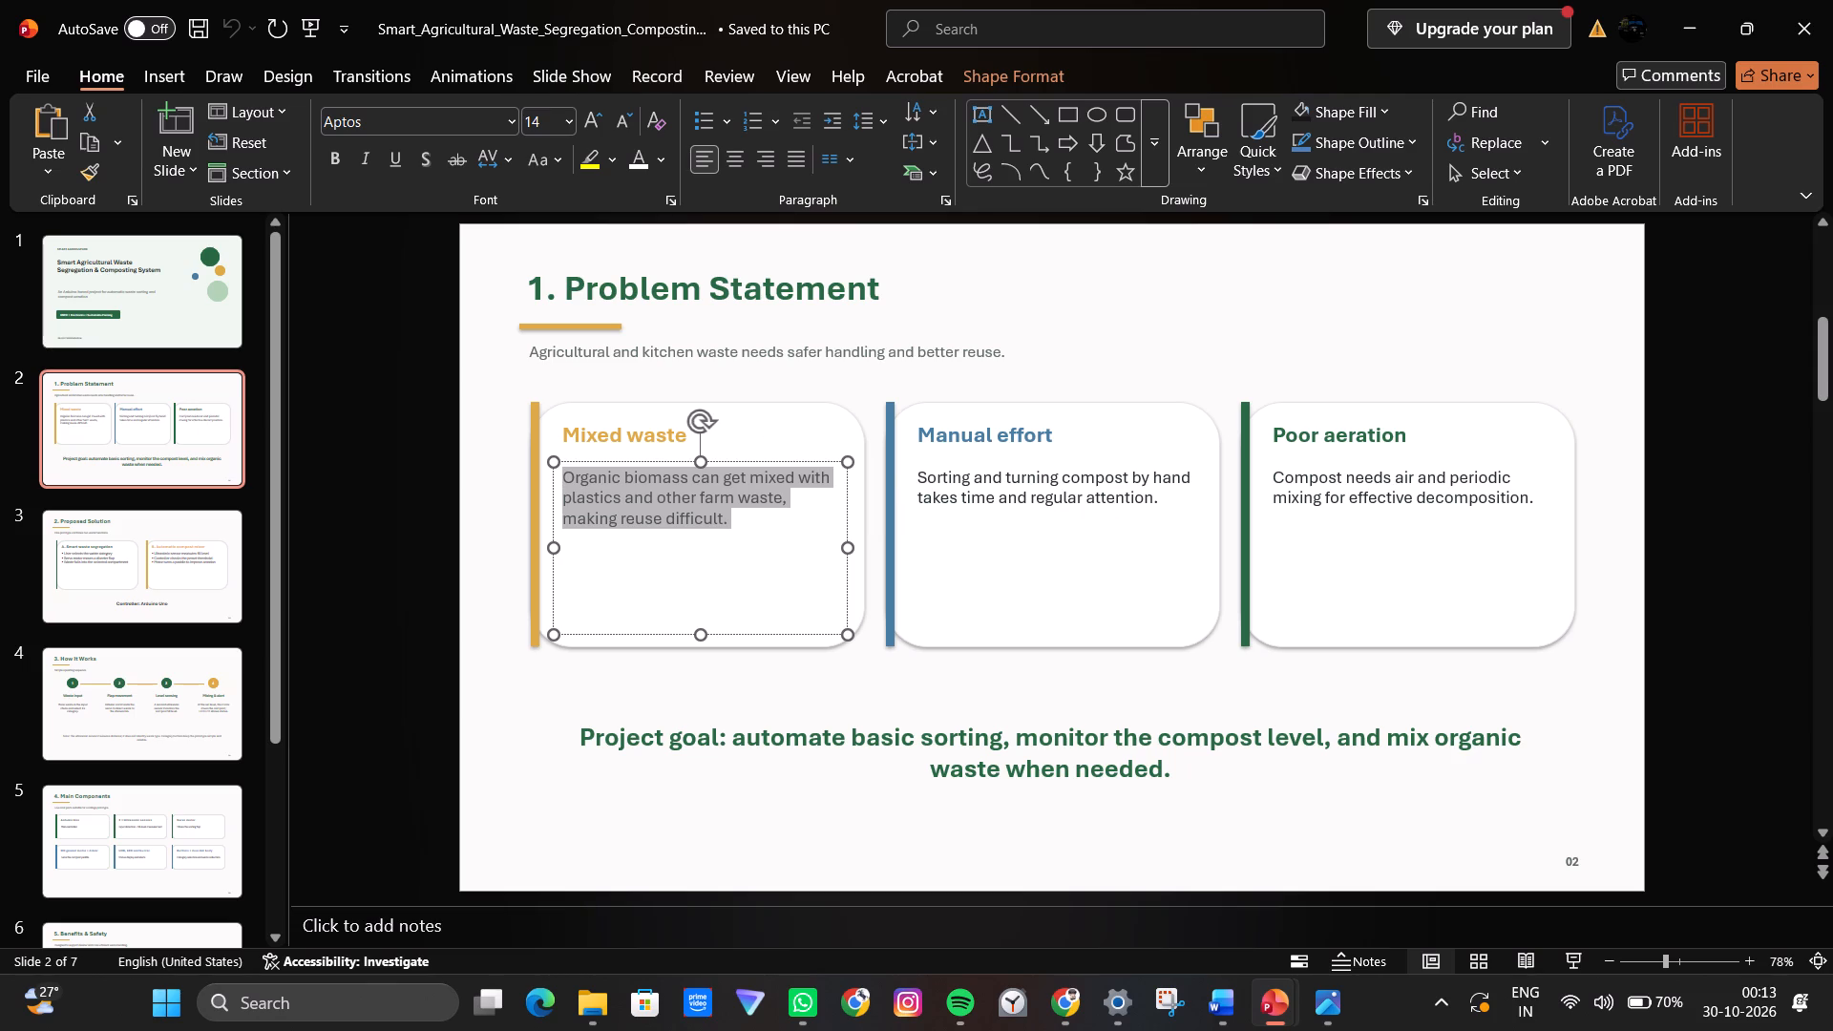
Return to the group 13 presentation and replace the bullets under "Mixed waste" with the copied organic biomass description.
click(1198, 928)
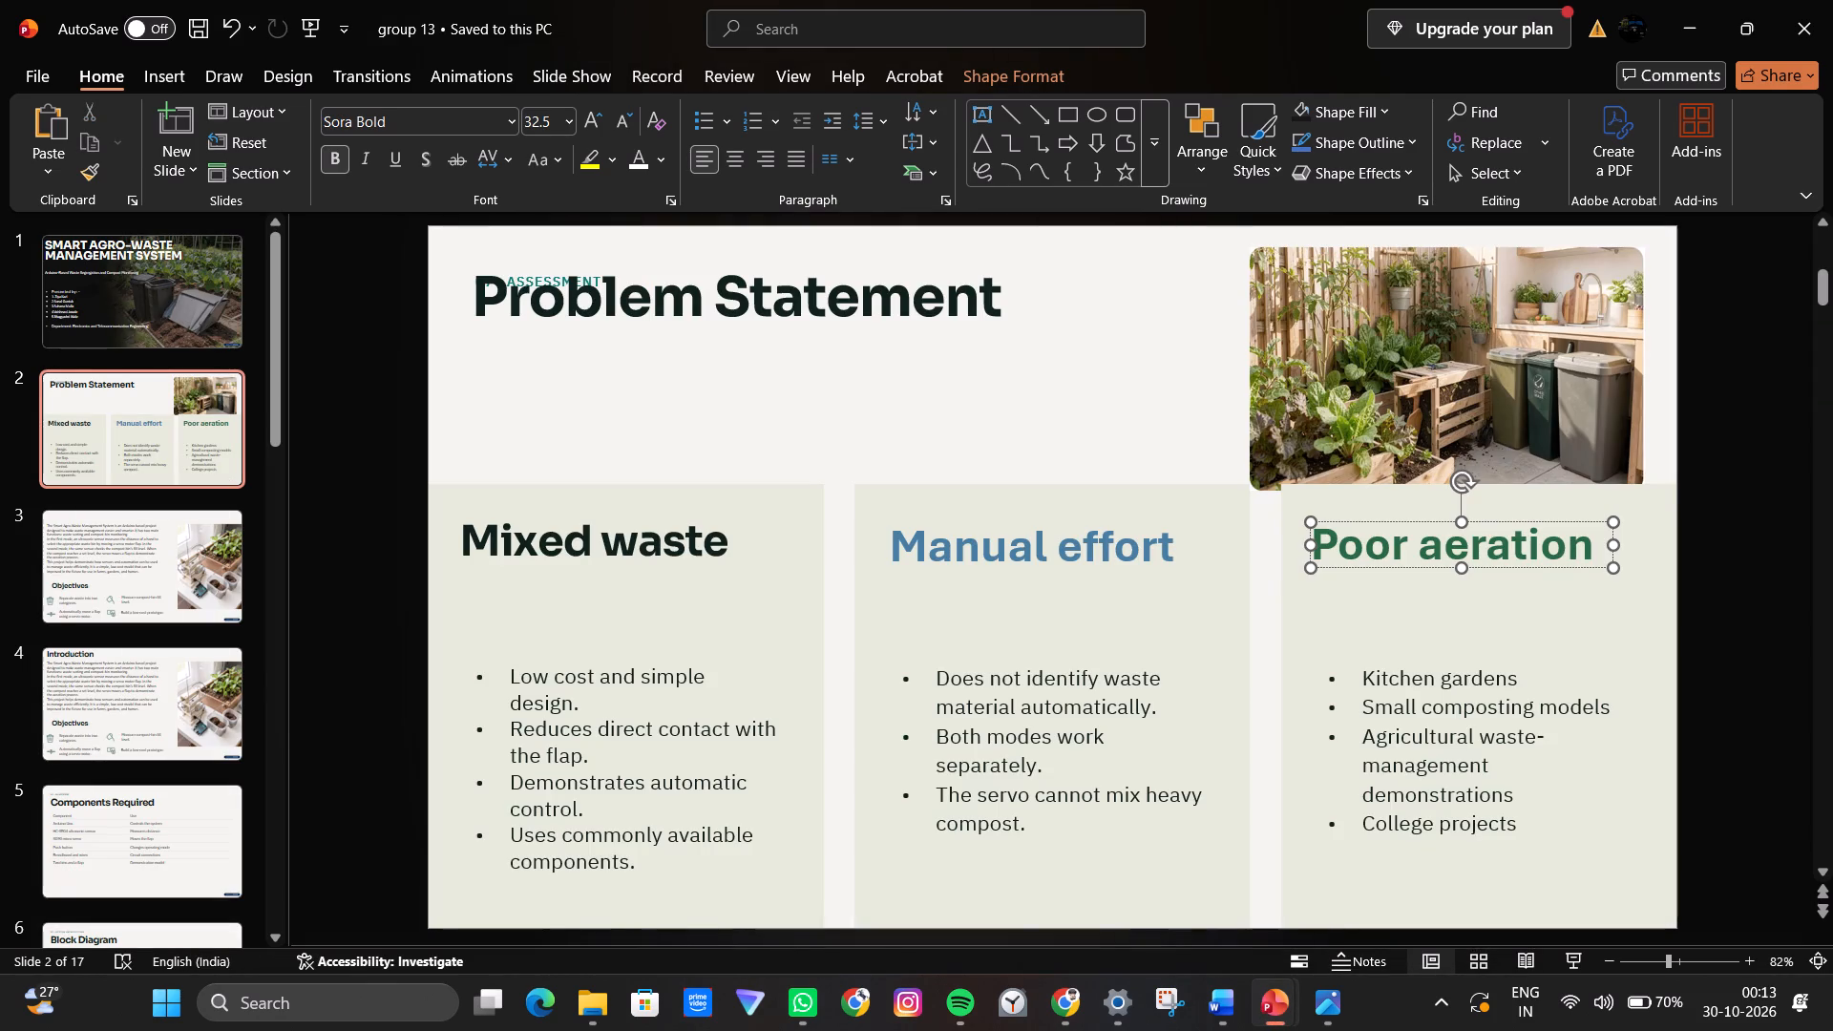
drag(554, 677, 694, 862)
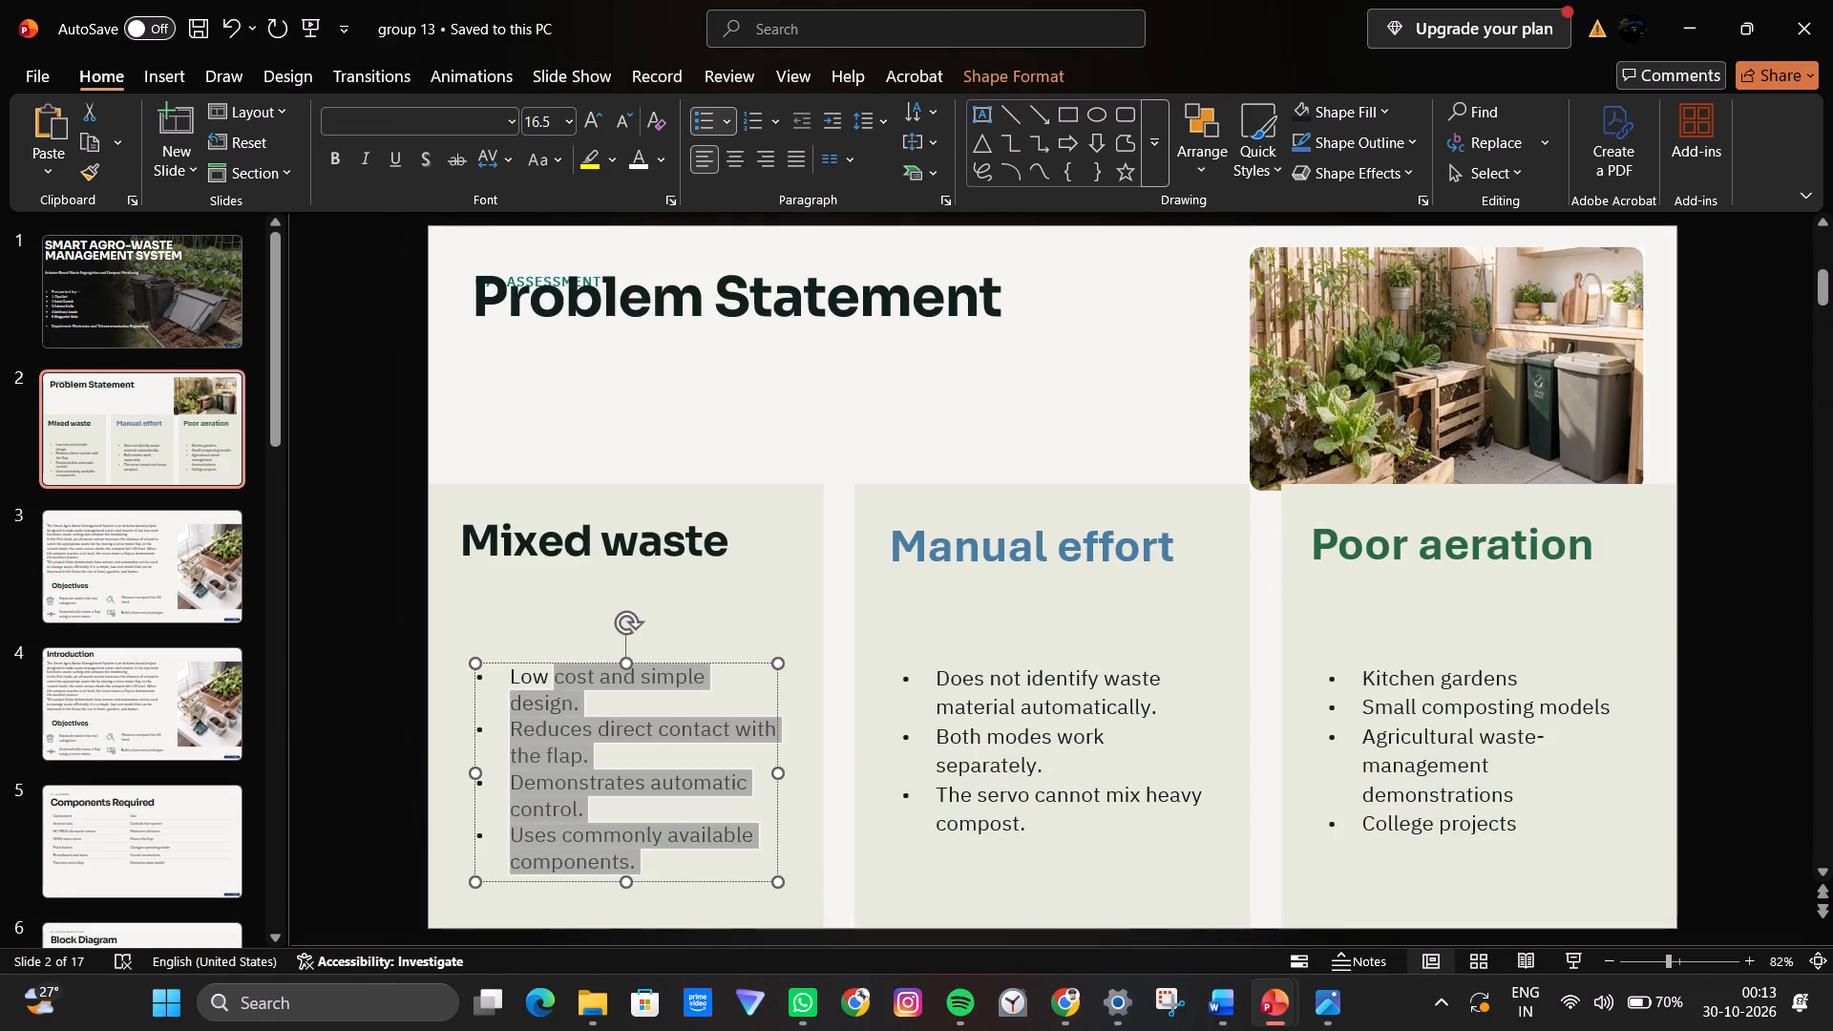
key(BackSpace)
key(ctrl+v)
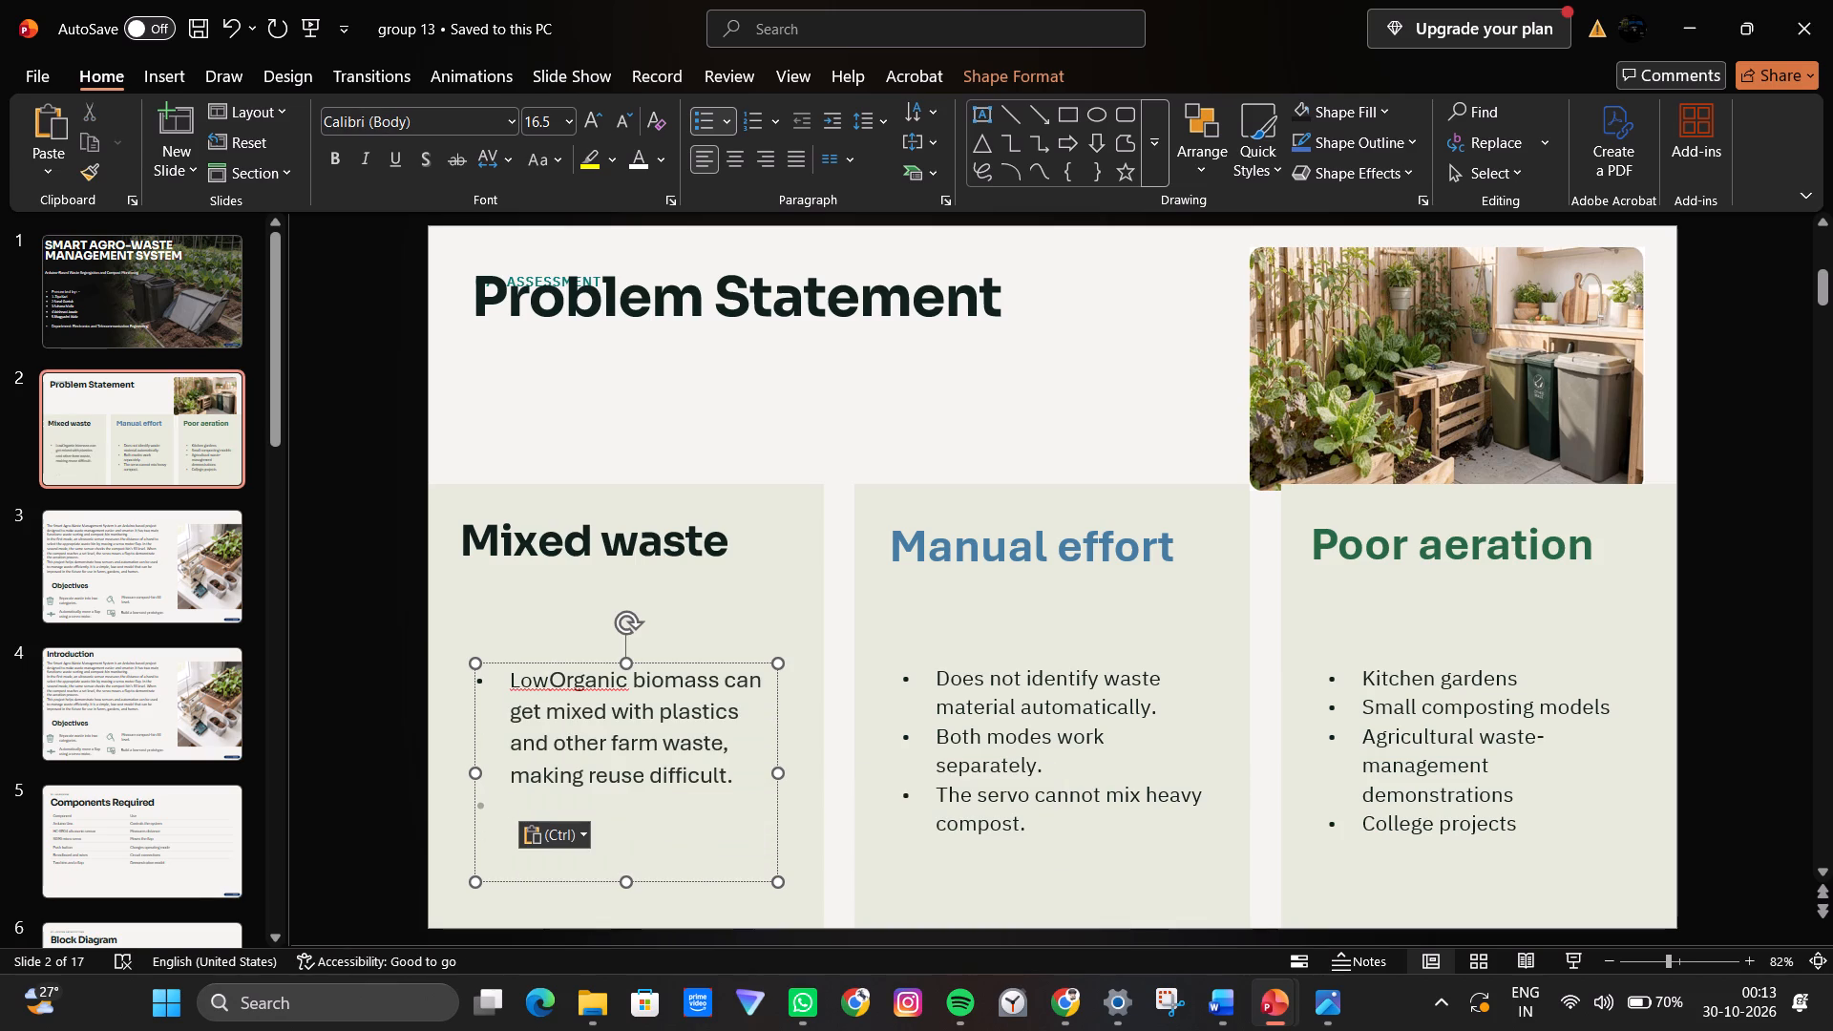
click(550, 680)
key(BackSpace)
key(BackSpace)
key(BackSpace)
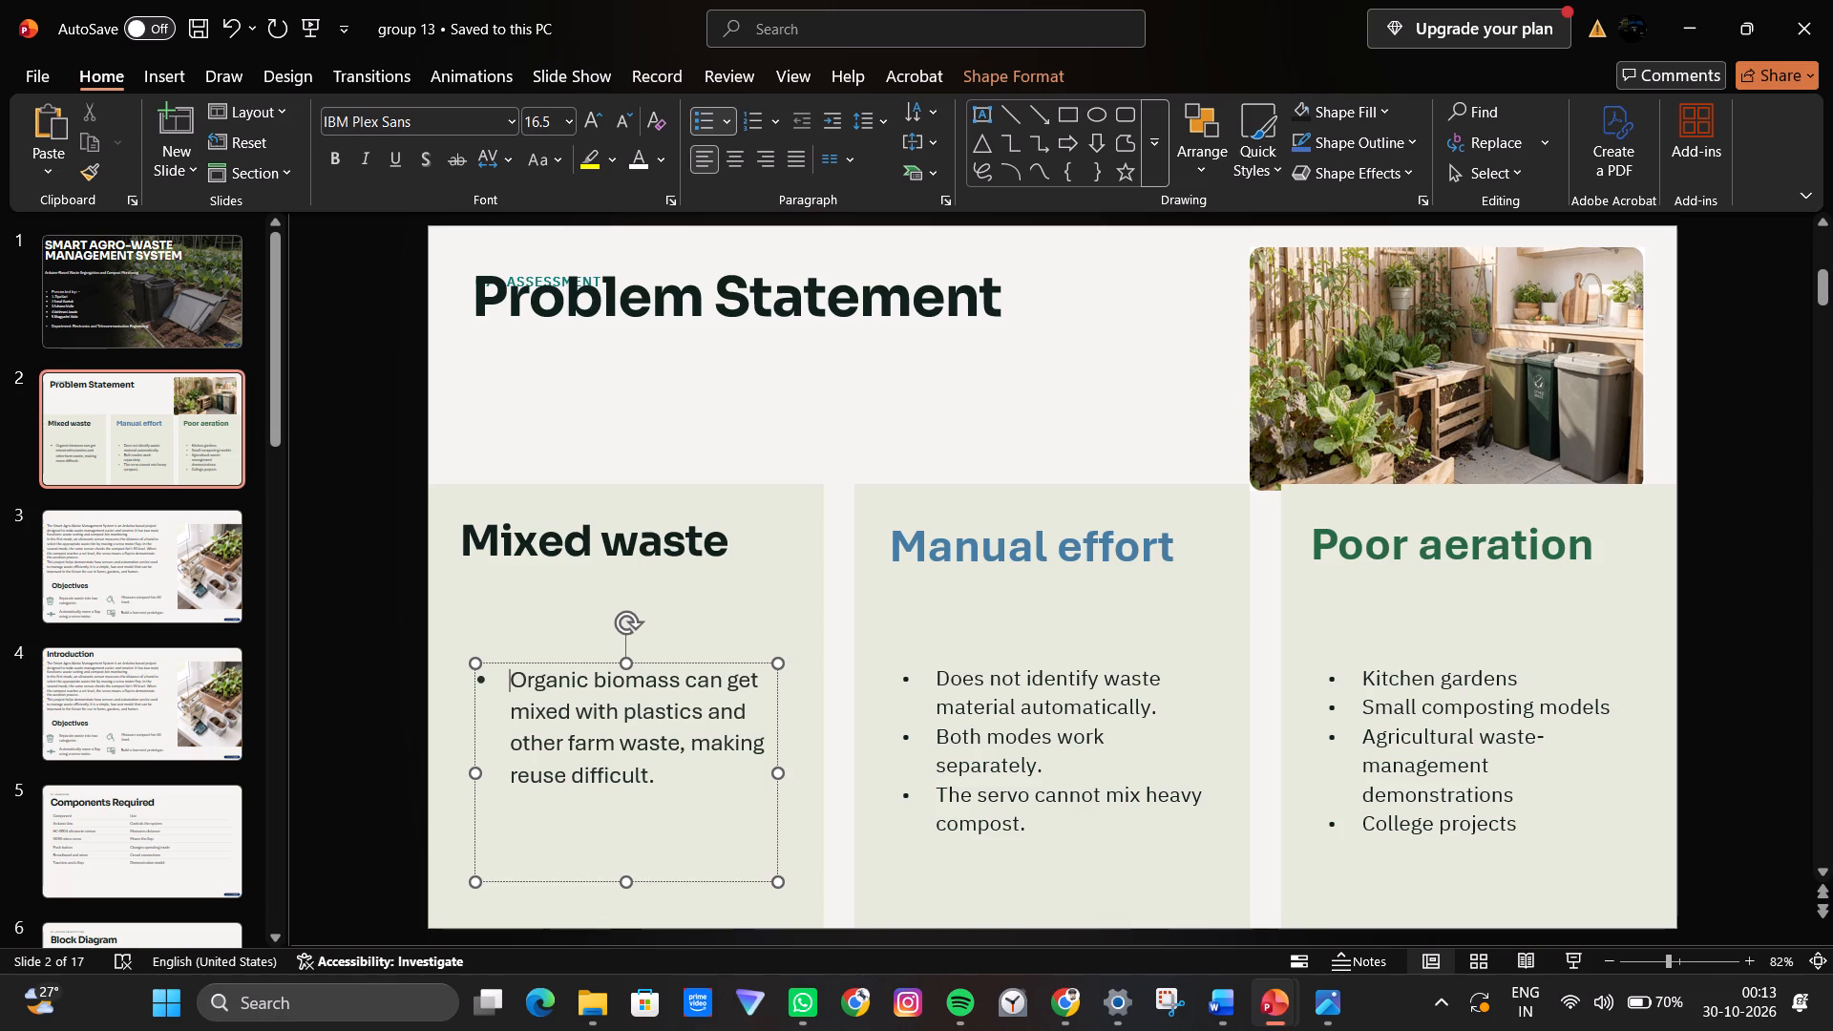
Move the description text box in the first card up and slightly left, closer beneath the "Mixed waste" heading.
drag(575, 663, 561, 614)
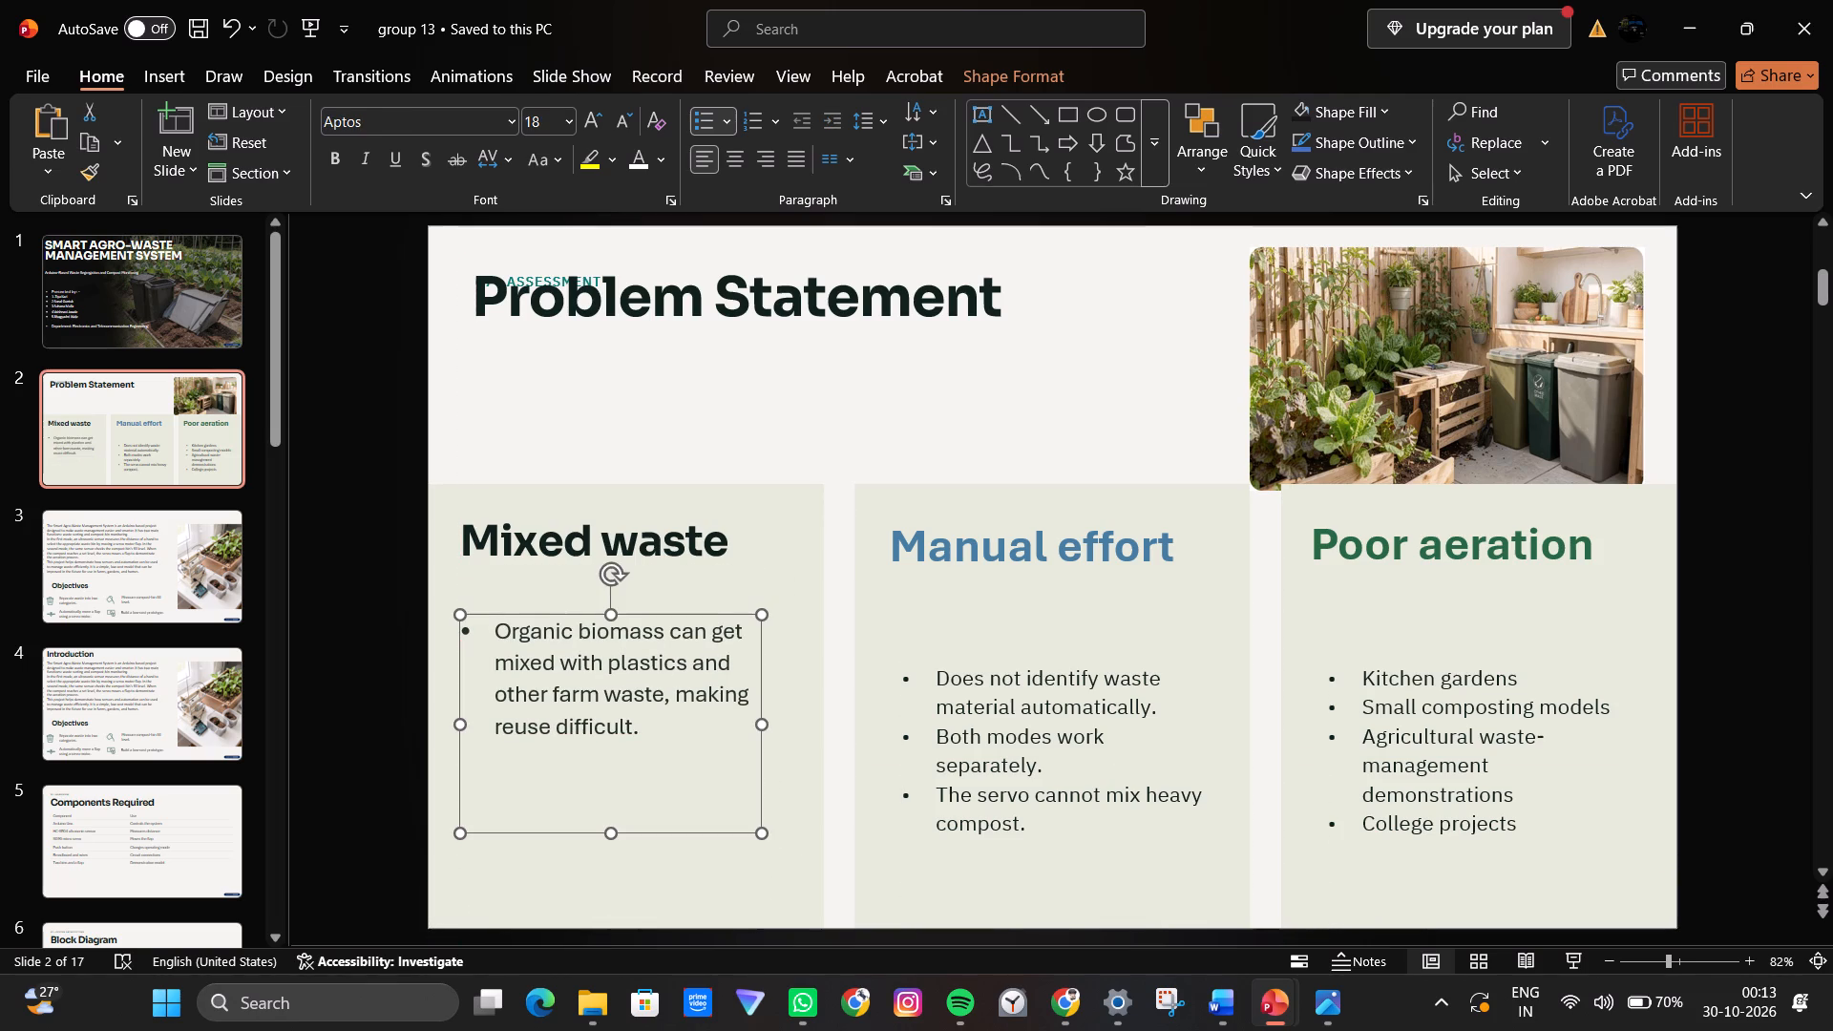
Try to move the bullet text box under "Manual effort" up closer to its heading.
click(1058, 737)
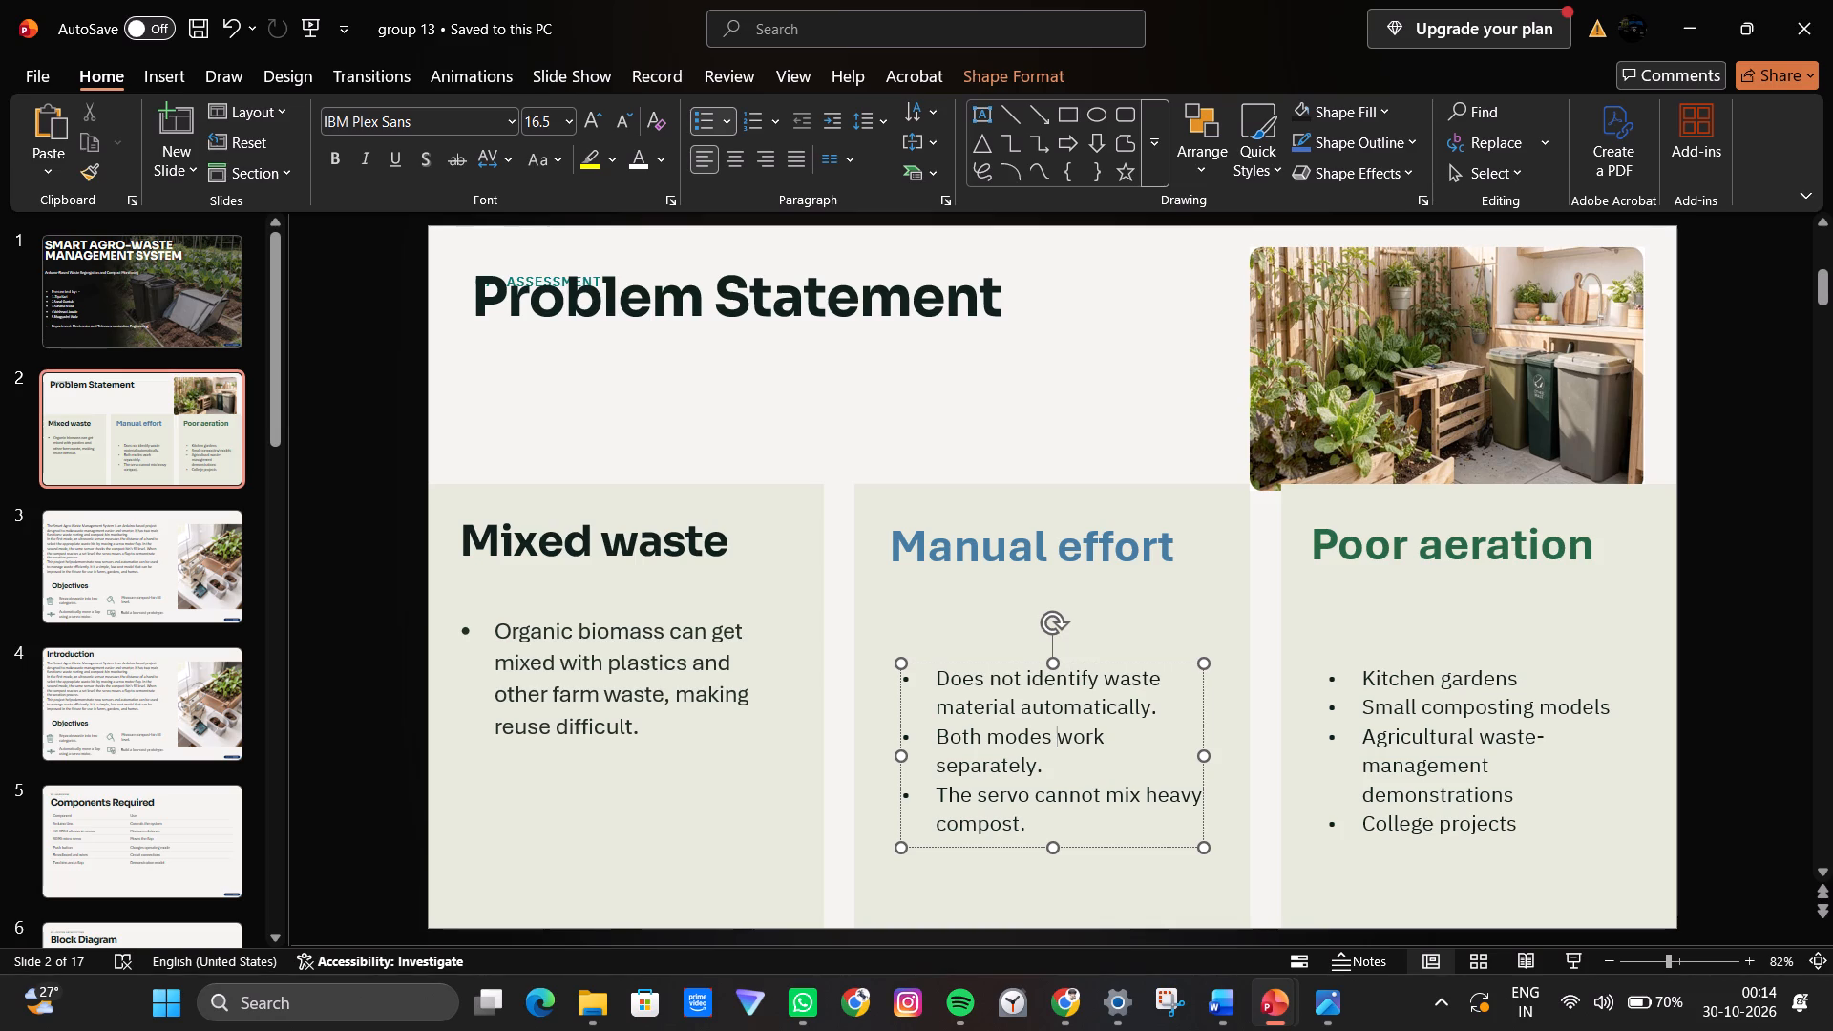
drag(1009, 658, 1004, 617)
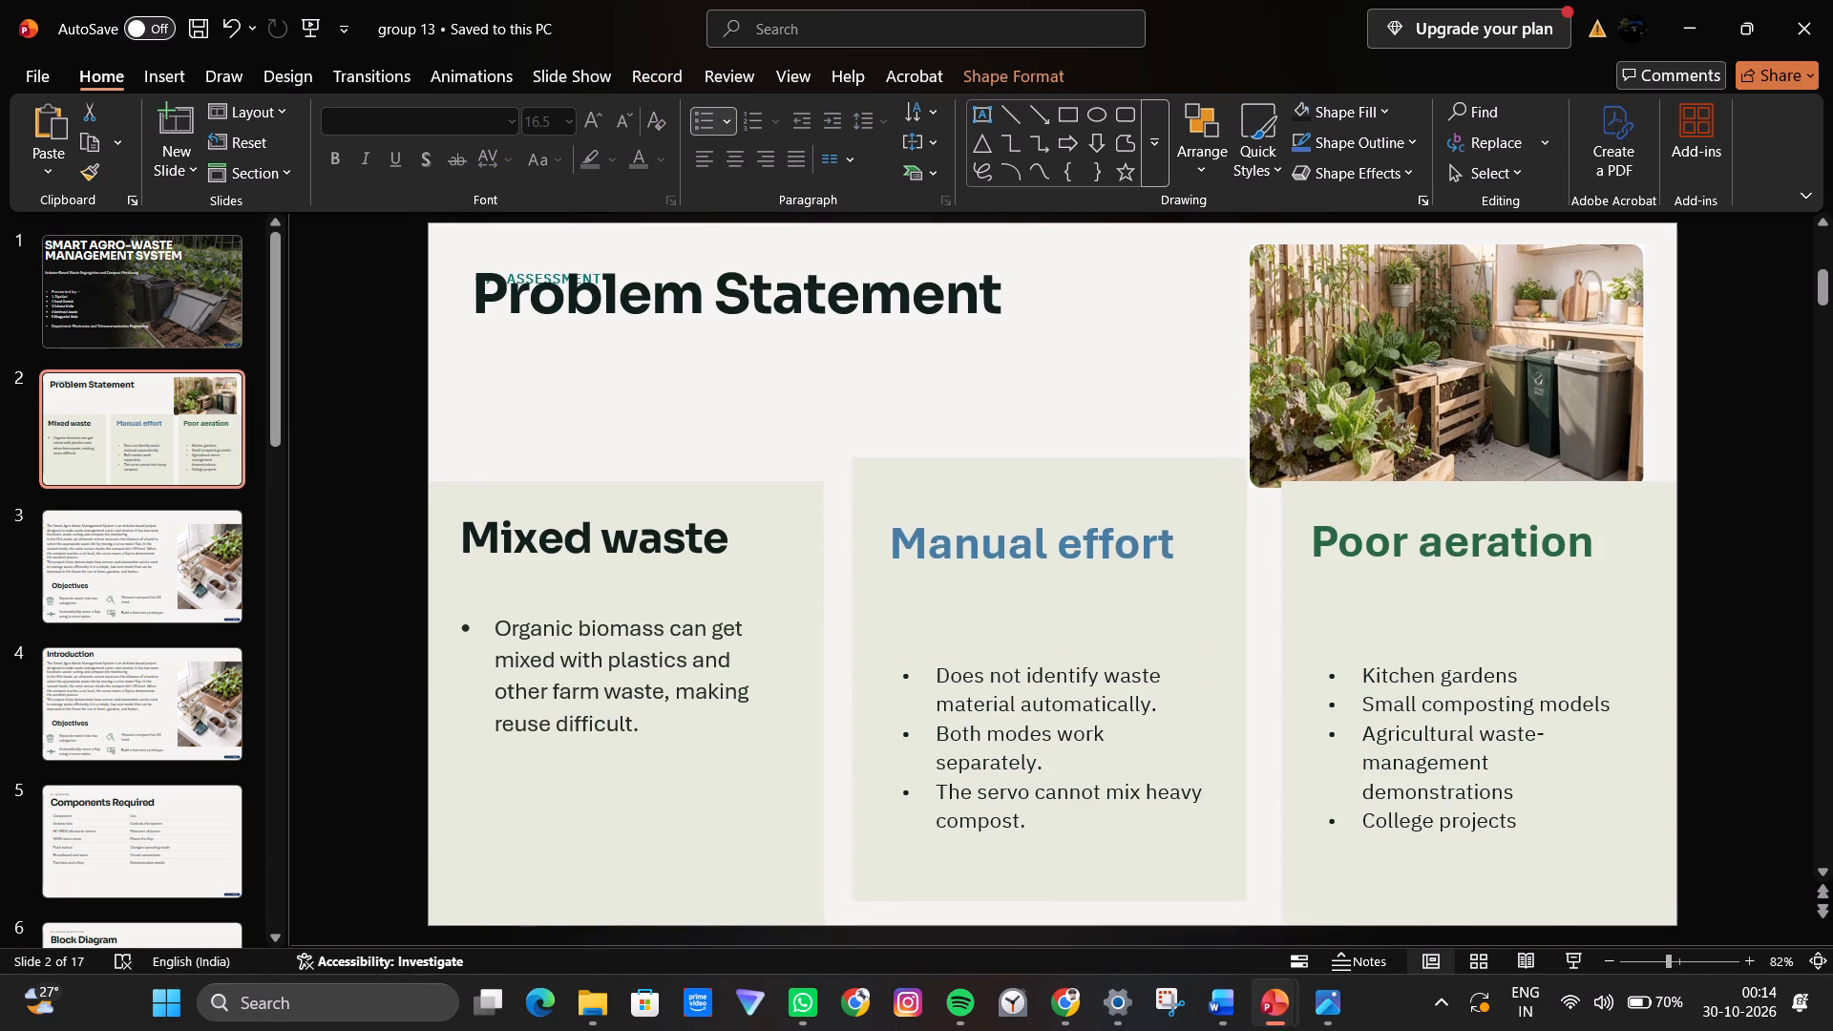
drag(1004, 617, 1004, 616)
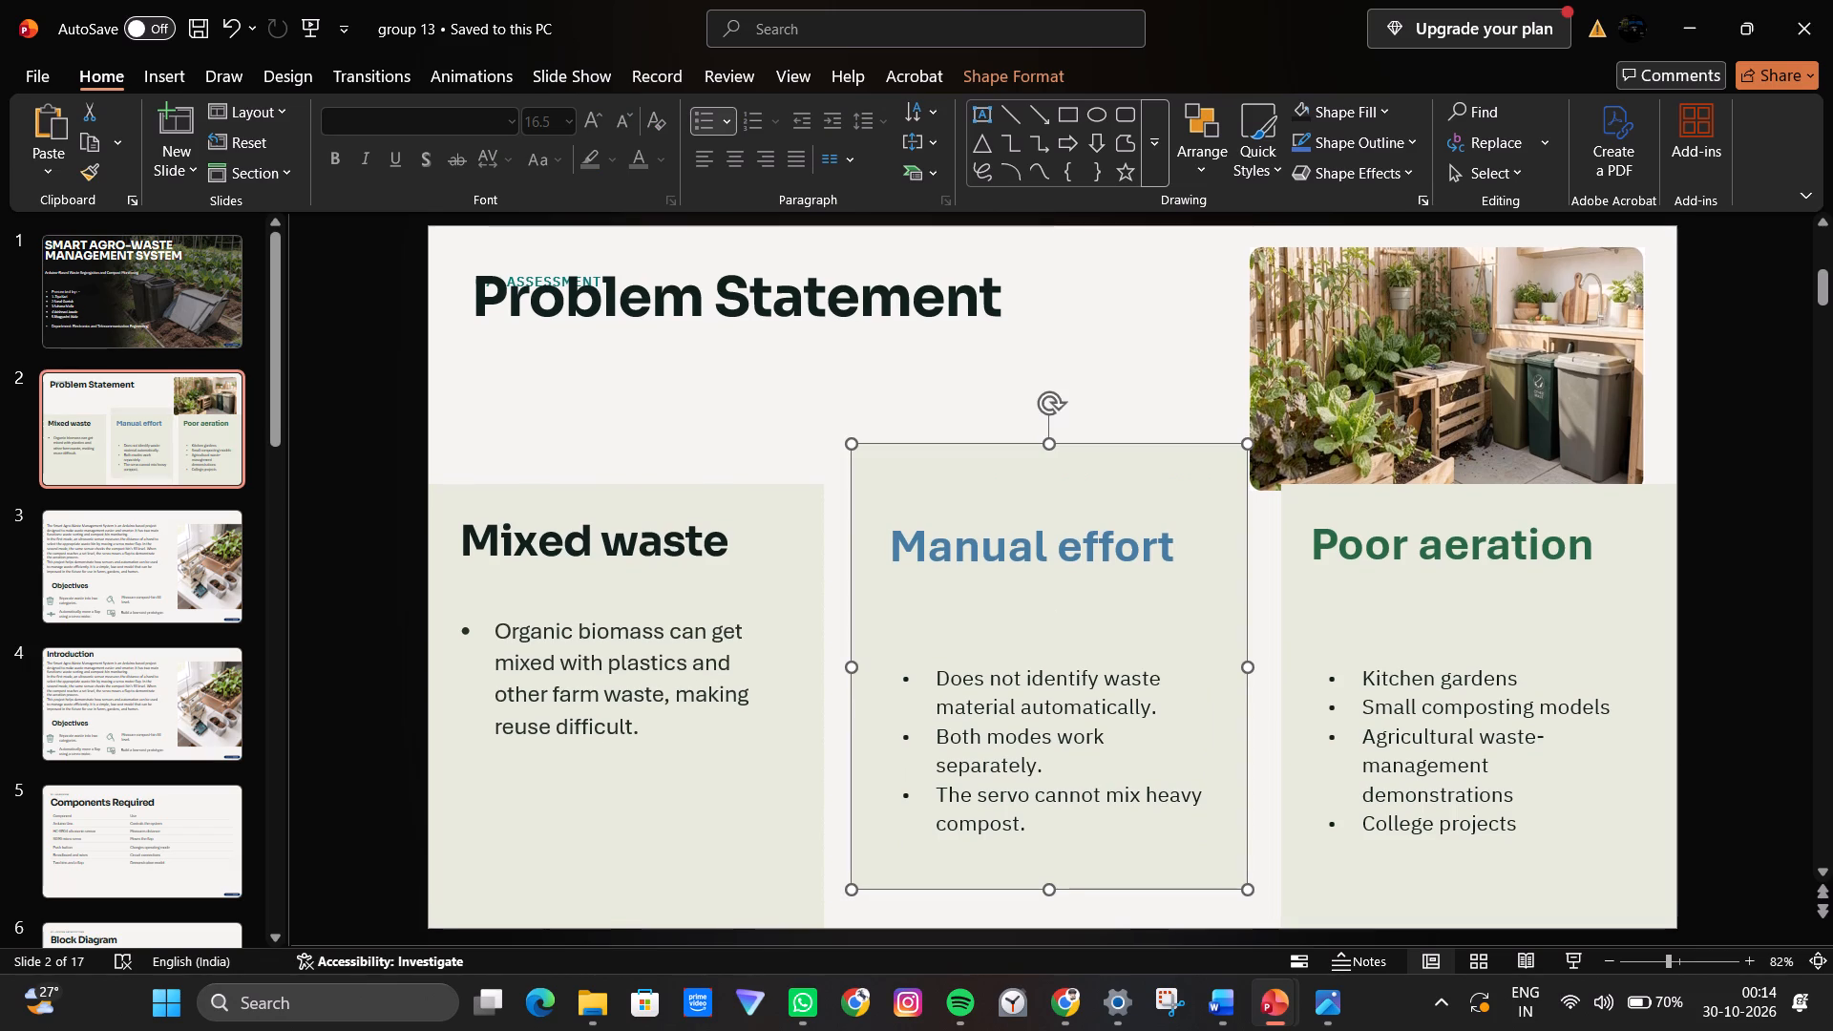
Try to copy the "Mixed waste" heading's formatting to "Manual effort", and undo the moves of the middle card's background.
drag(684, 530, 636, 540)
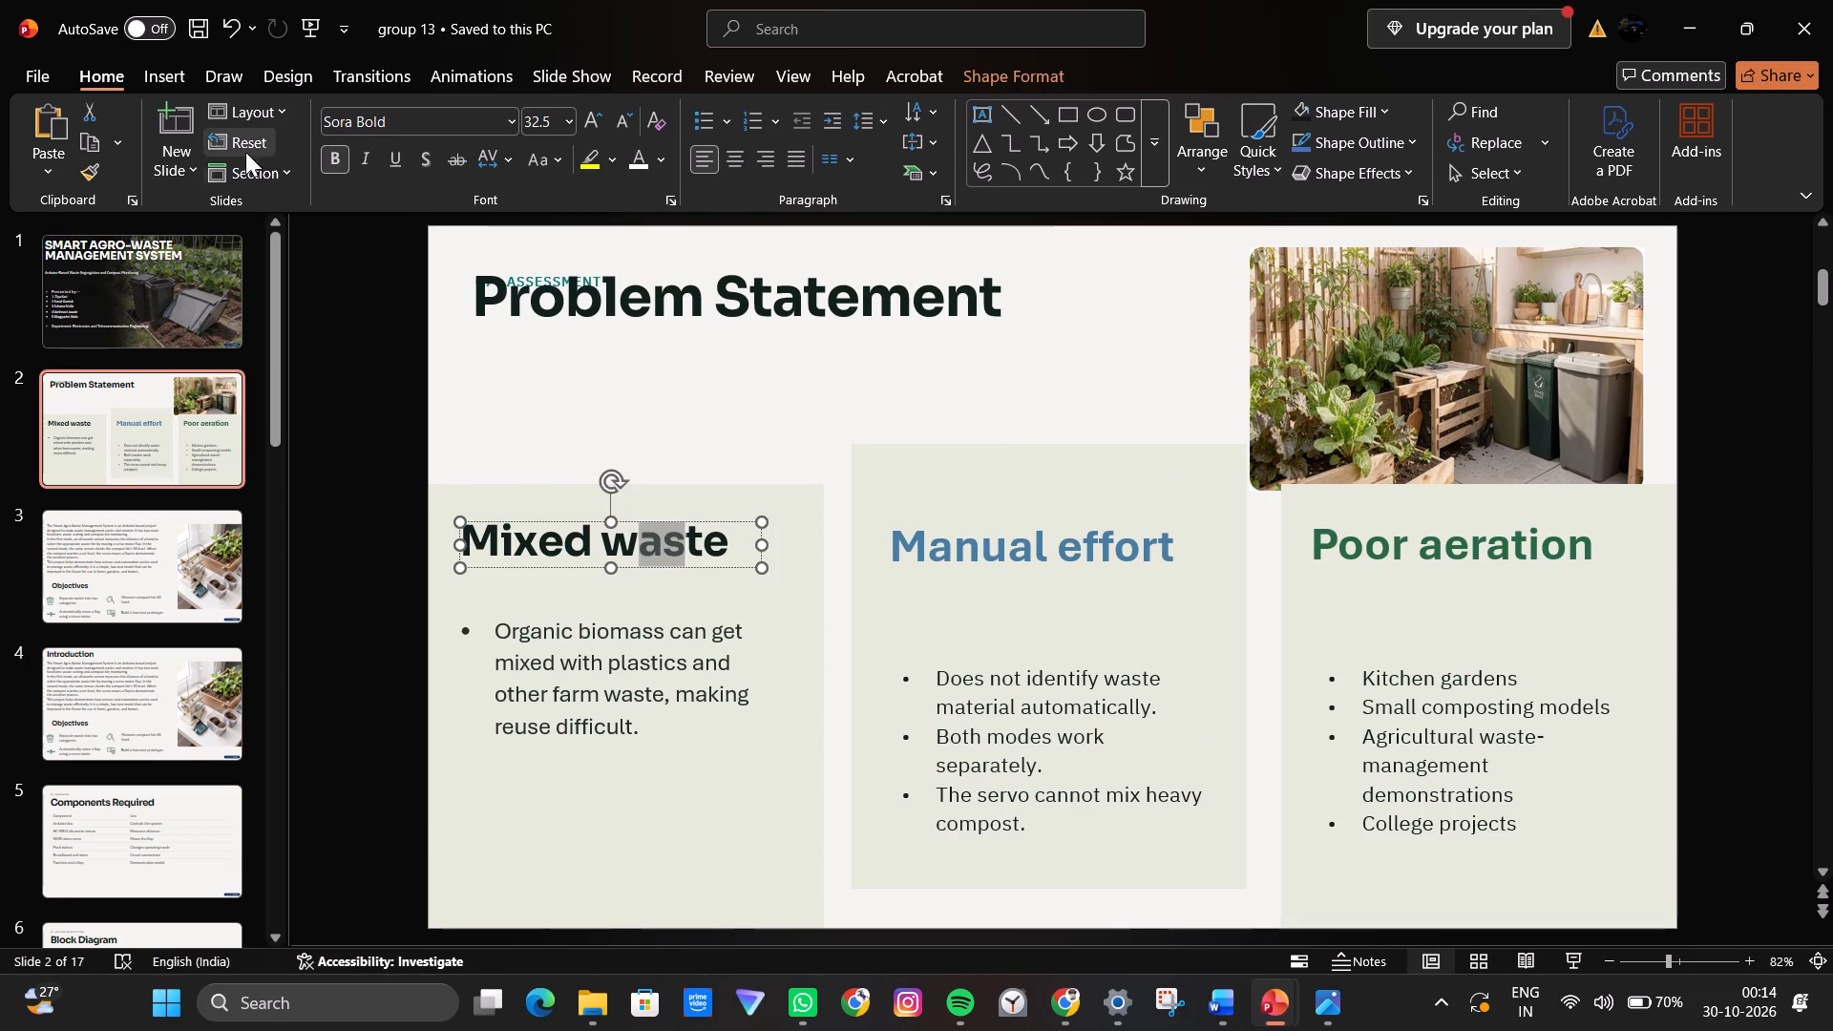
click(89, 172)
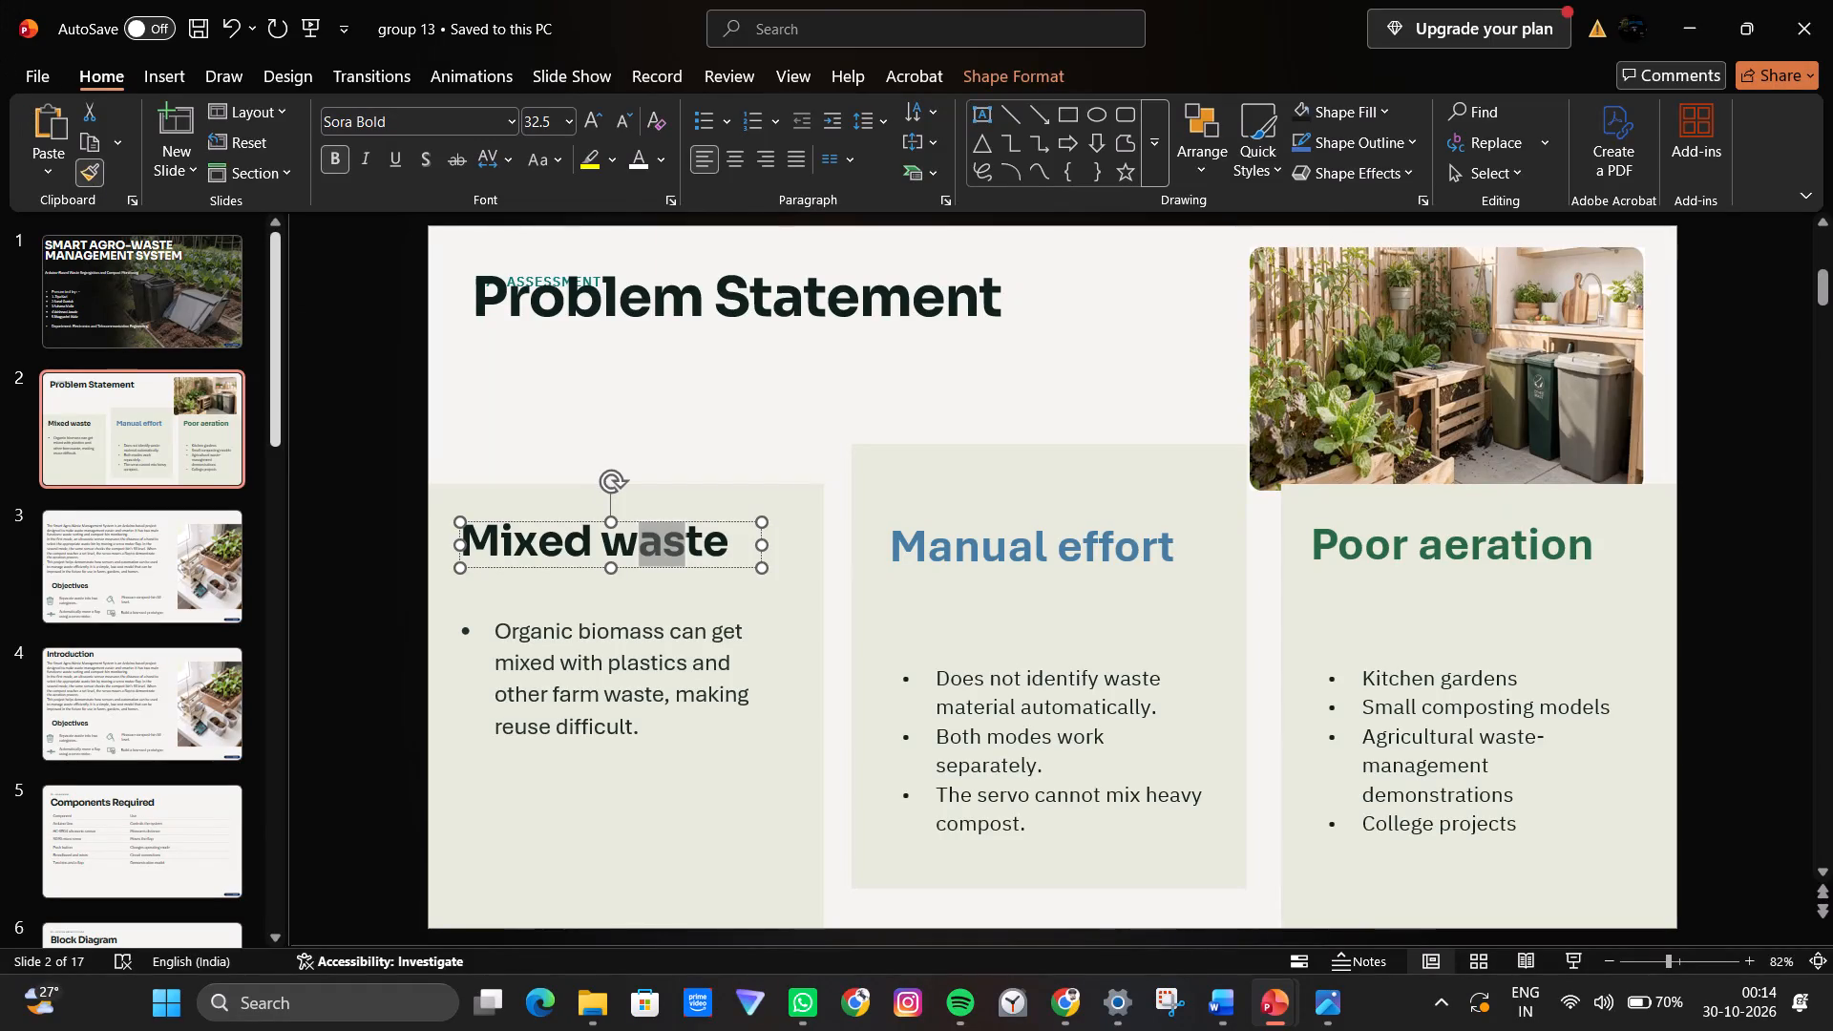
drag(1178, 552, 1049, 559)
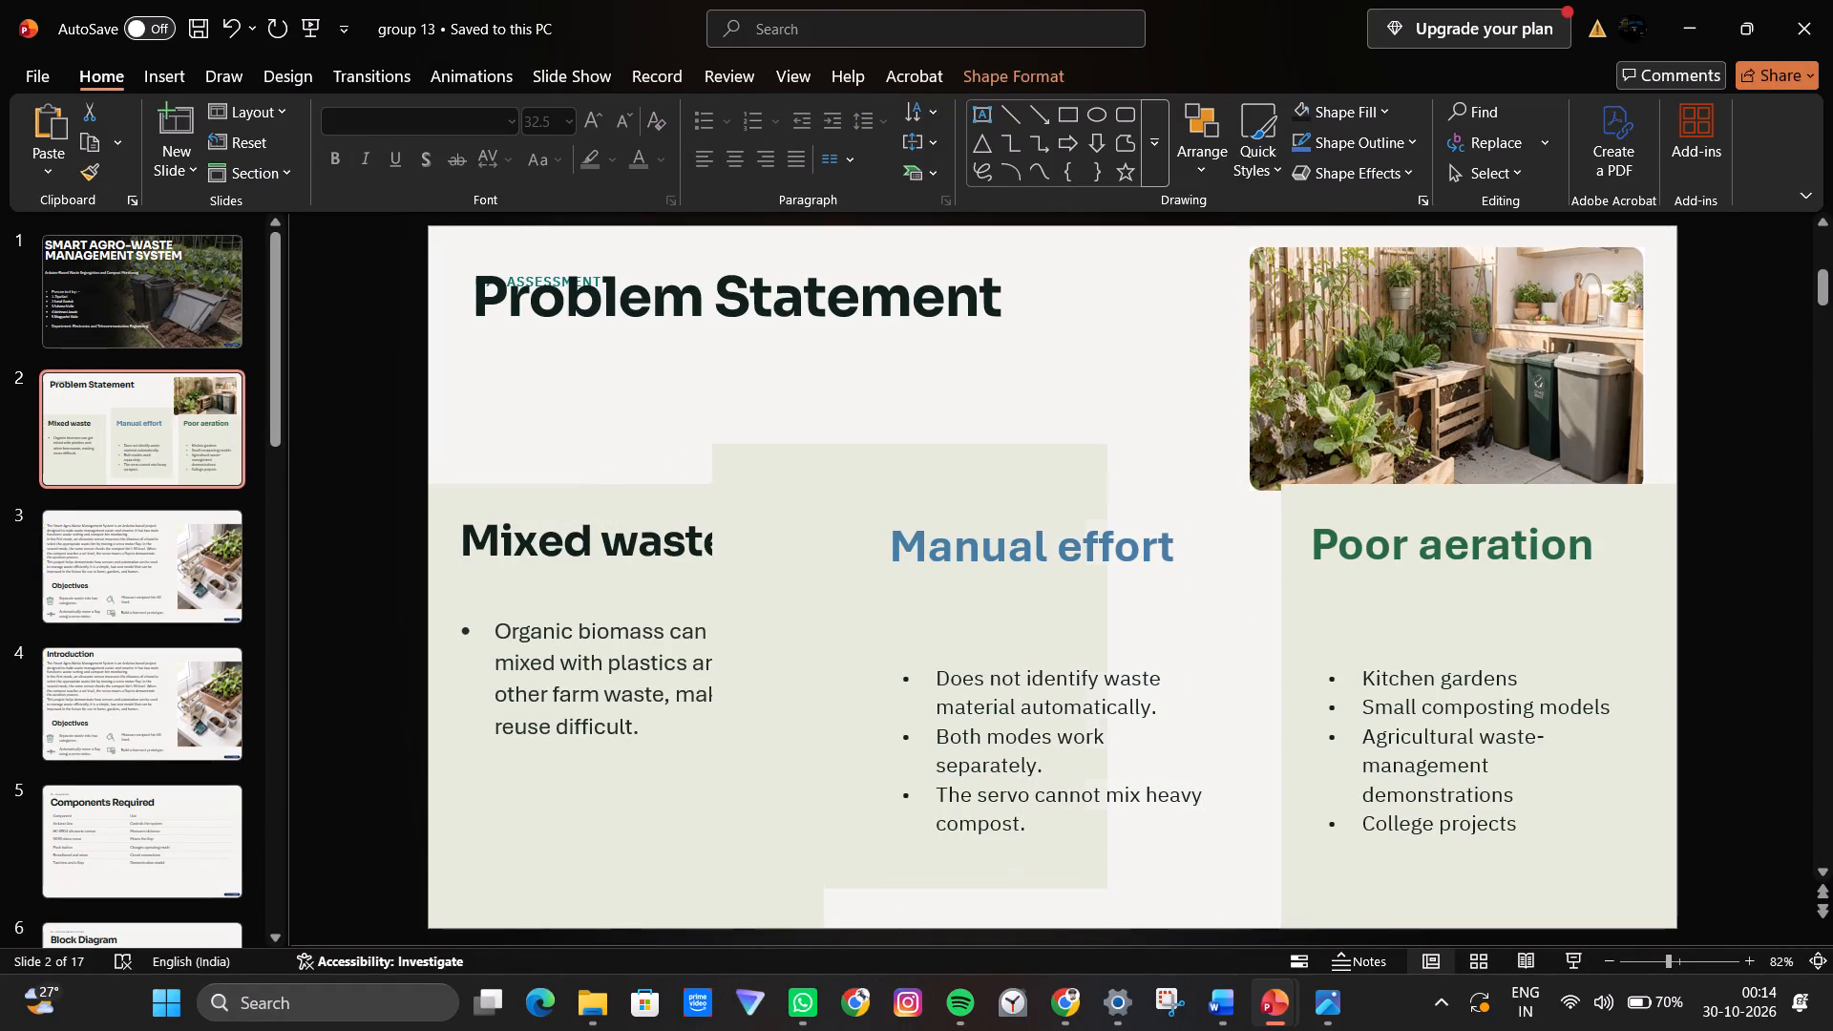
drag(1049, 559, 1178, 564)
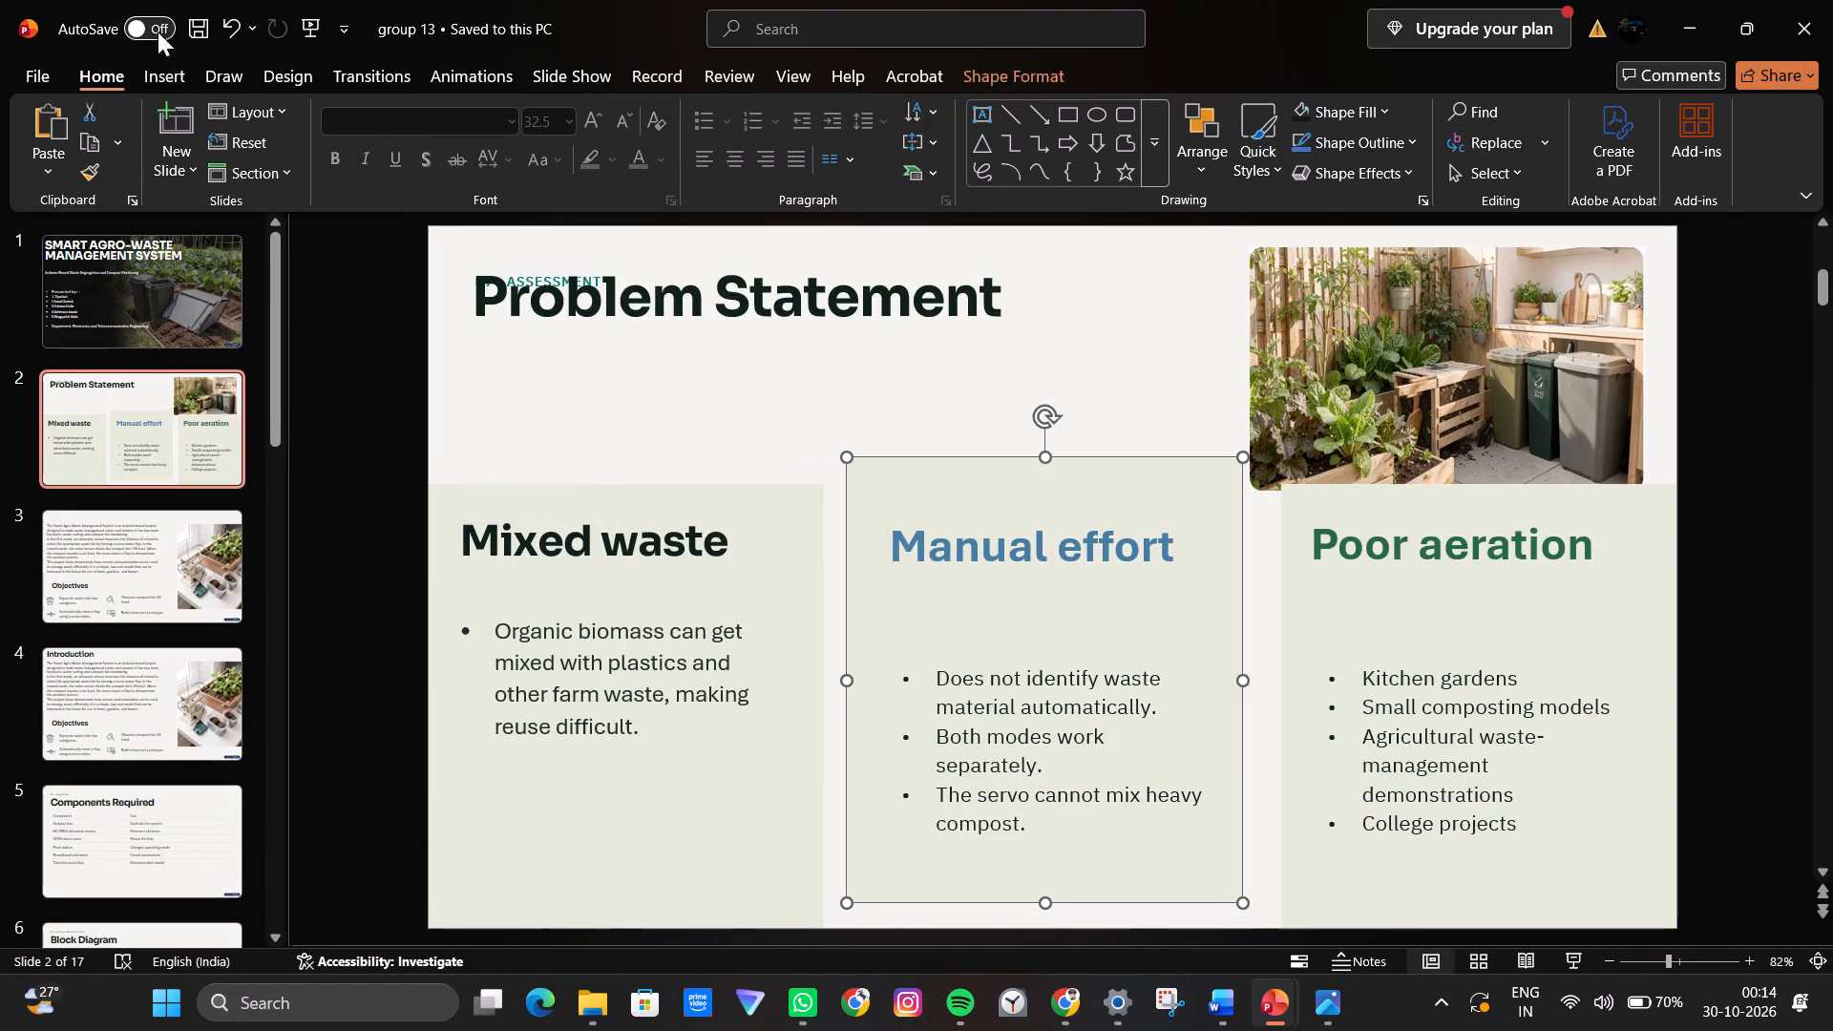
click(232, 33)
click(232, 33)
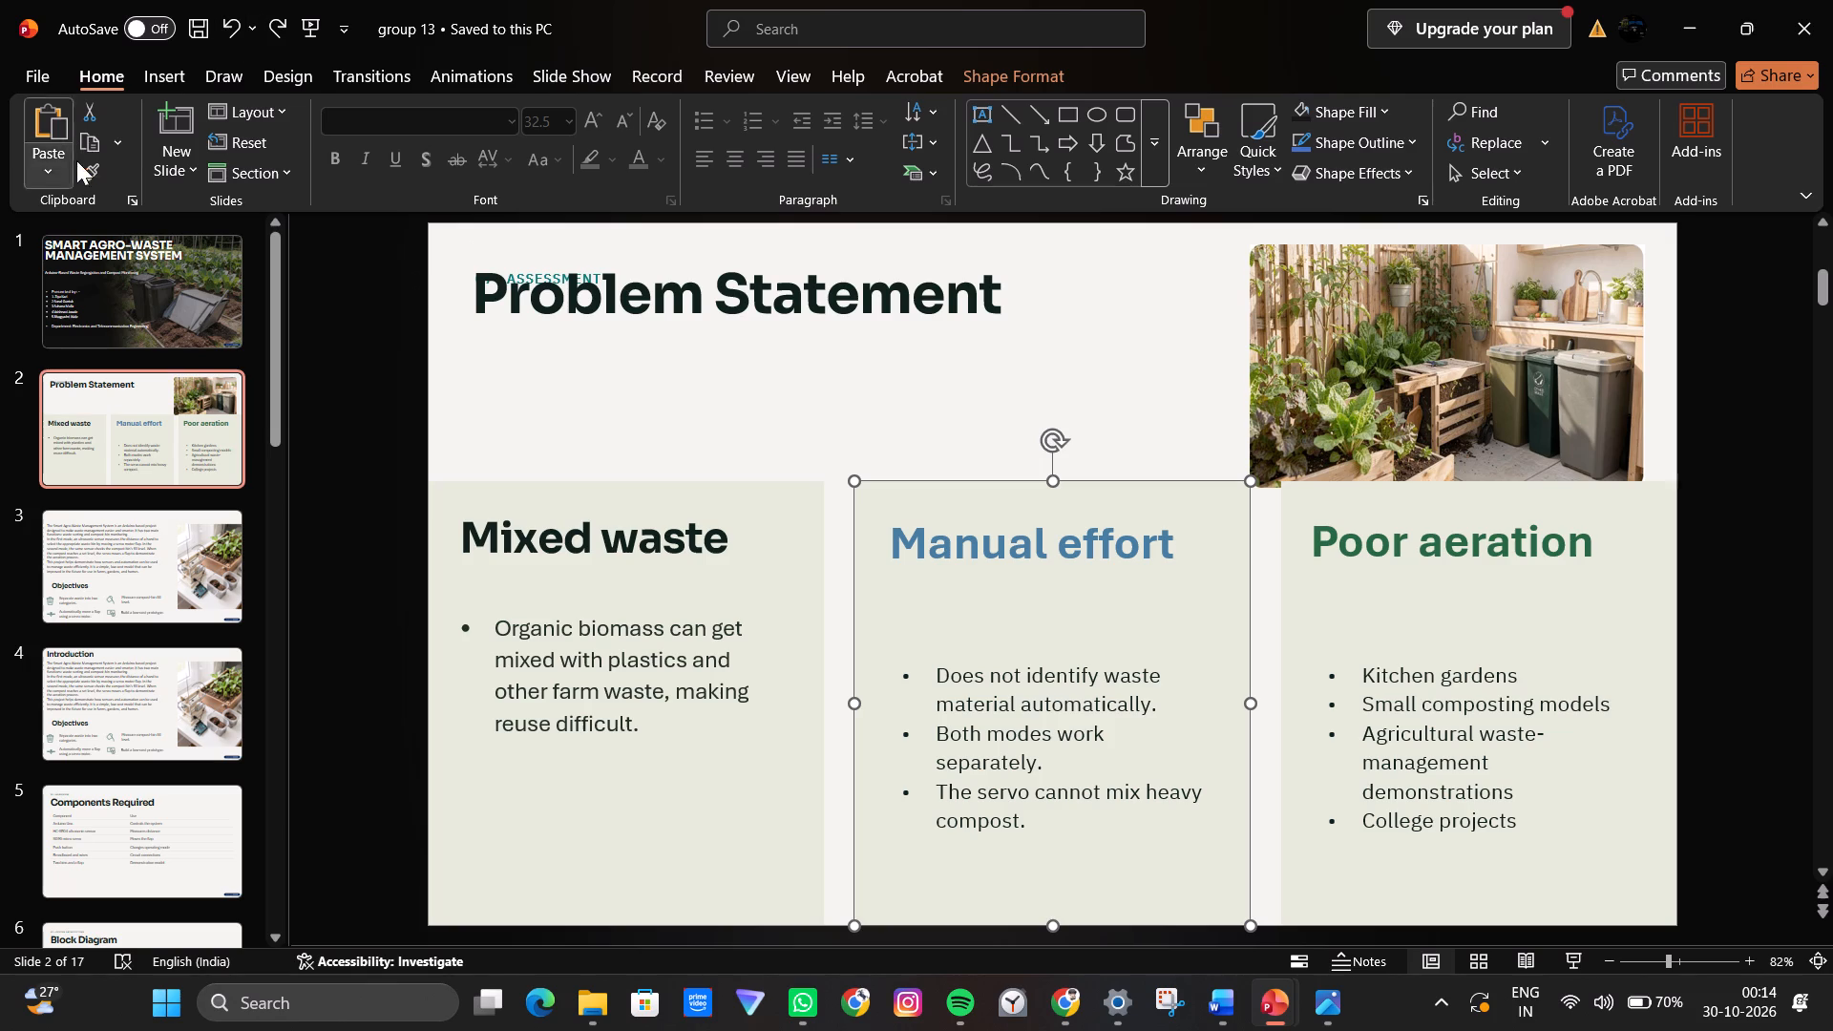
Use Format Painter to give the "Manual effort" and "Poor aeration" headings the same formatting as the "Mixed waste" heading.
drag(600, 541, 560, 527)
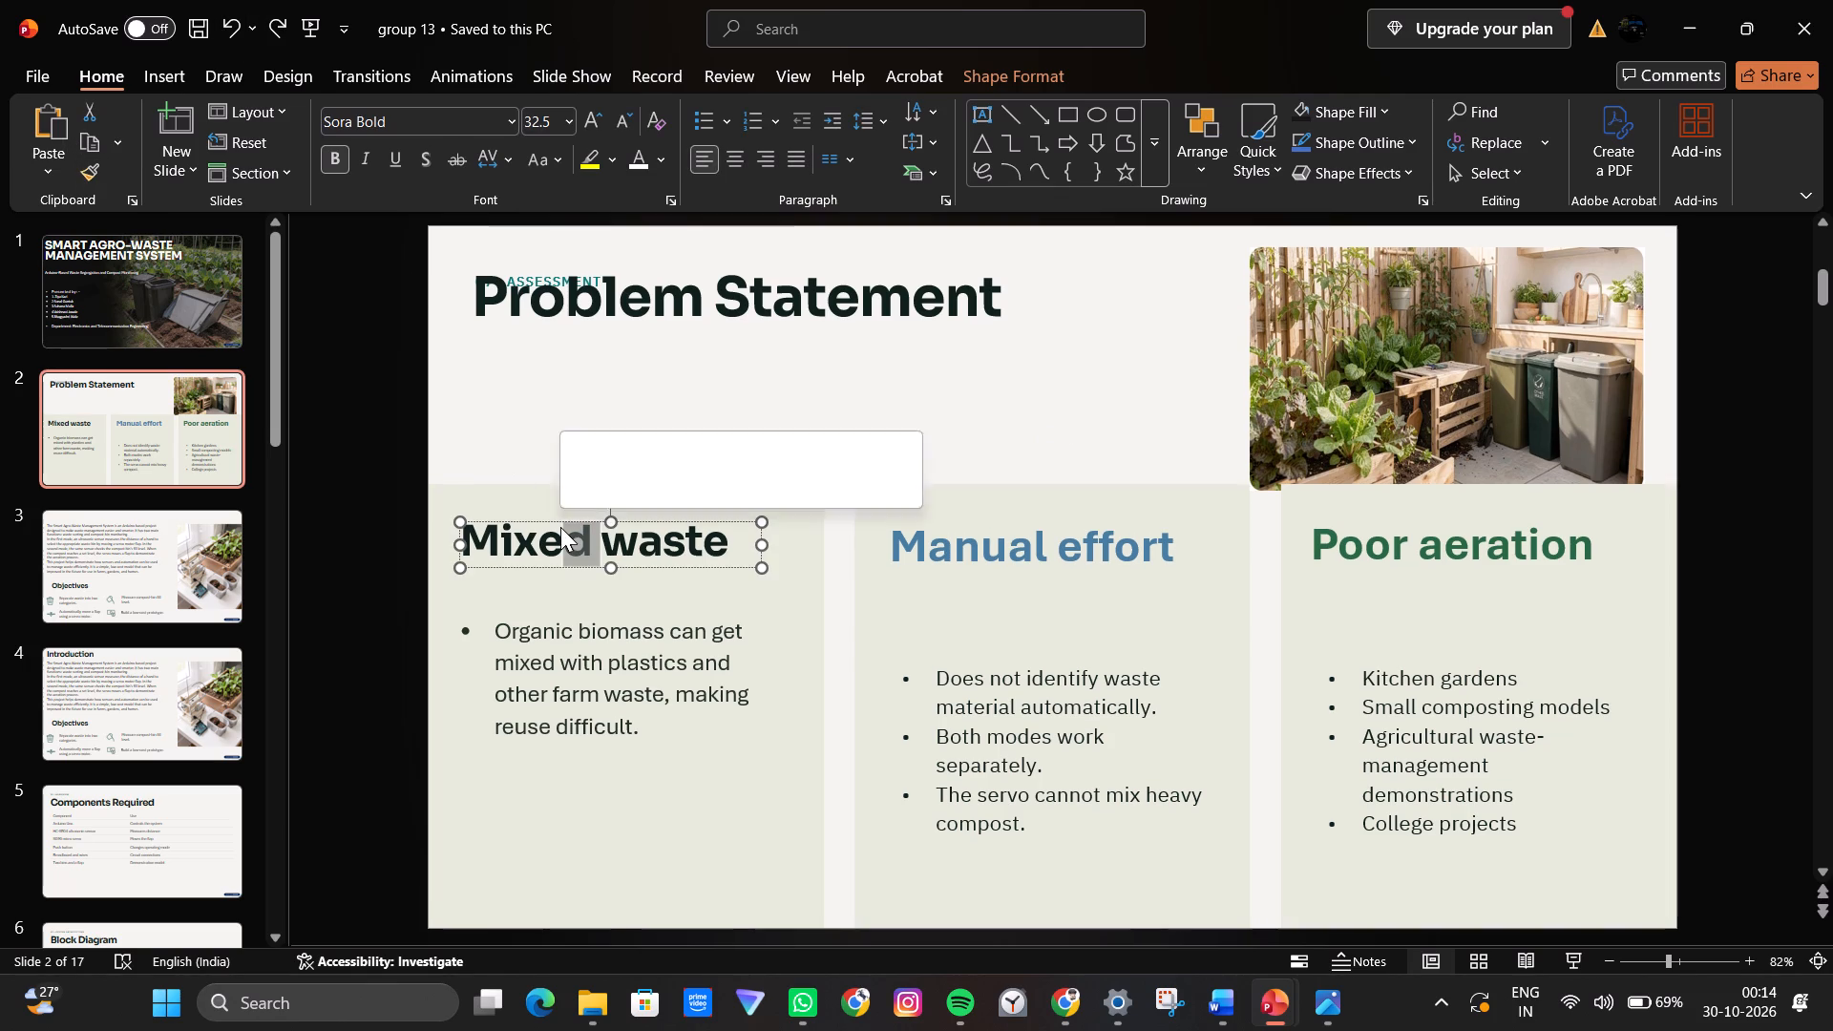
click(89, 162)
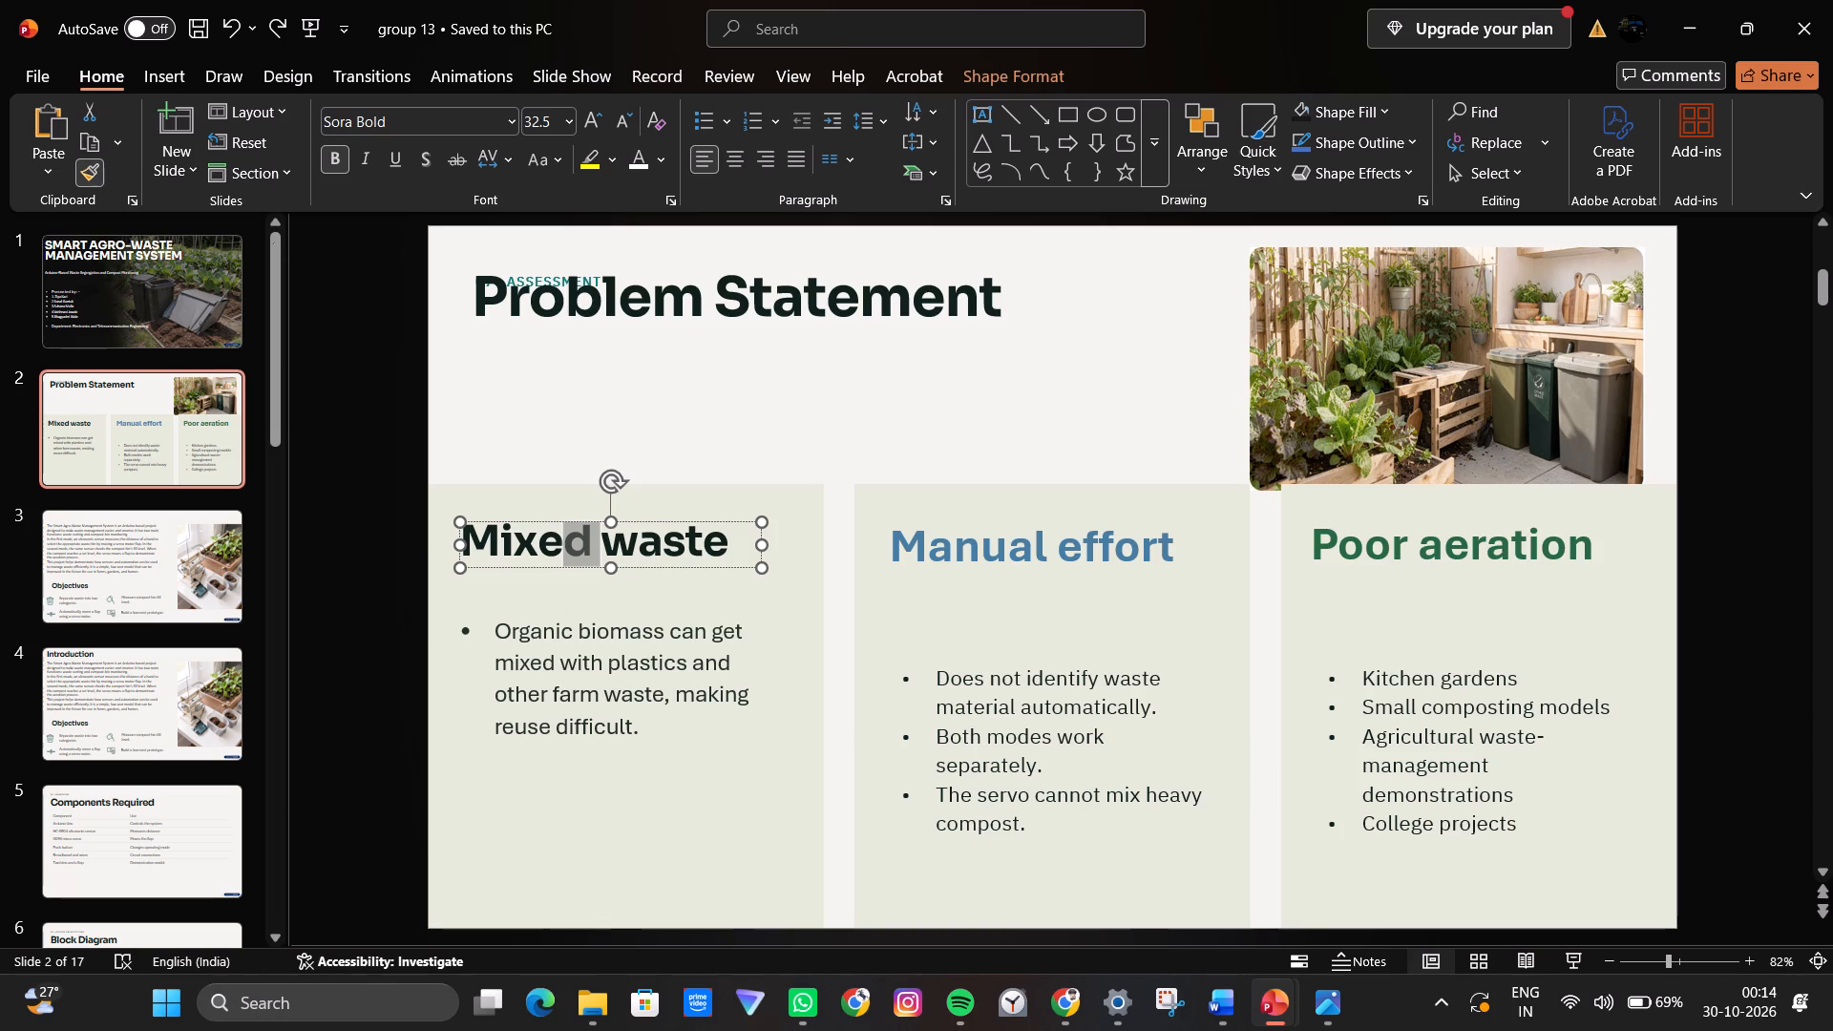
drag(1169, 554, 1173, 550)
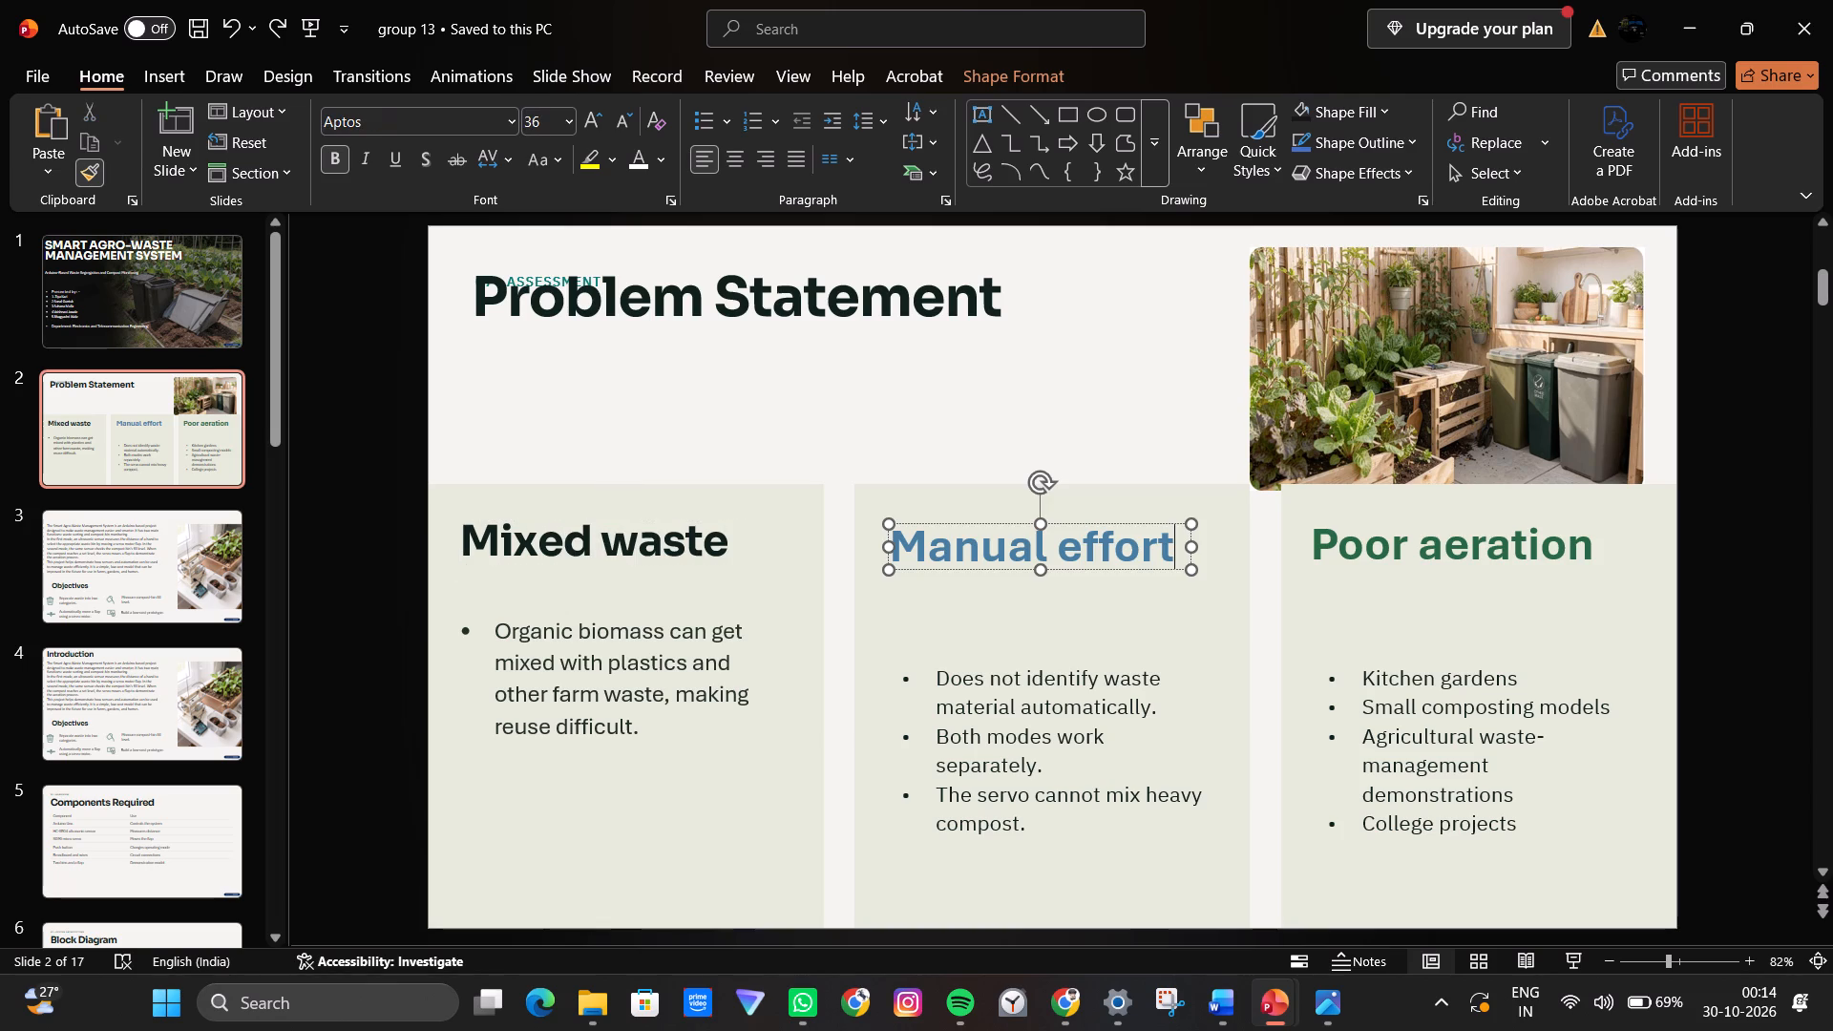
drag(1173, 550, 942, 537)
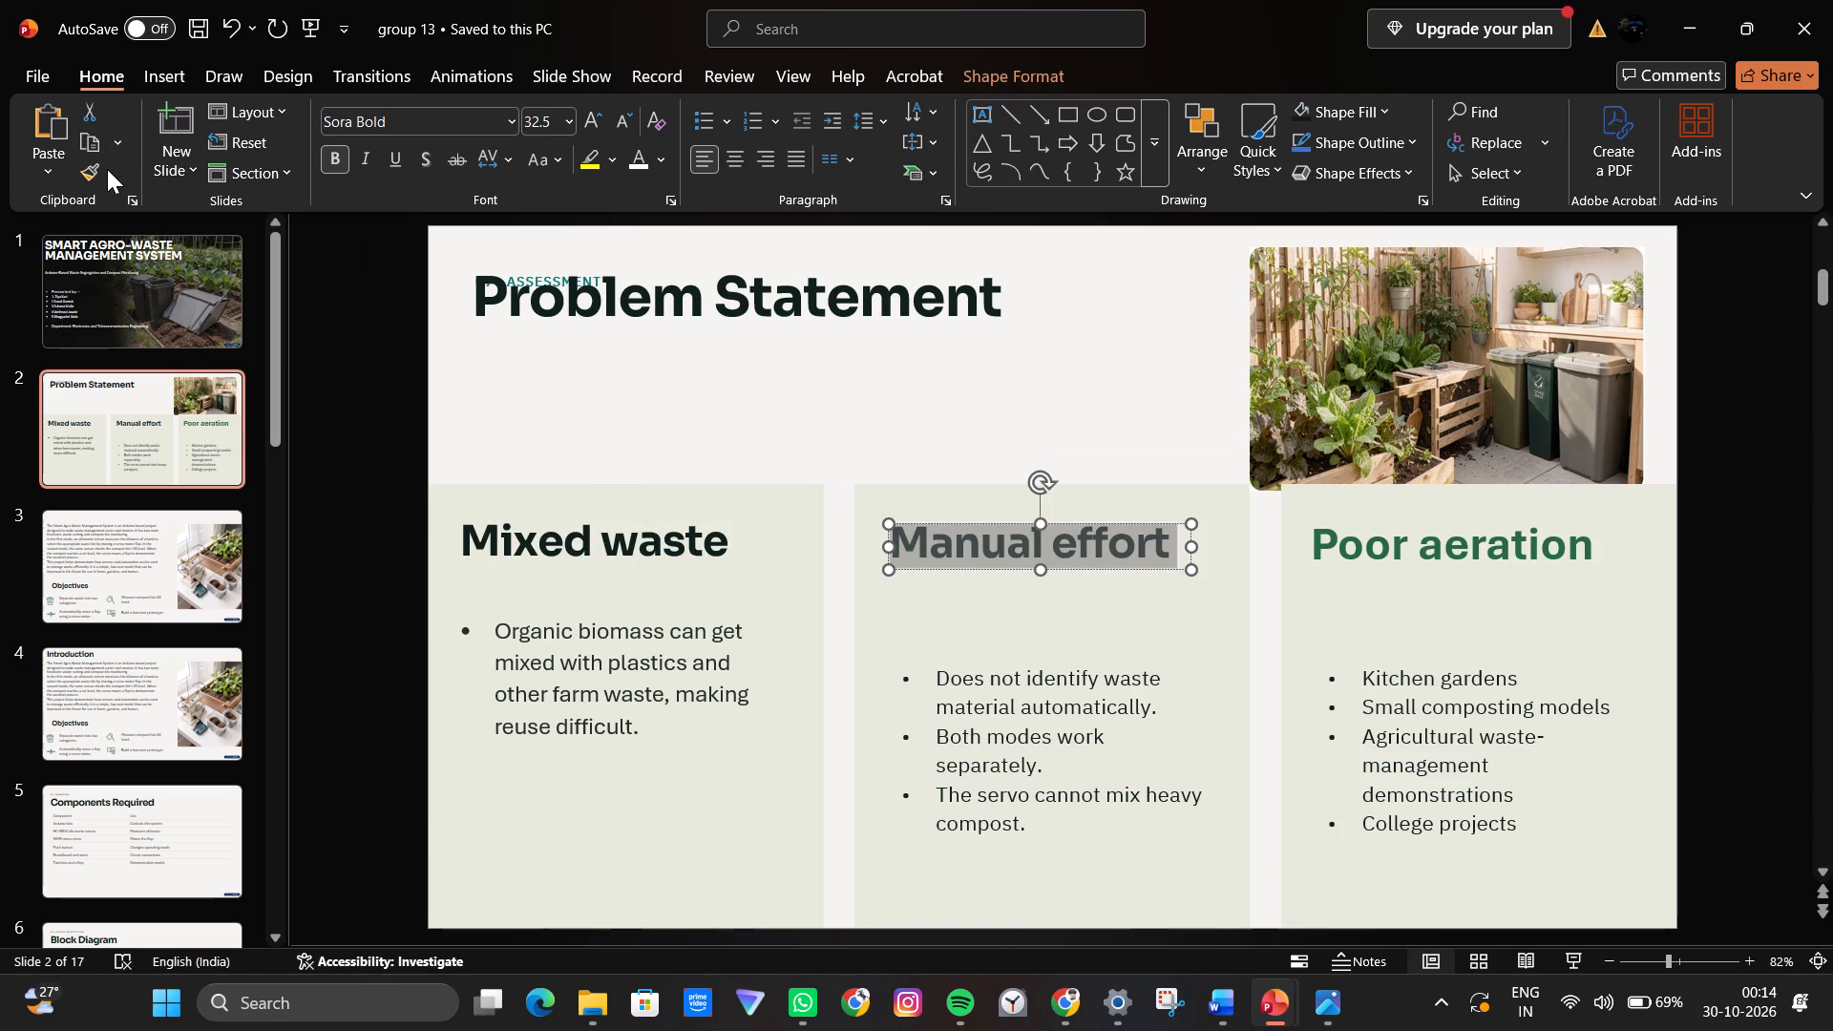
click(95, 176)
drag(1590, 552, 1564, 550)
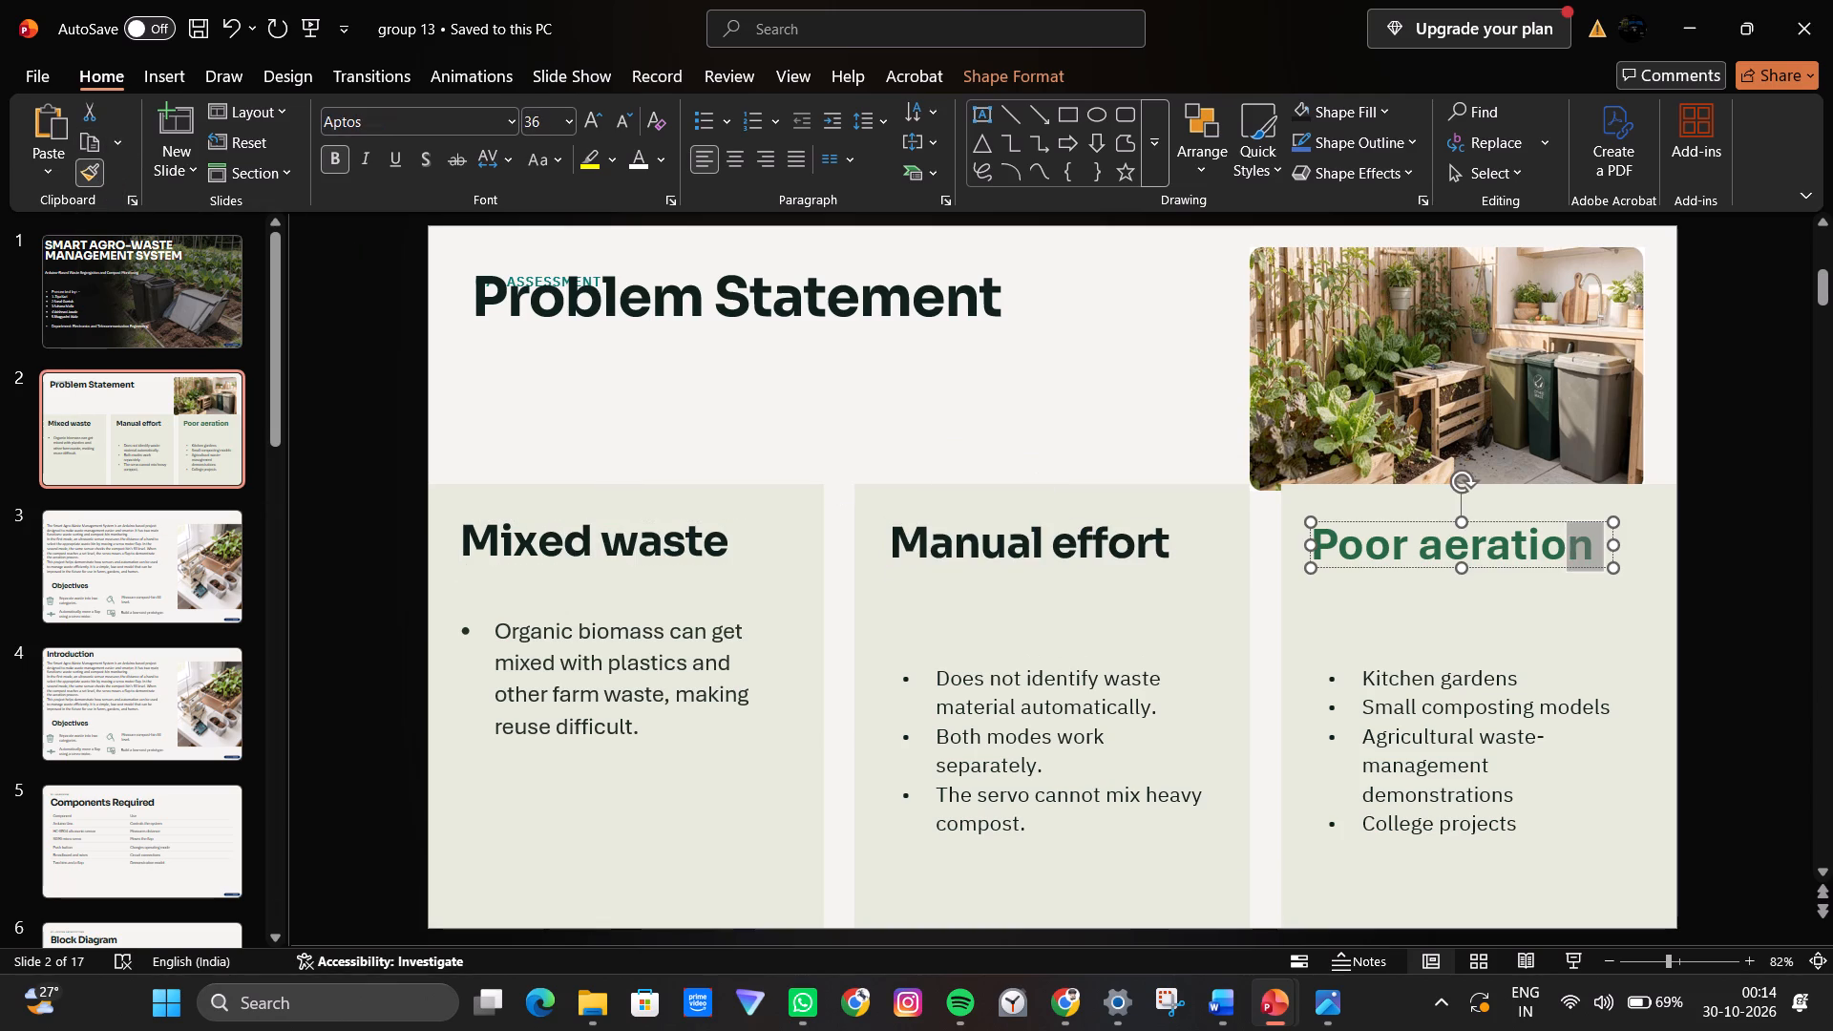
drag(1564, 550, 1329, 553)
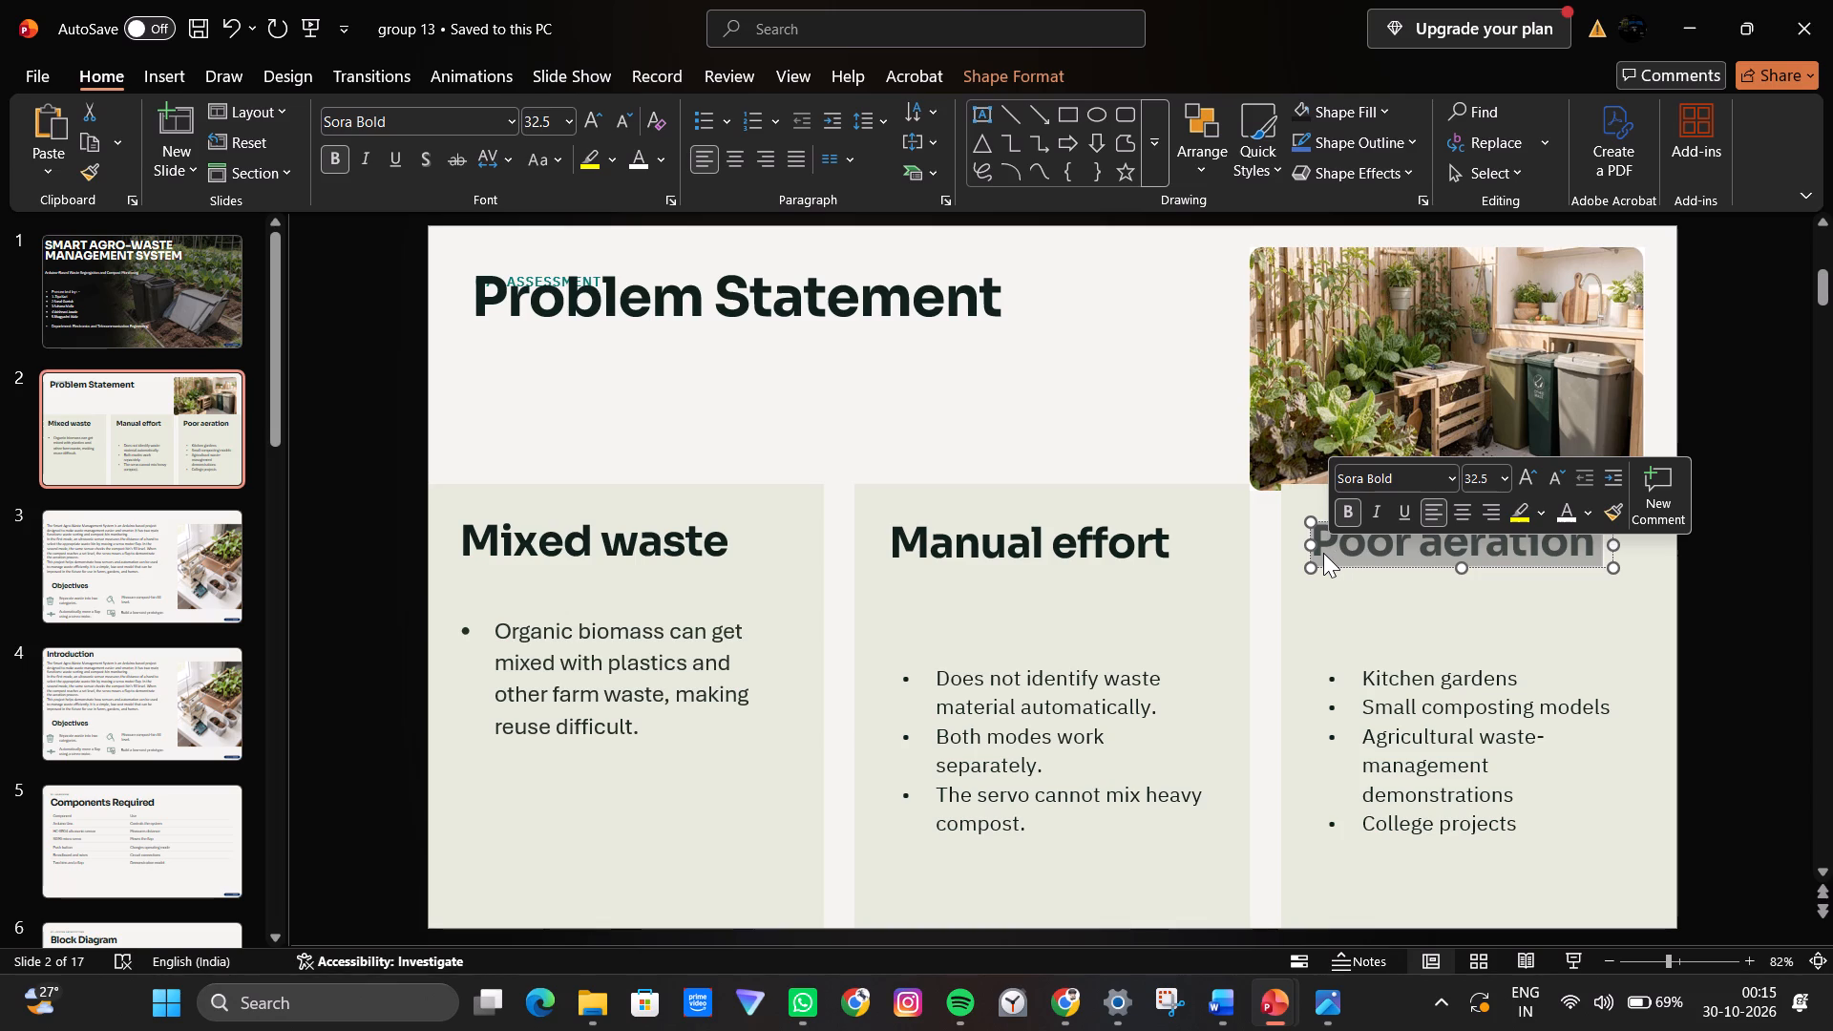
Delete all the bullet text under the "Manual effort" heading in the middle card.
drag(981, 678, 984, 678)
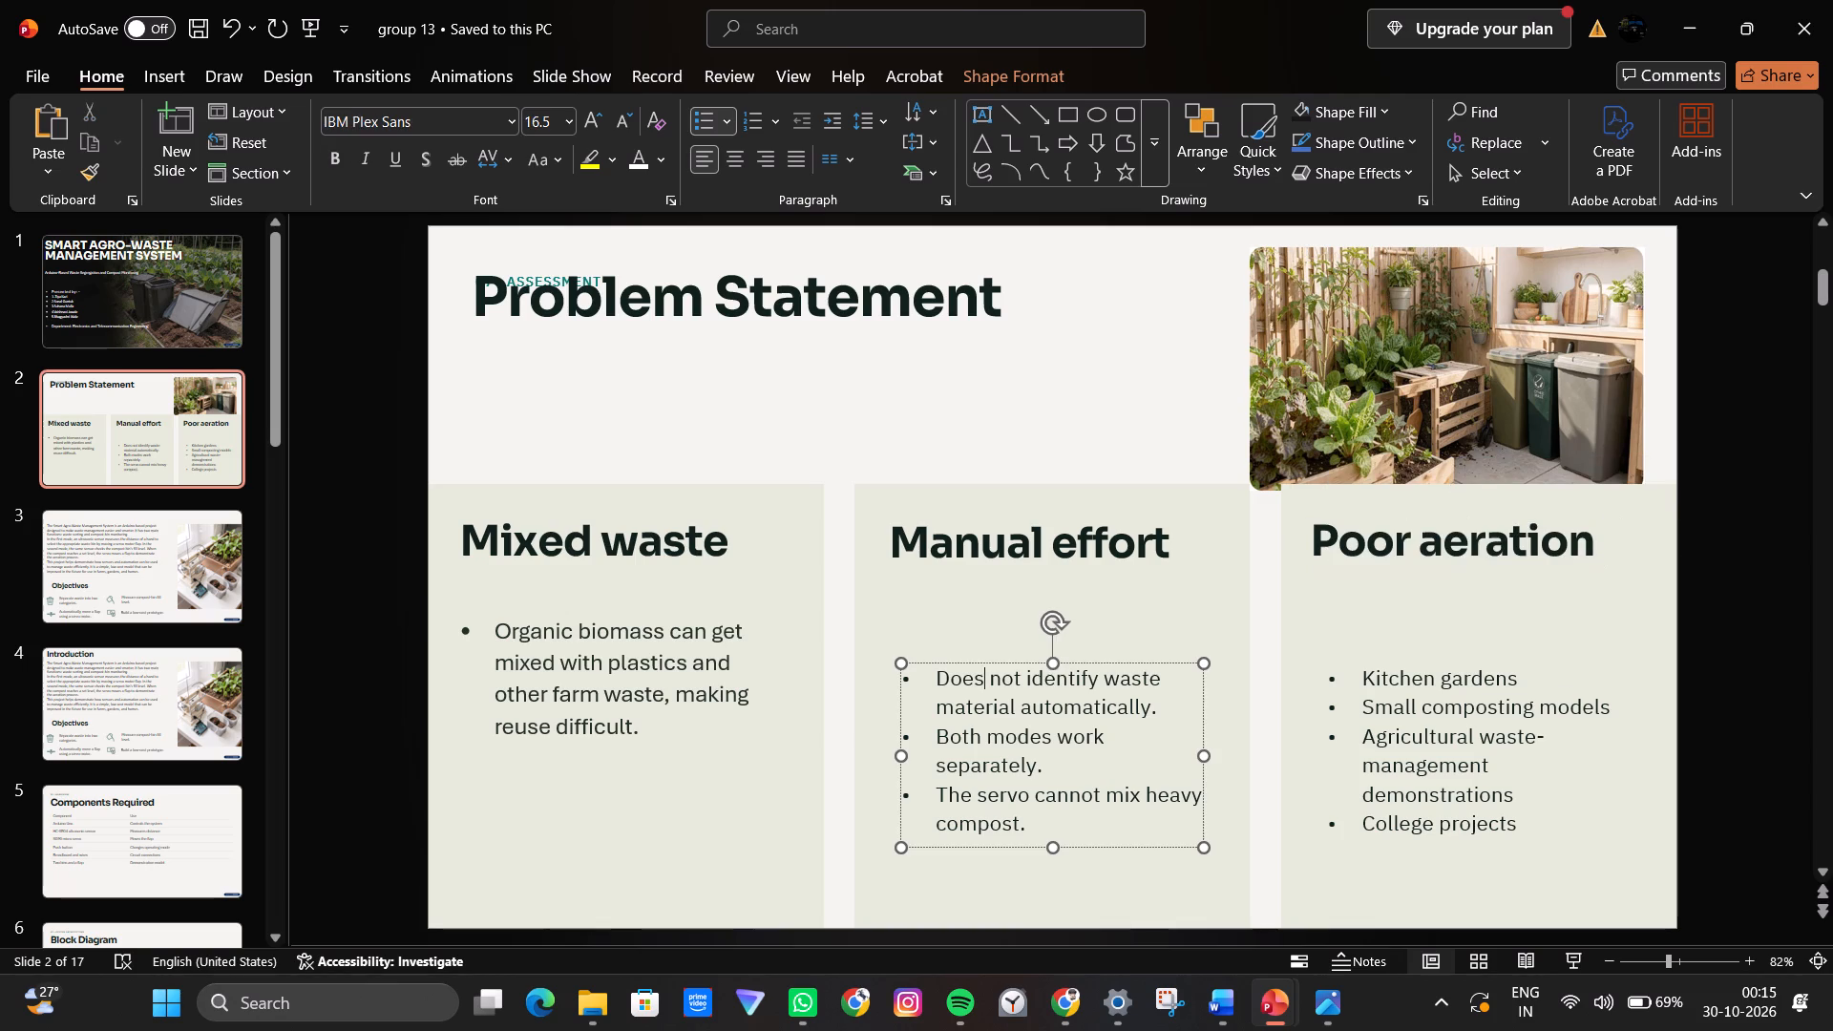
drag(984, 678, 1126, 840)
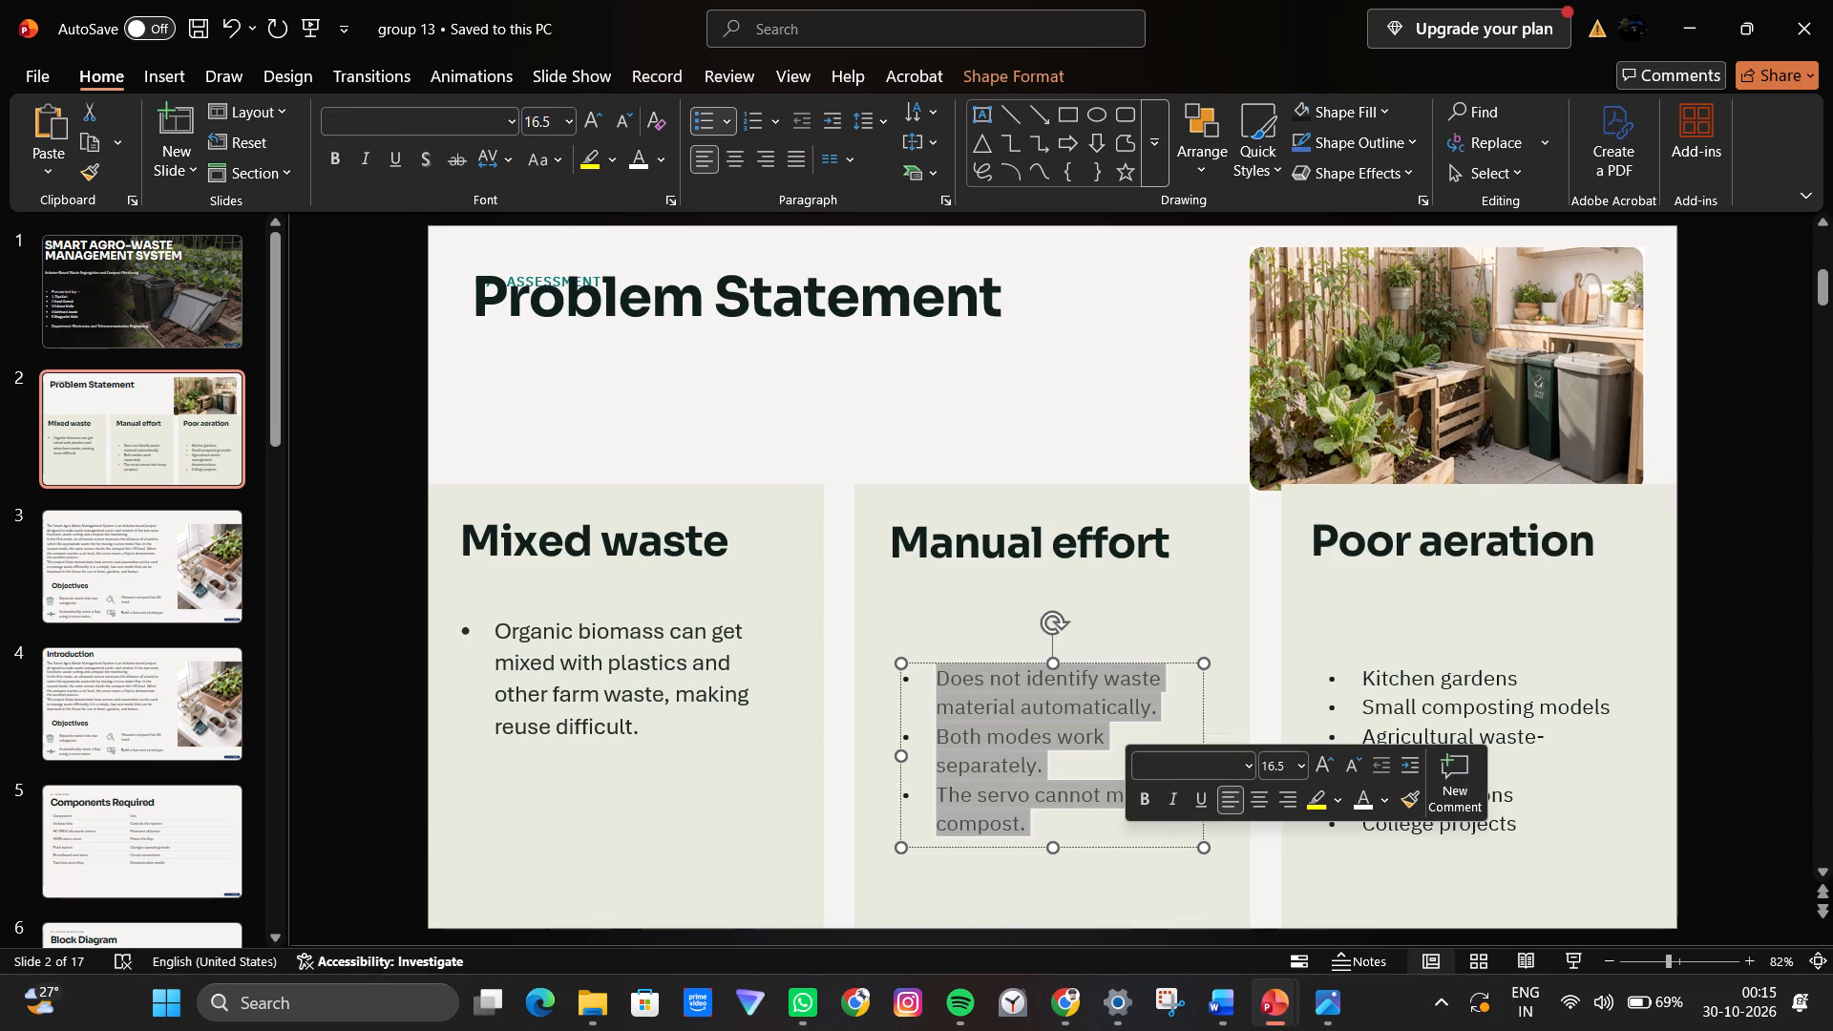
key(BackSpace)
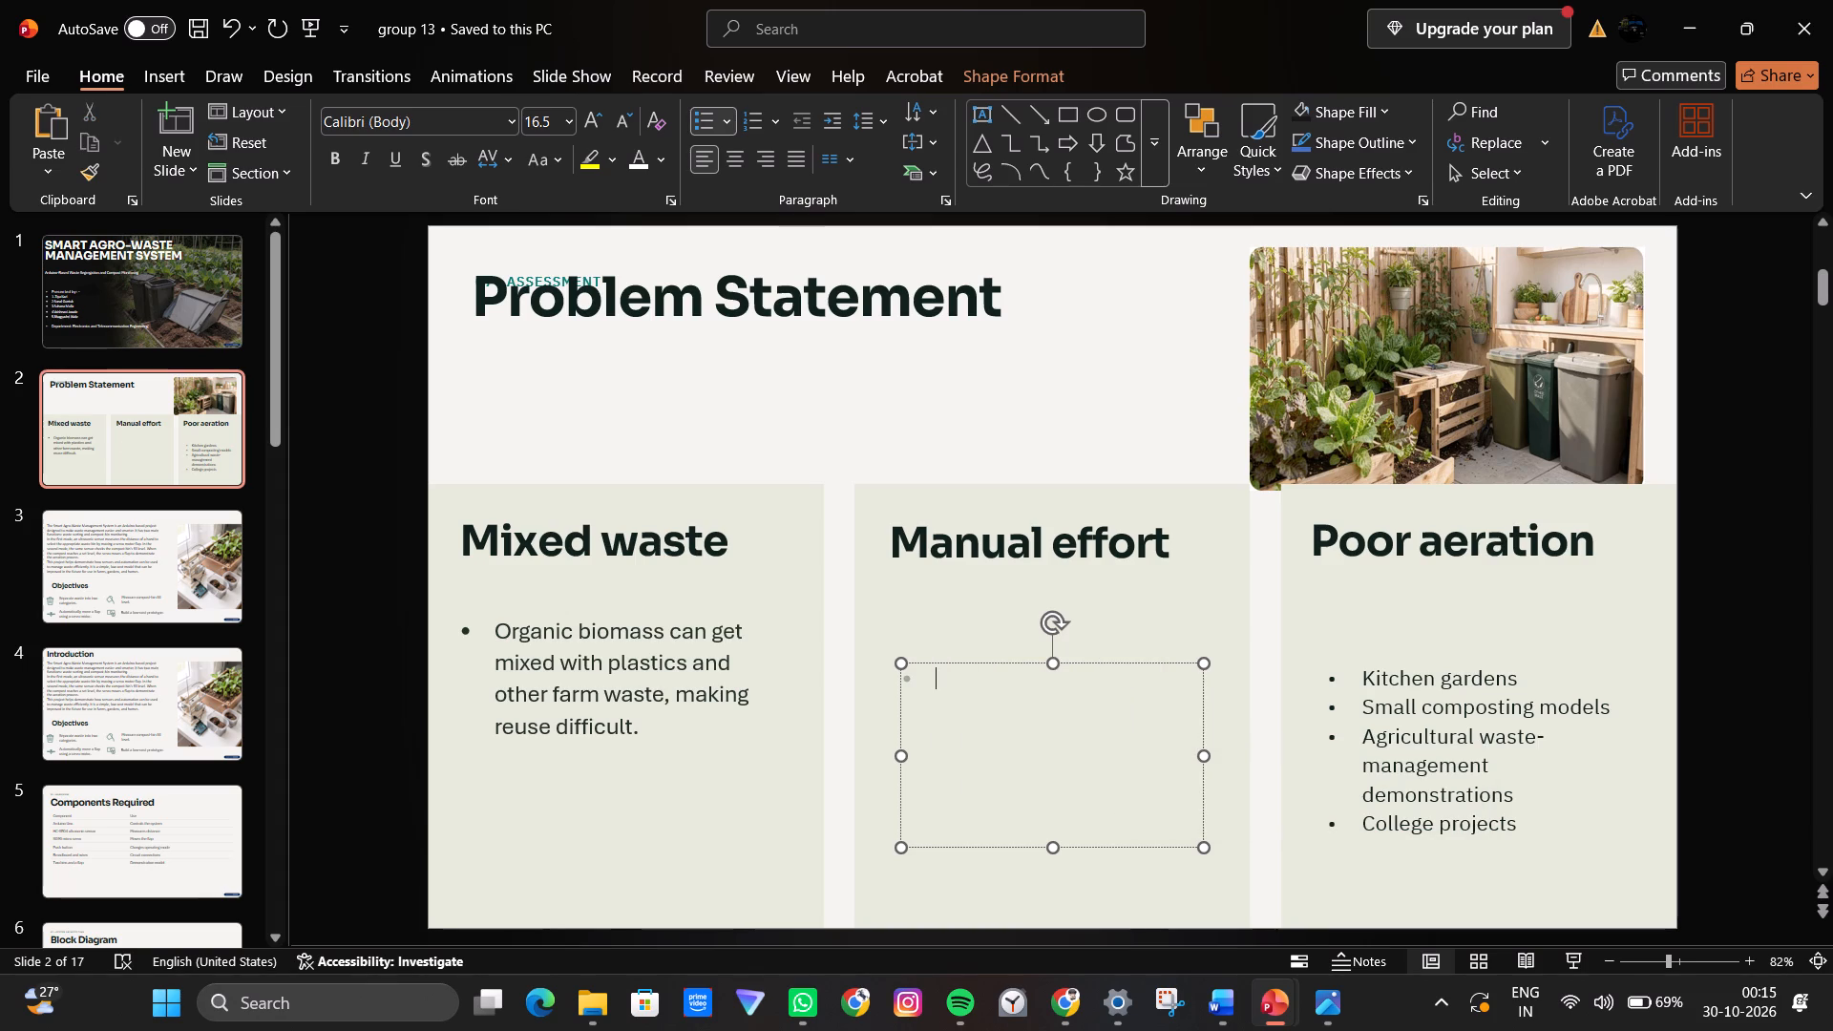
Copy the "Manual effort" description from the Smart Agricultural Waste presentation into the empty text box under "Manual effort" in group 13.
click(1365, 921)
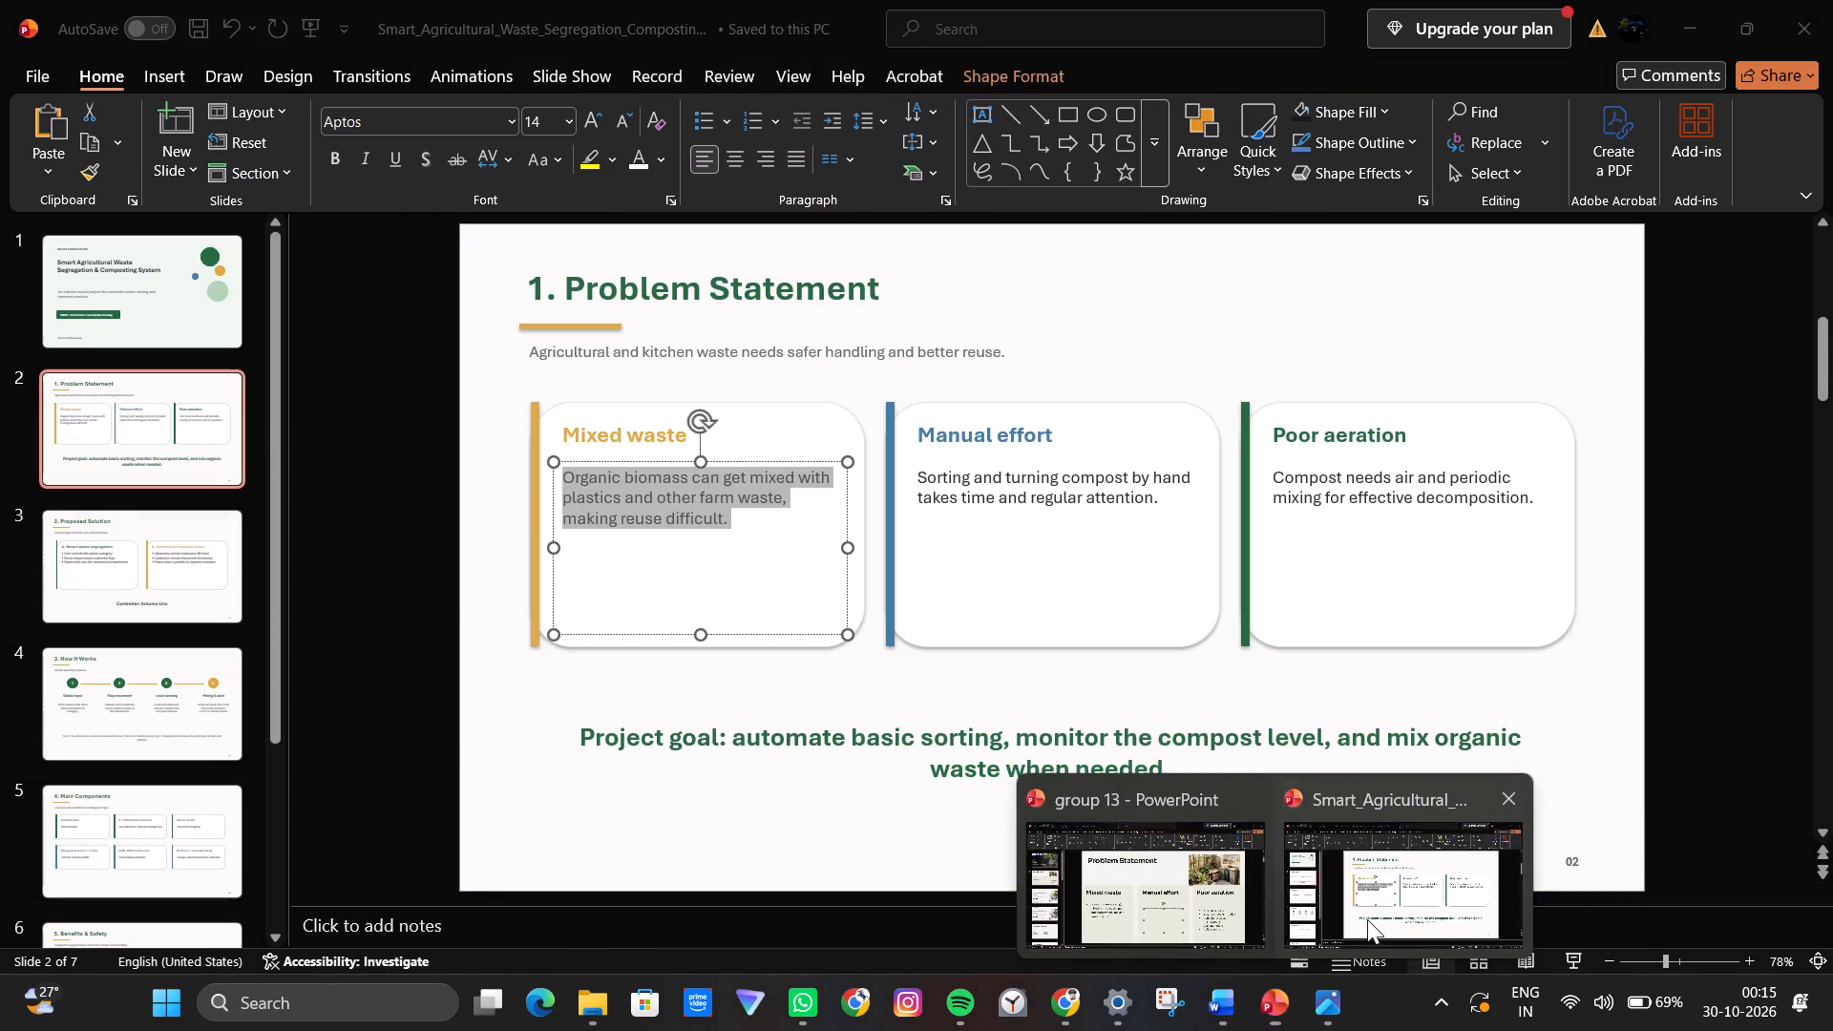
drag(917, 471, 1116, 538)
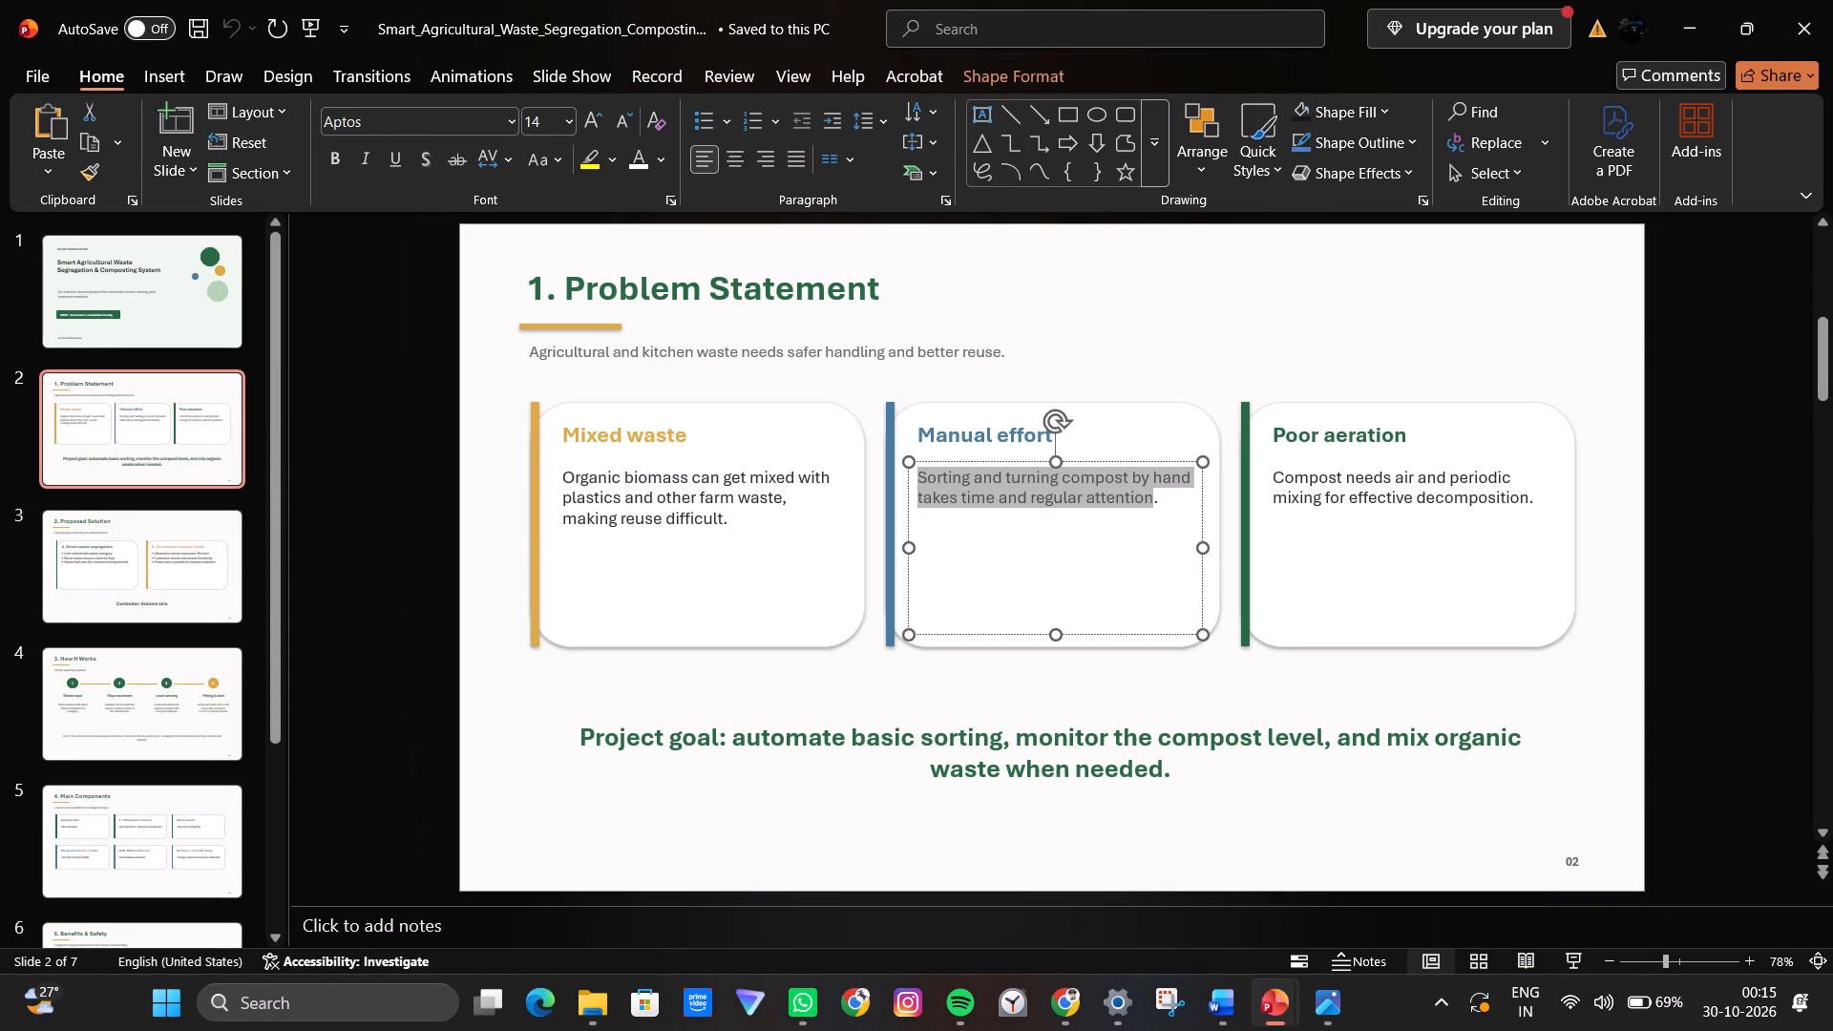
drag(1116, 538, 1160, 541)
key(ctrl+c)
click(1197, 936)
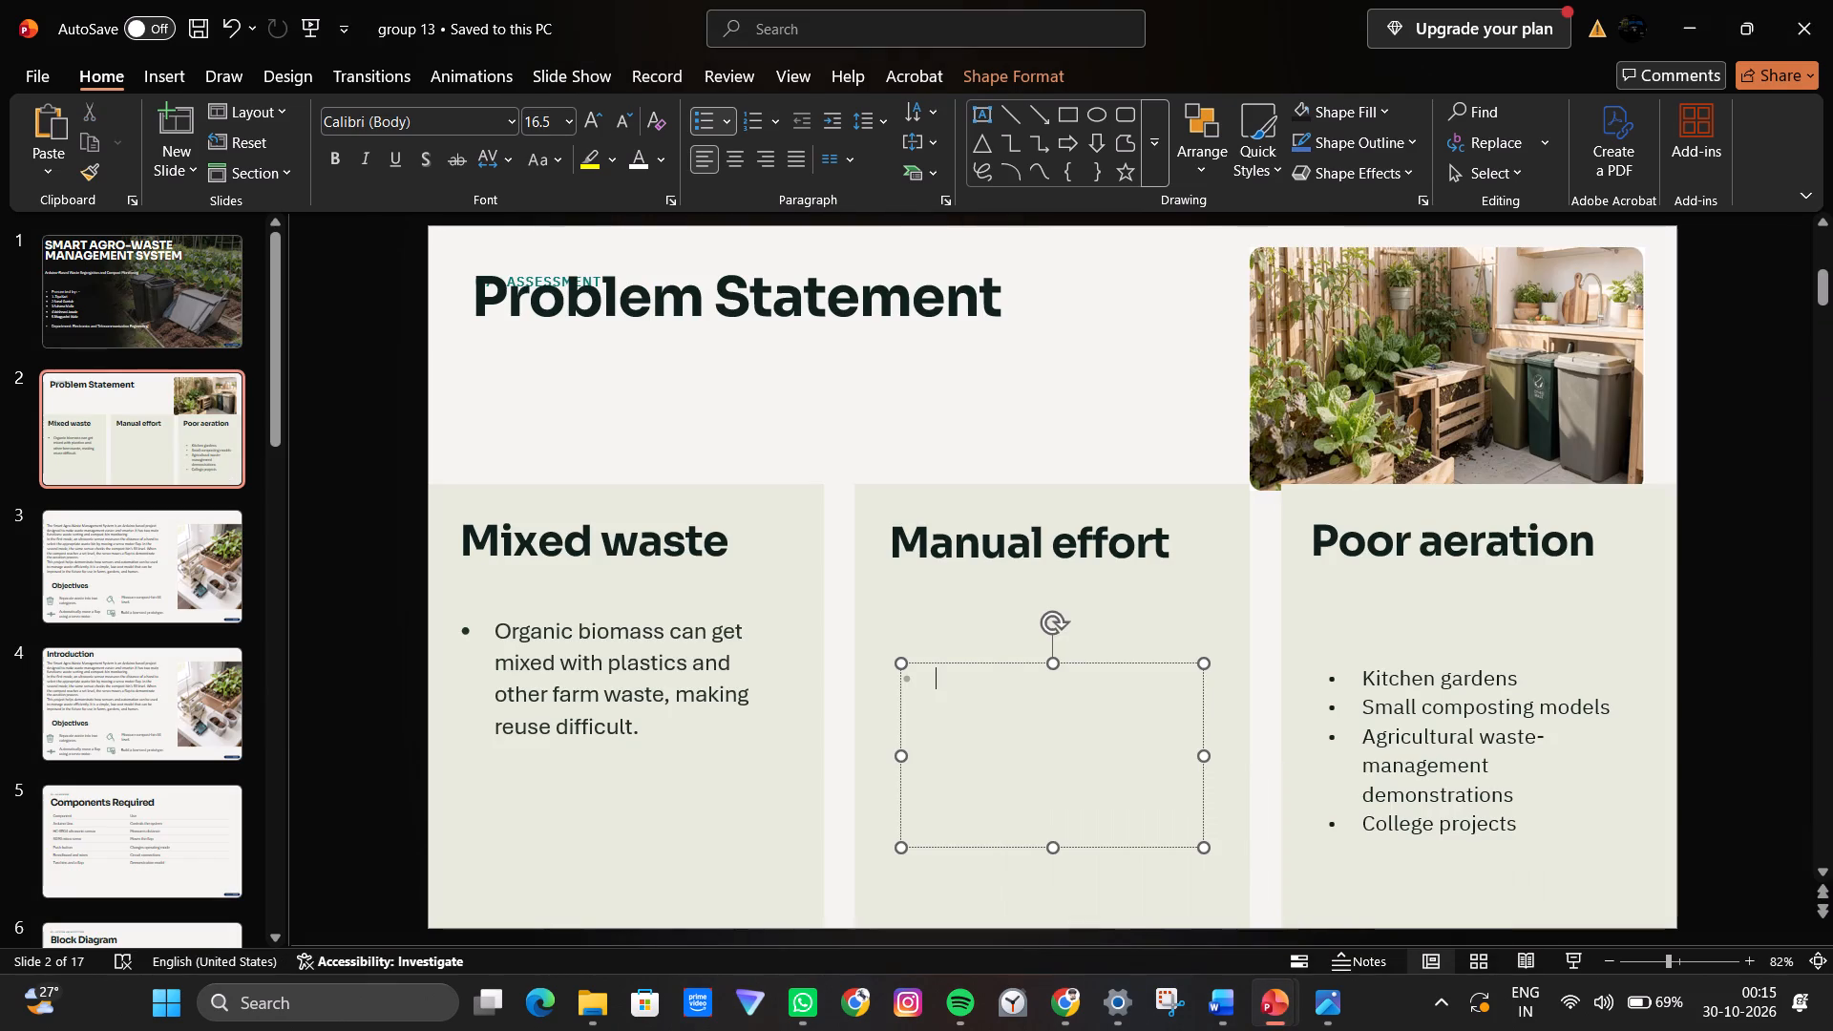
click(928, 684)
key(ctrl+v)
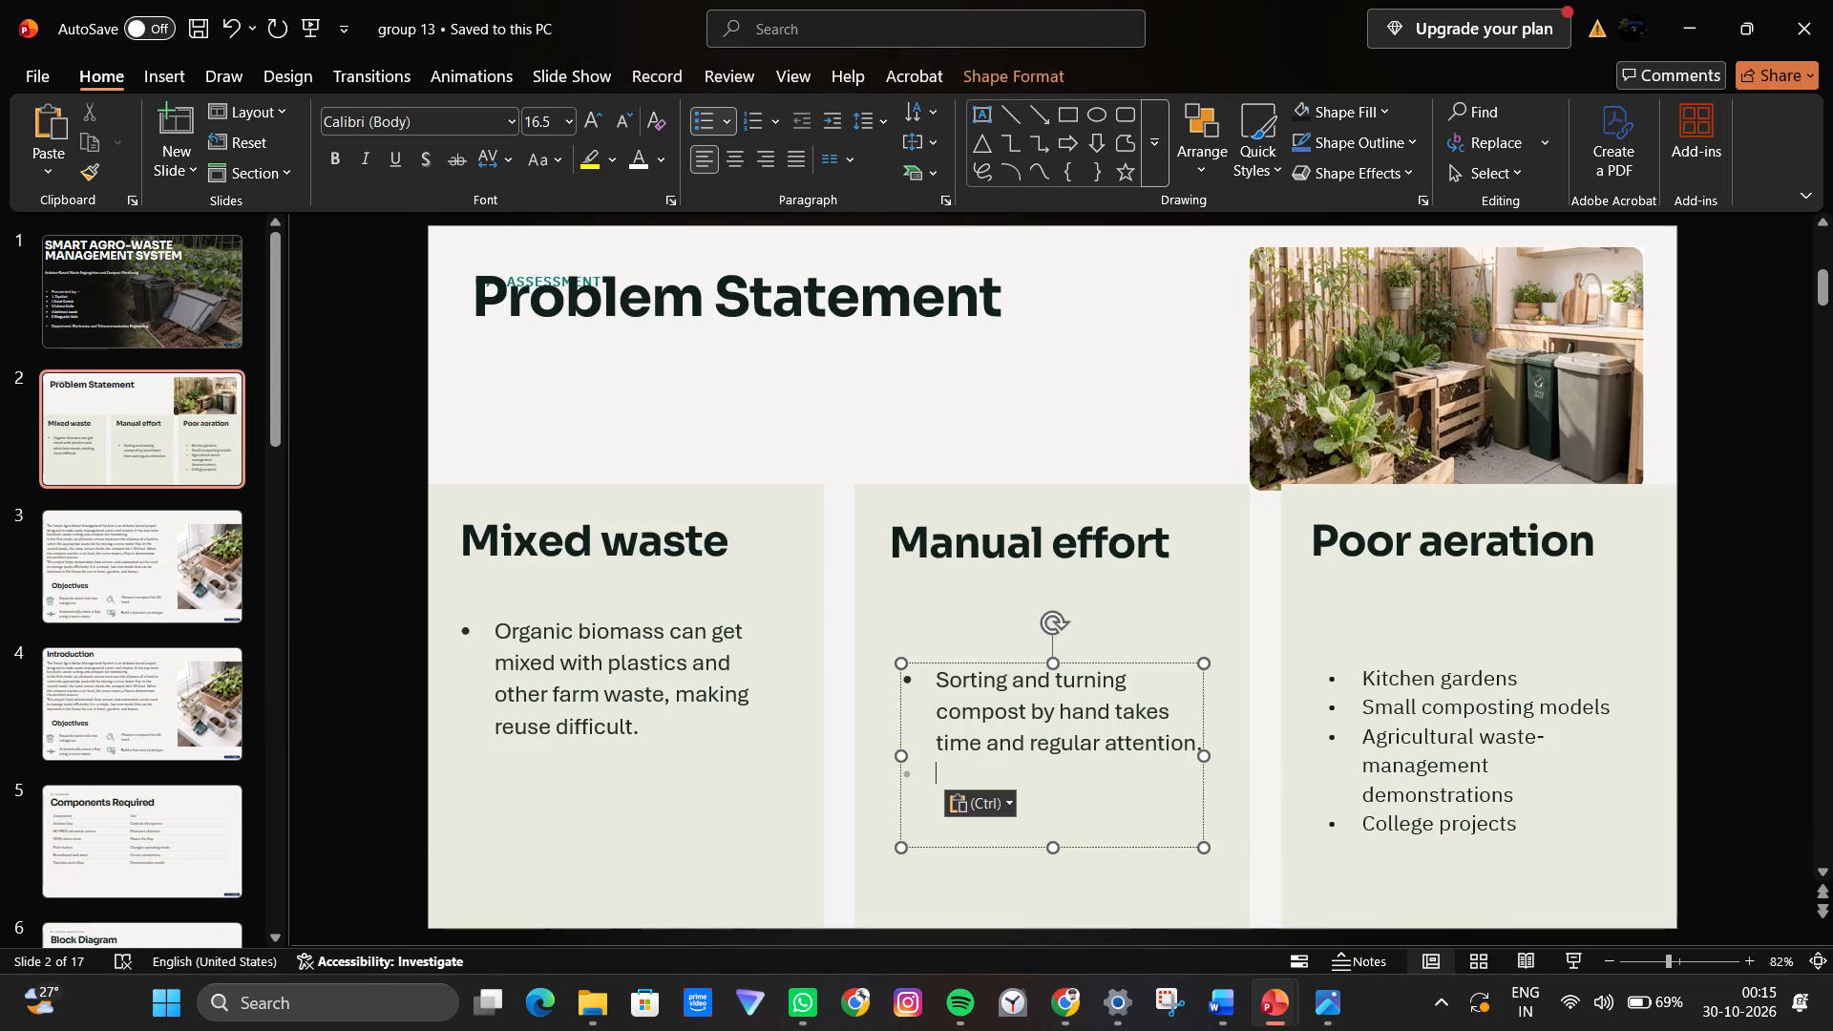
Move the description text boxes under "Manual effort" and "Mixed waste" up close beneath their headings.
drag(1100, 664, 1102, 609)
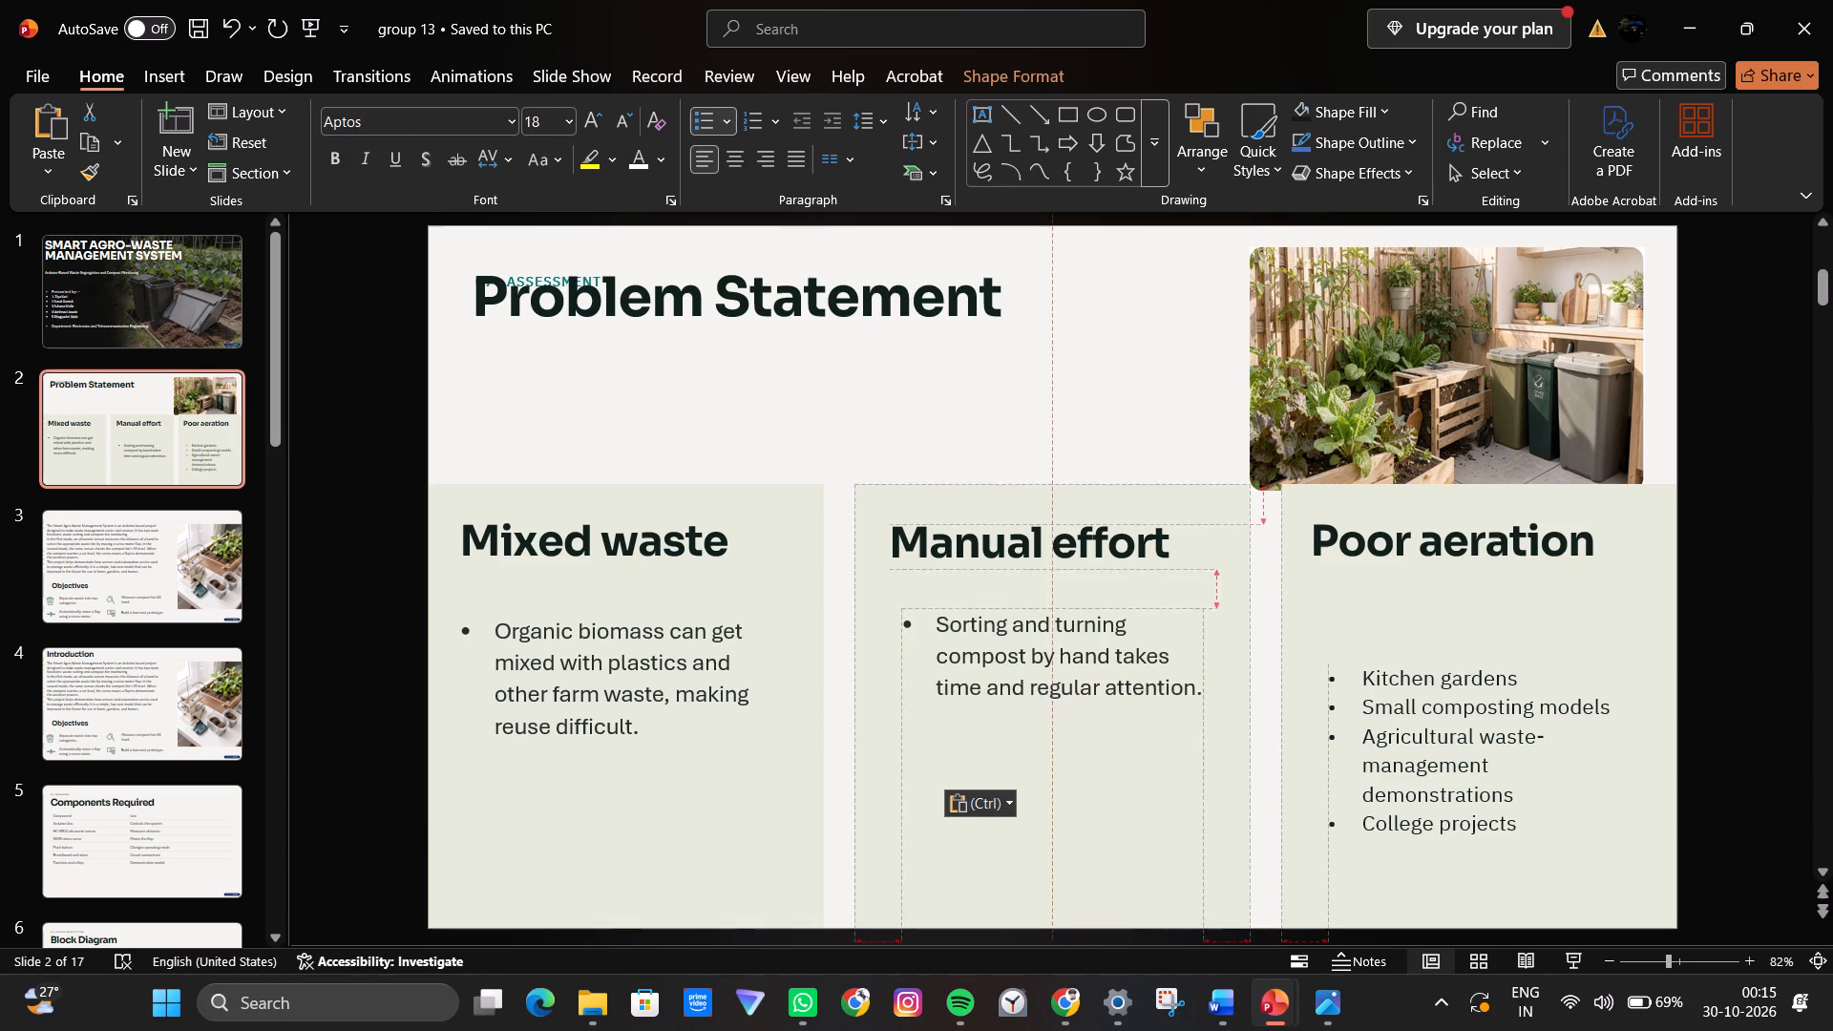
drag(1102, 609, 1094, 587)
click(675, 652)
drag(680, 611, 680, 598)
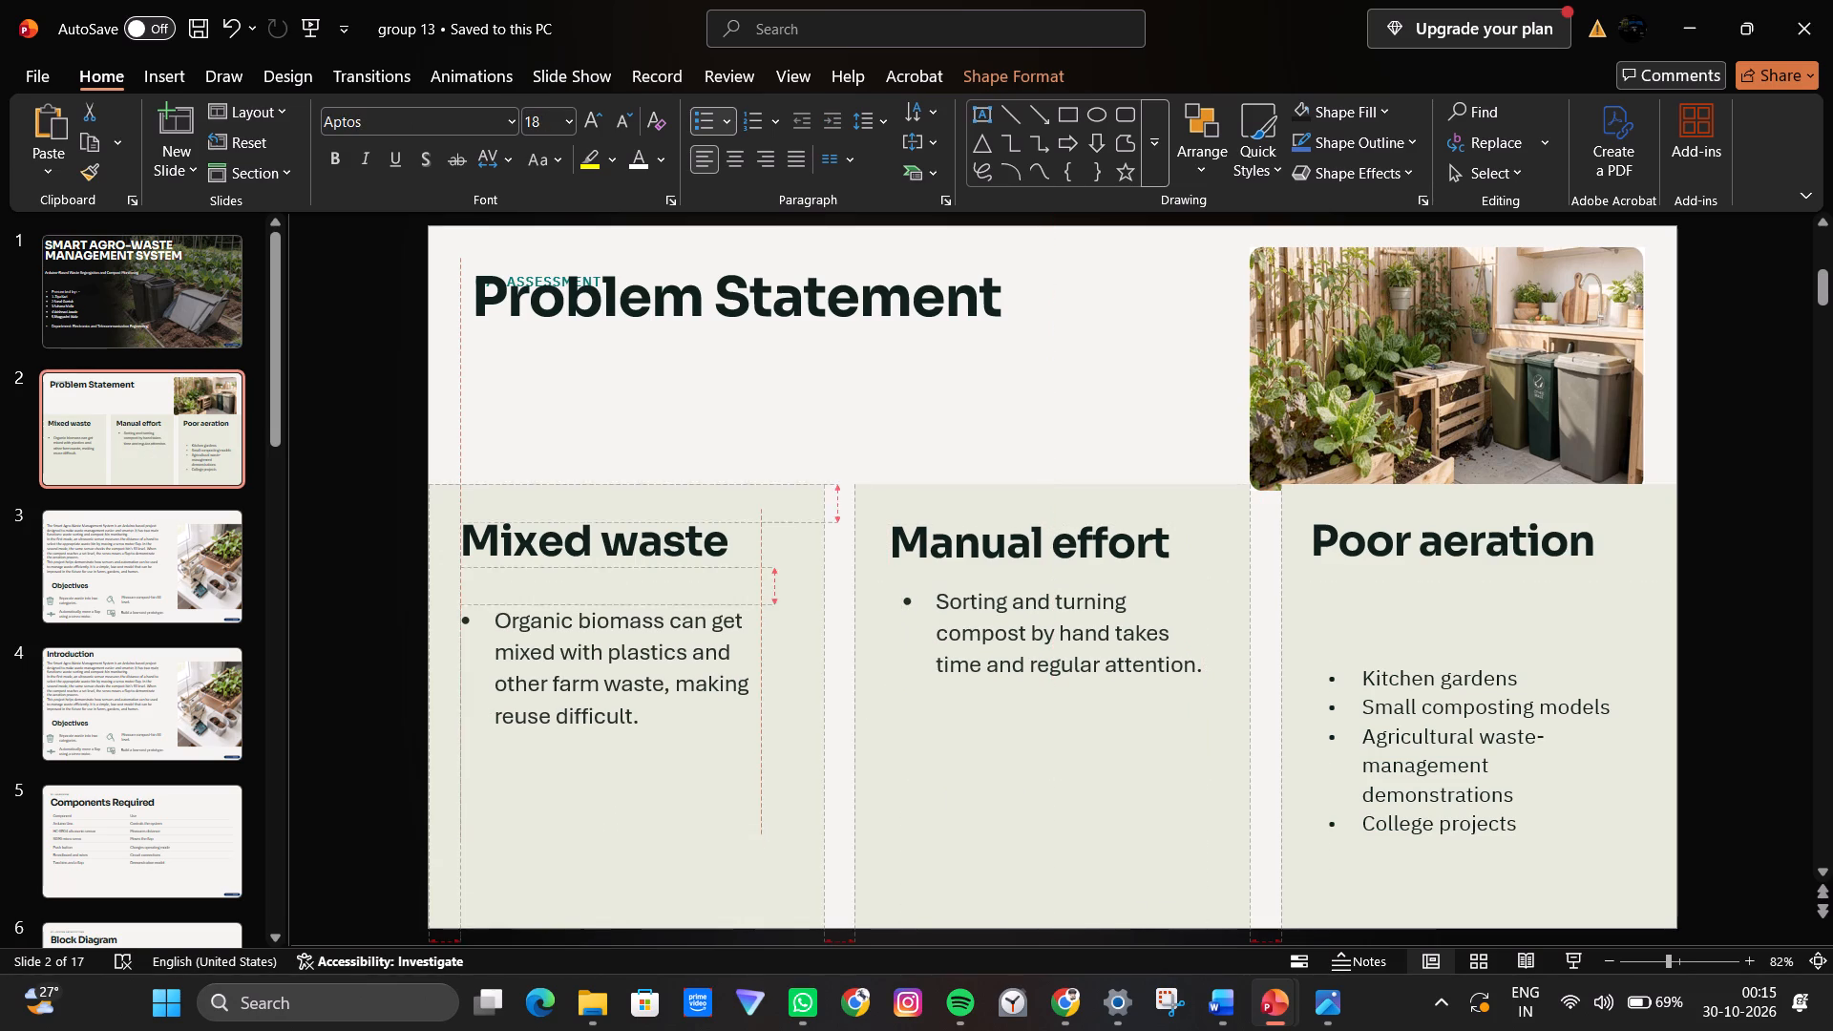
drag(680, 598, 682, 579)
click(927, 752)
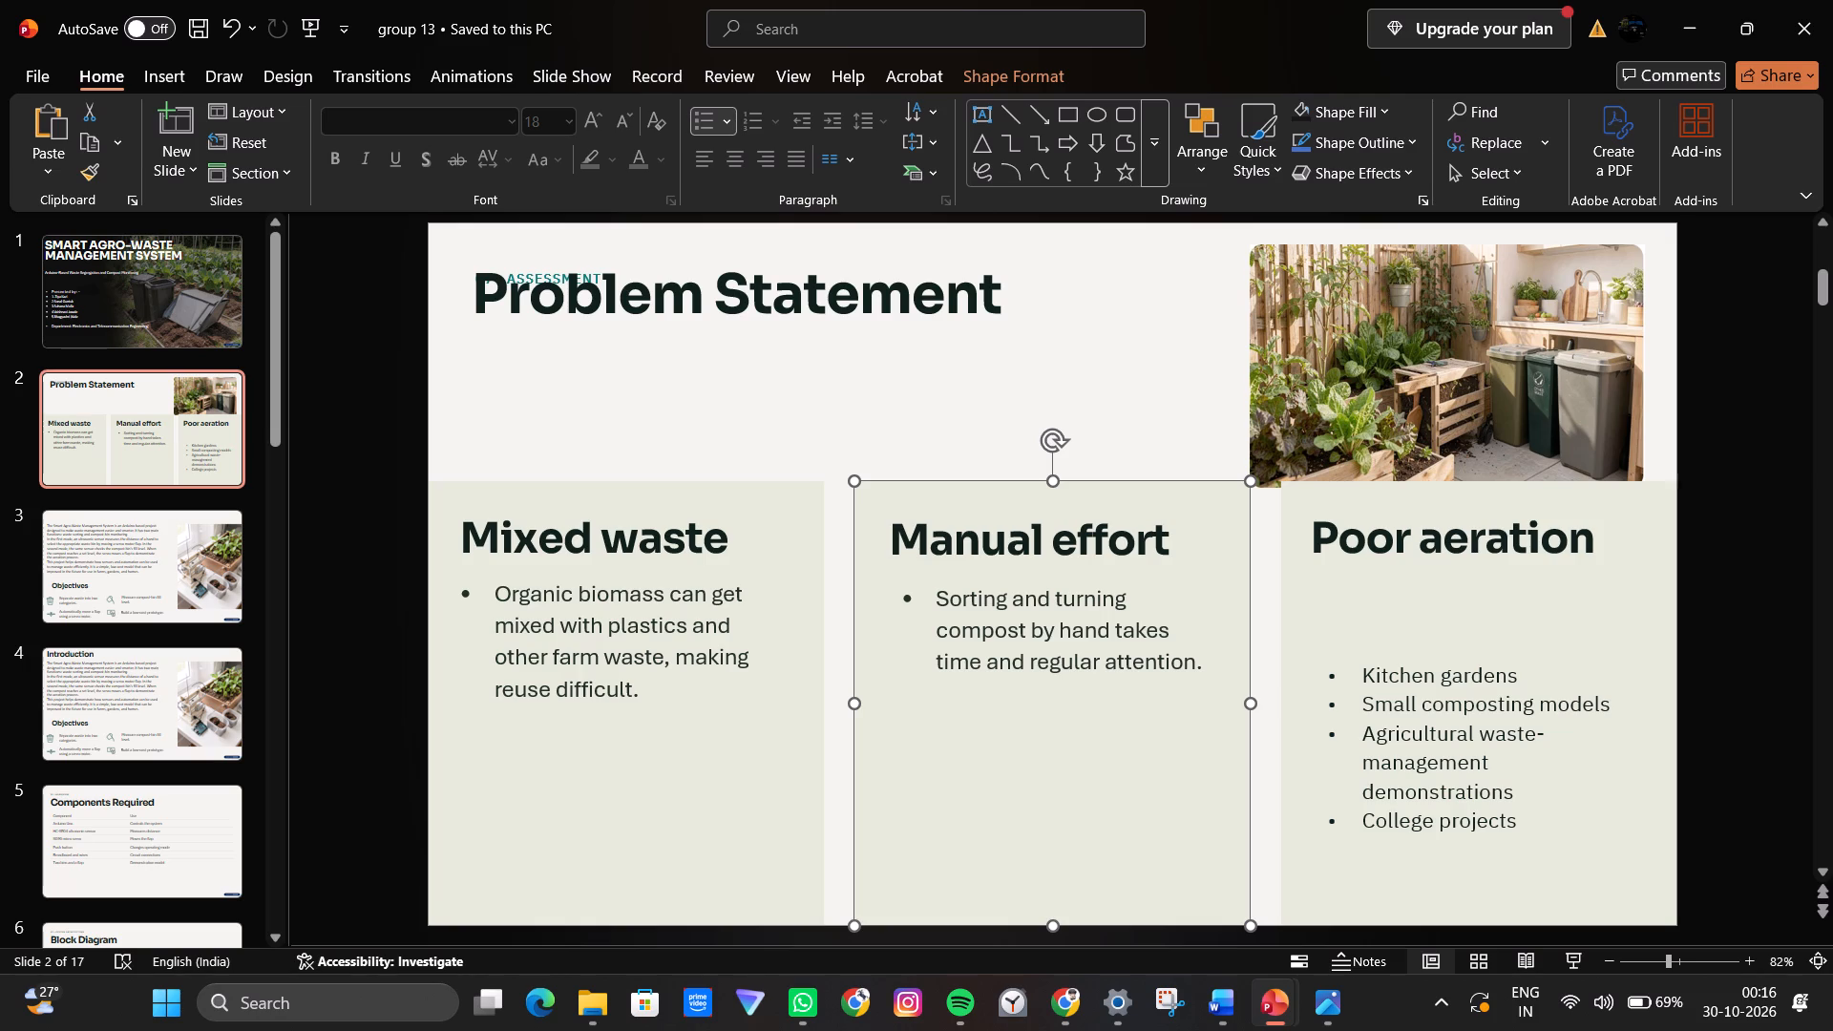
Delete all the bullet text under the "Poor aeration" heading.
click(1396, 697)
drag(1414, 677, 1510, 791)
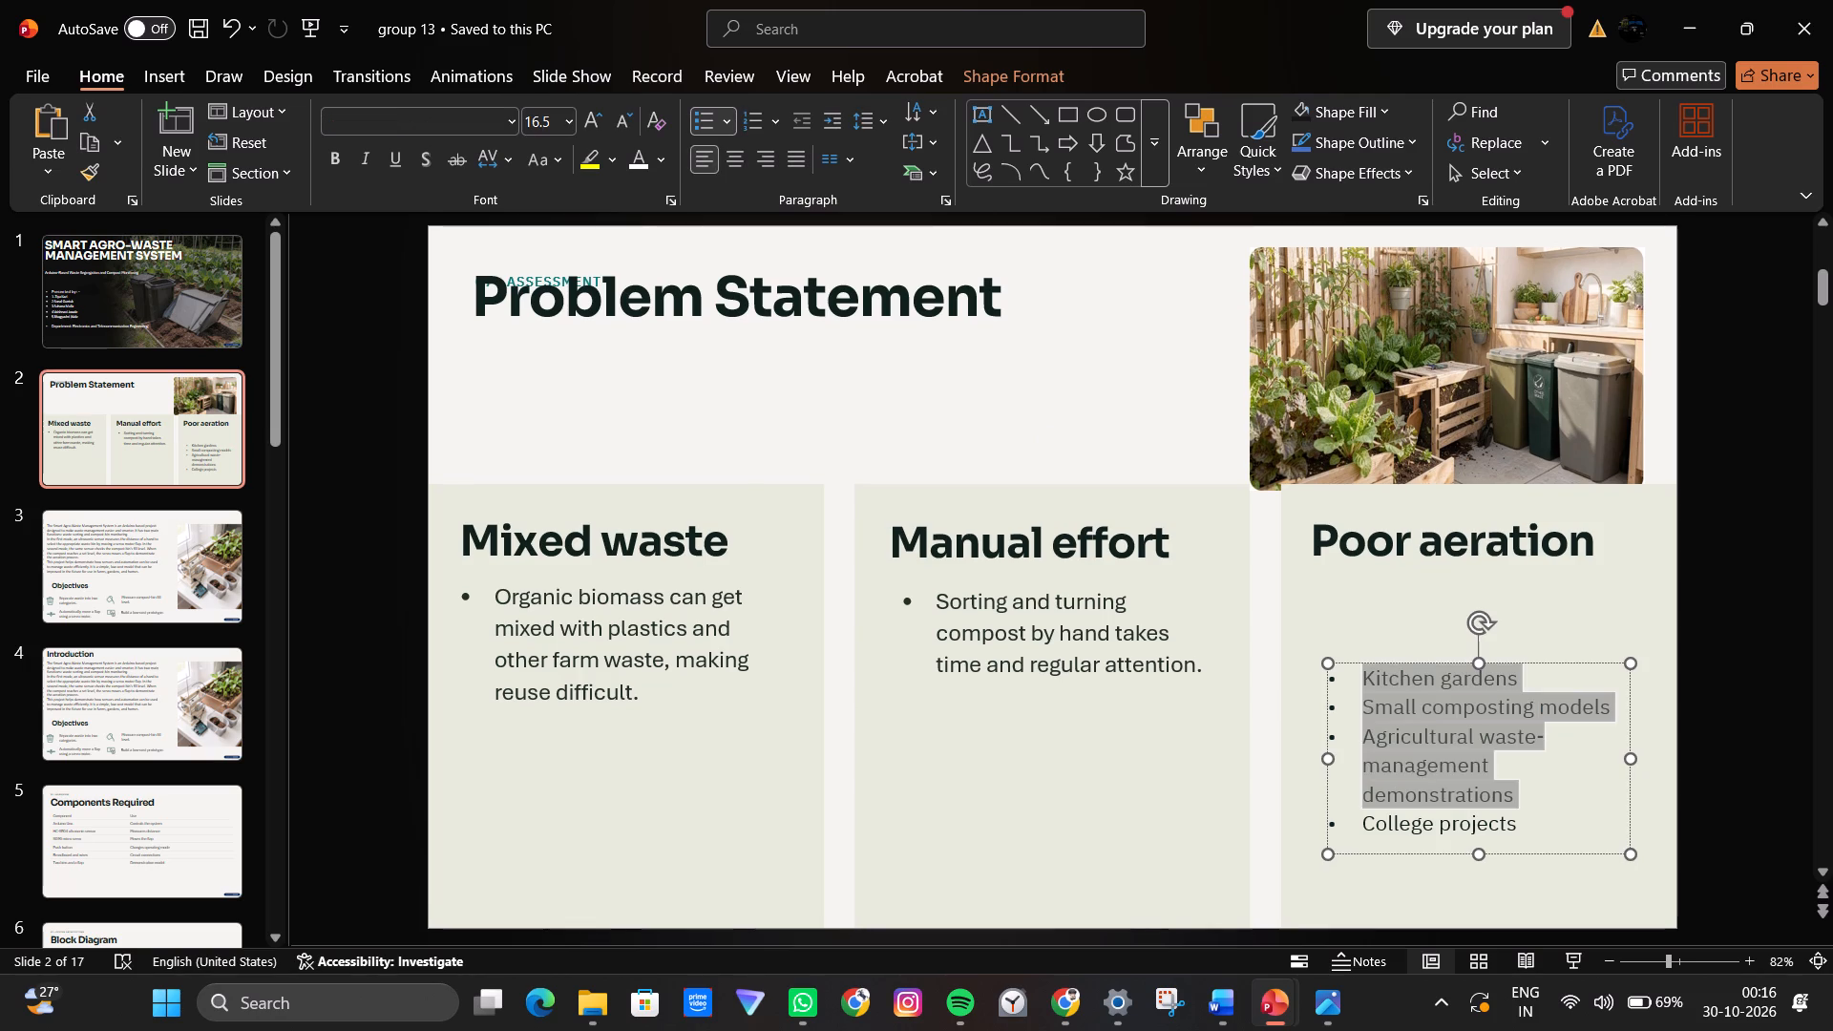
drag(1510, 791, 1532, 831)
key(BackSpace)
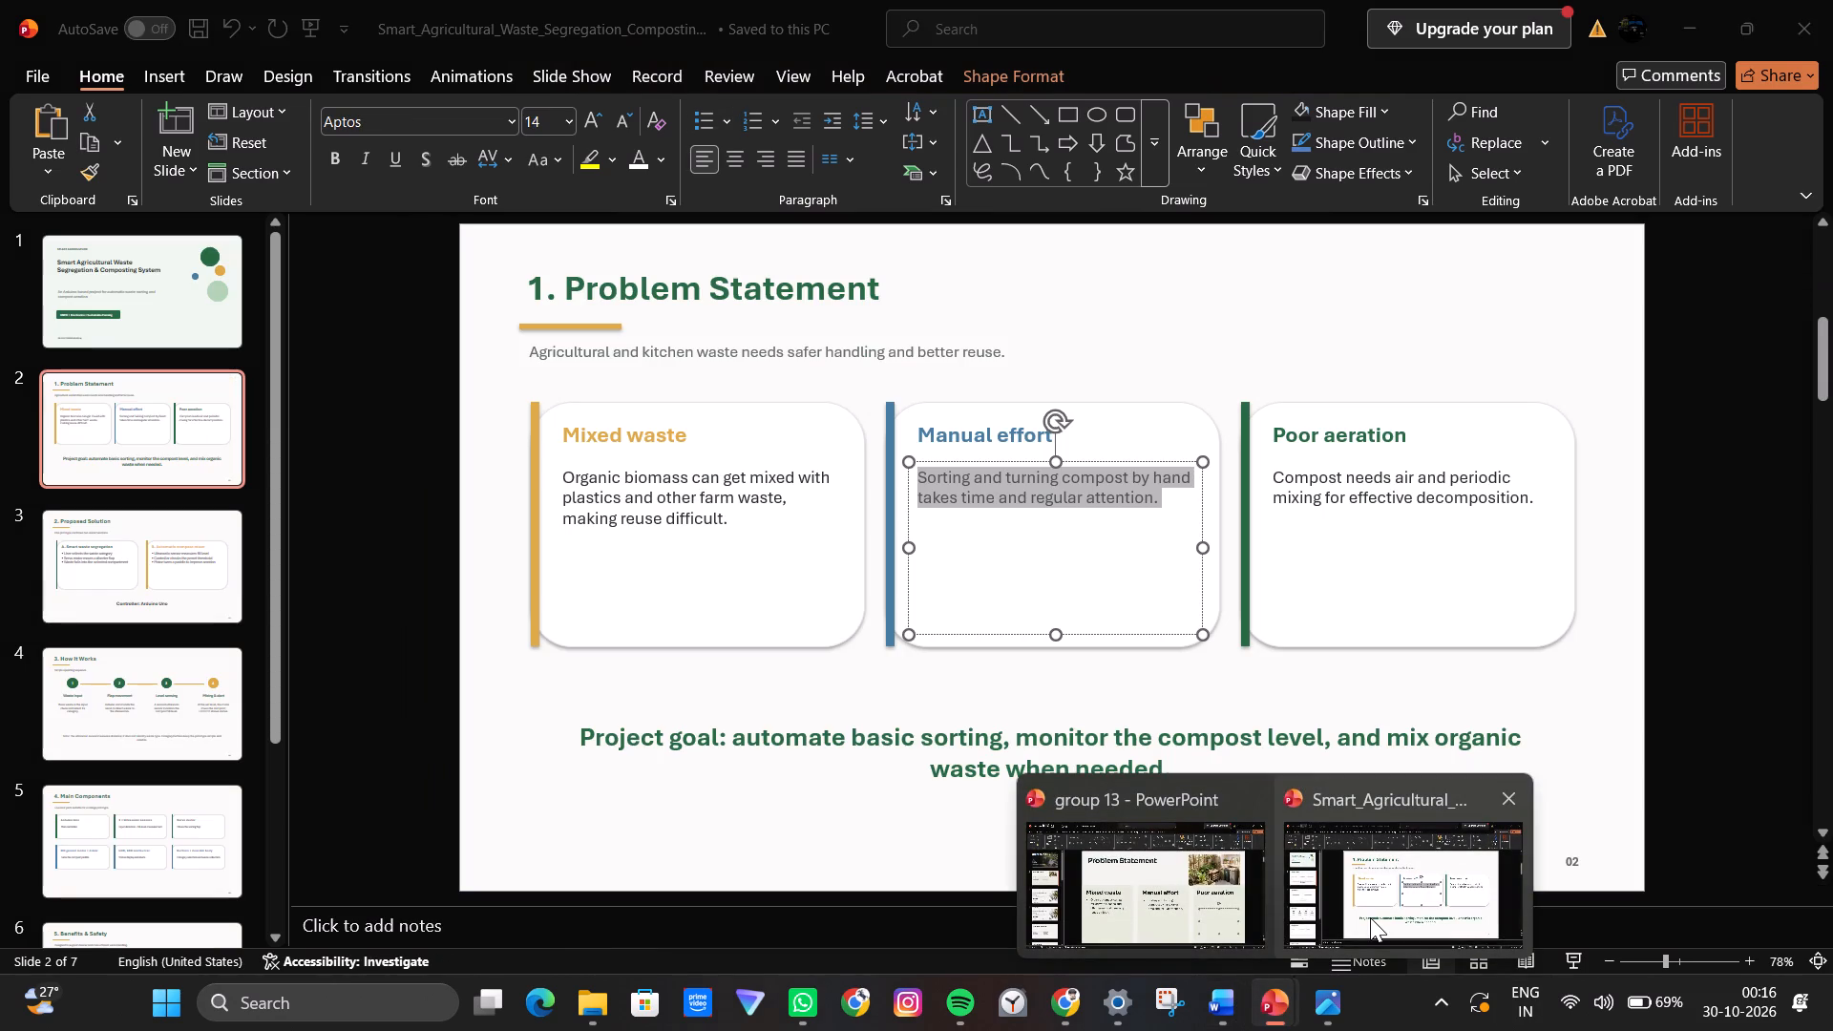
Copy the "Poor aeration" description from the Smart Agricultural Waste presentation into the emptied text box under "Poor aeration" in group 13.
click(1370, 917)
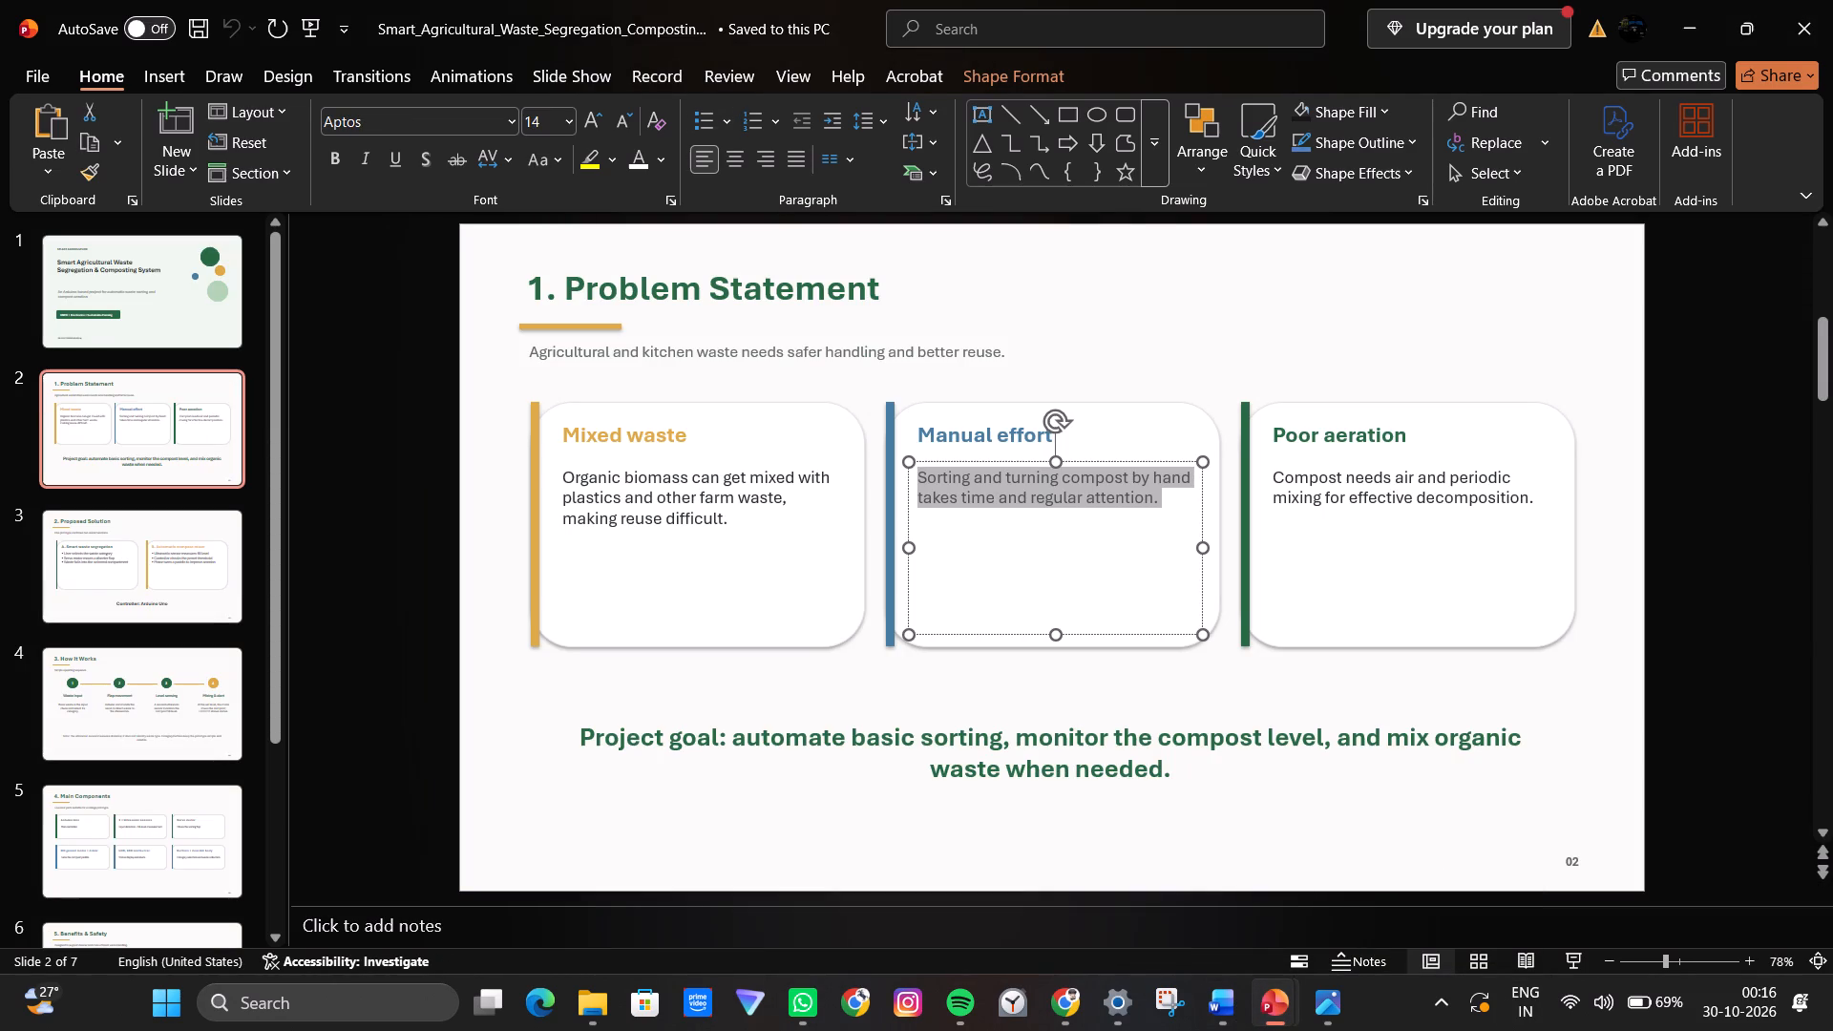
drag(1276, 474, 1533, 522)
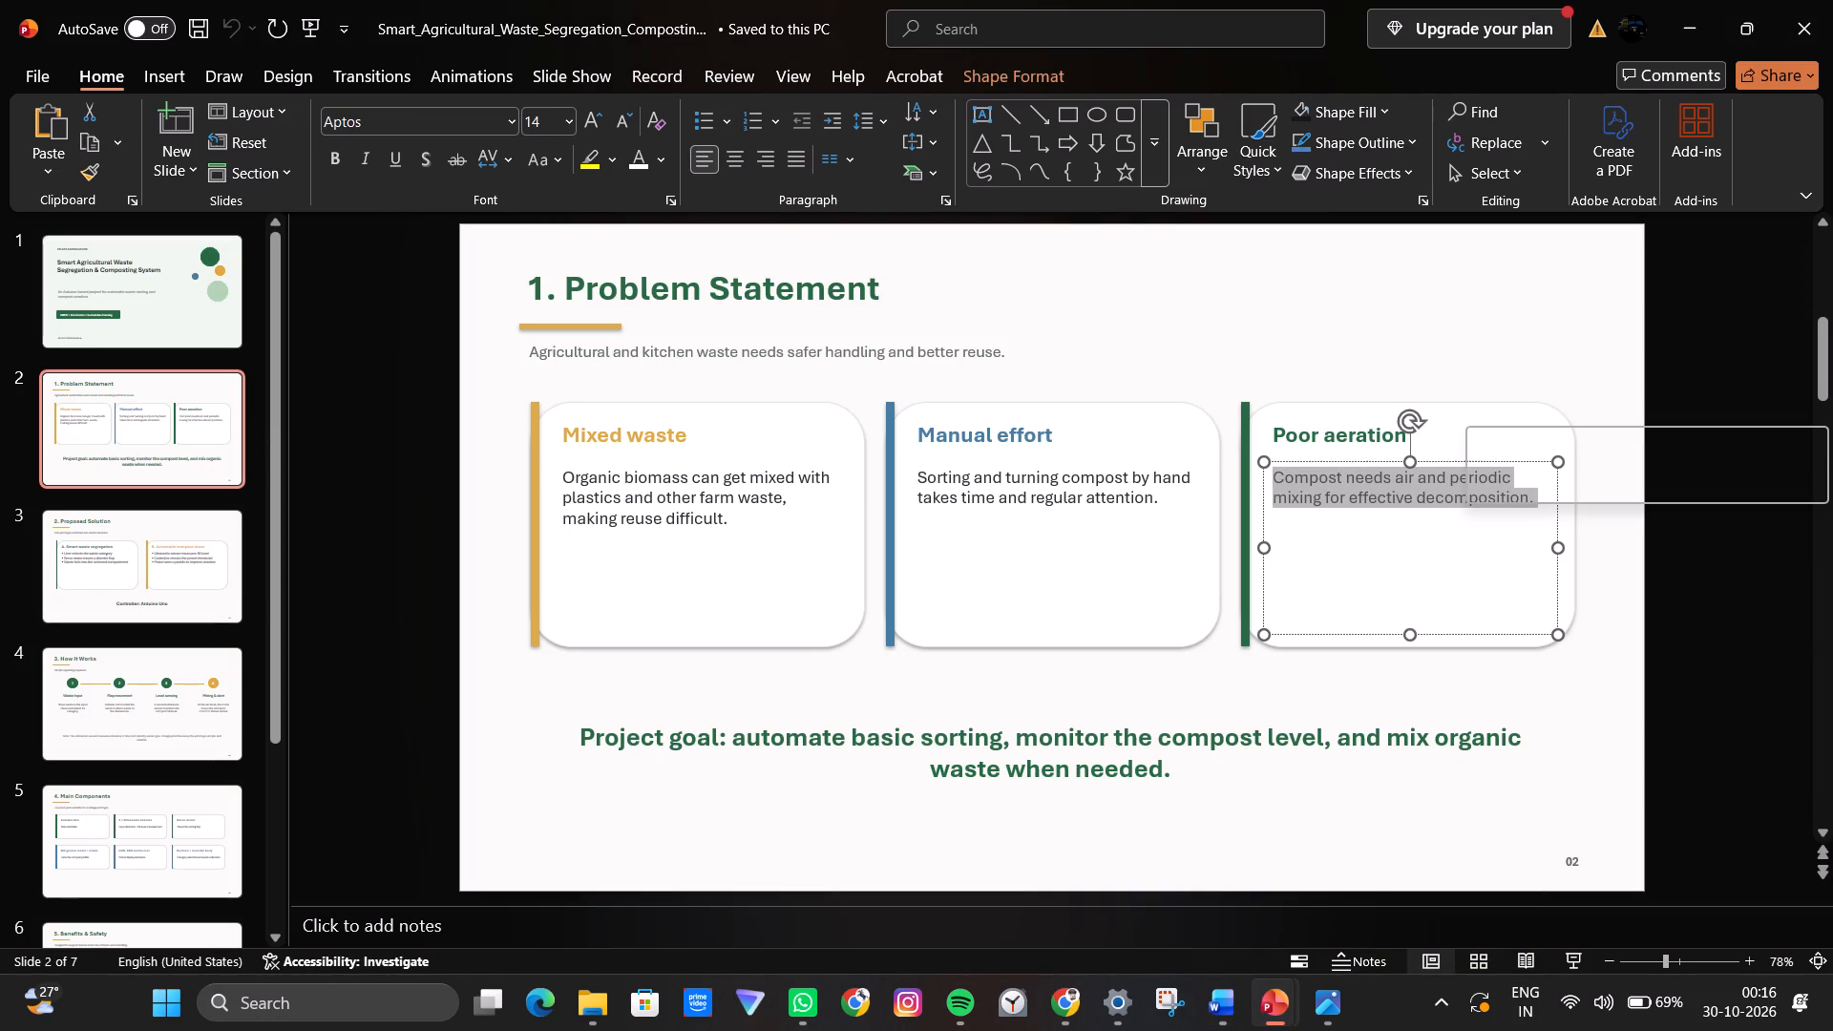
key(ctrl+c)
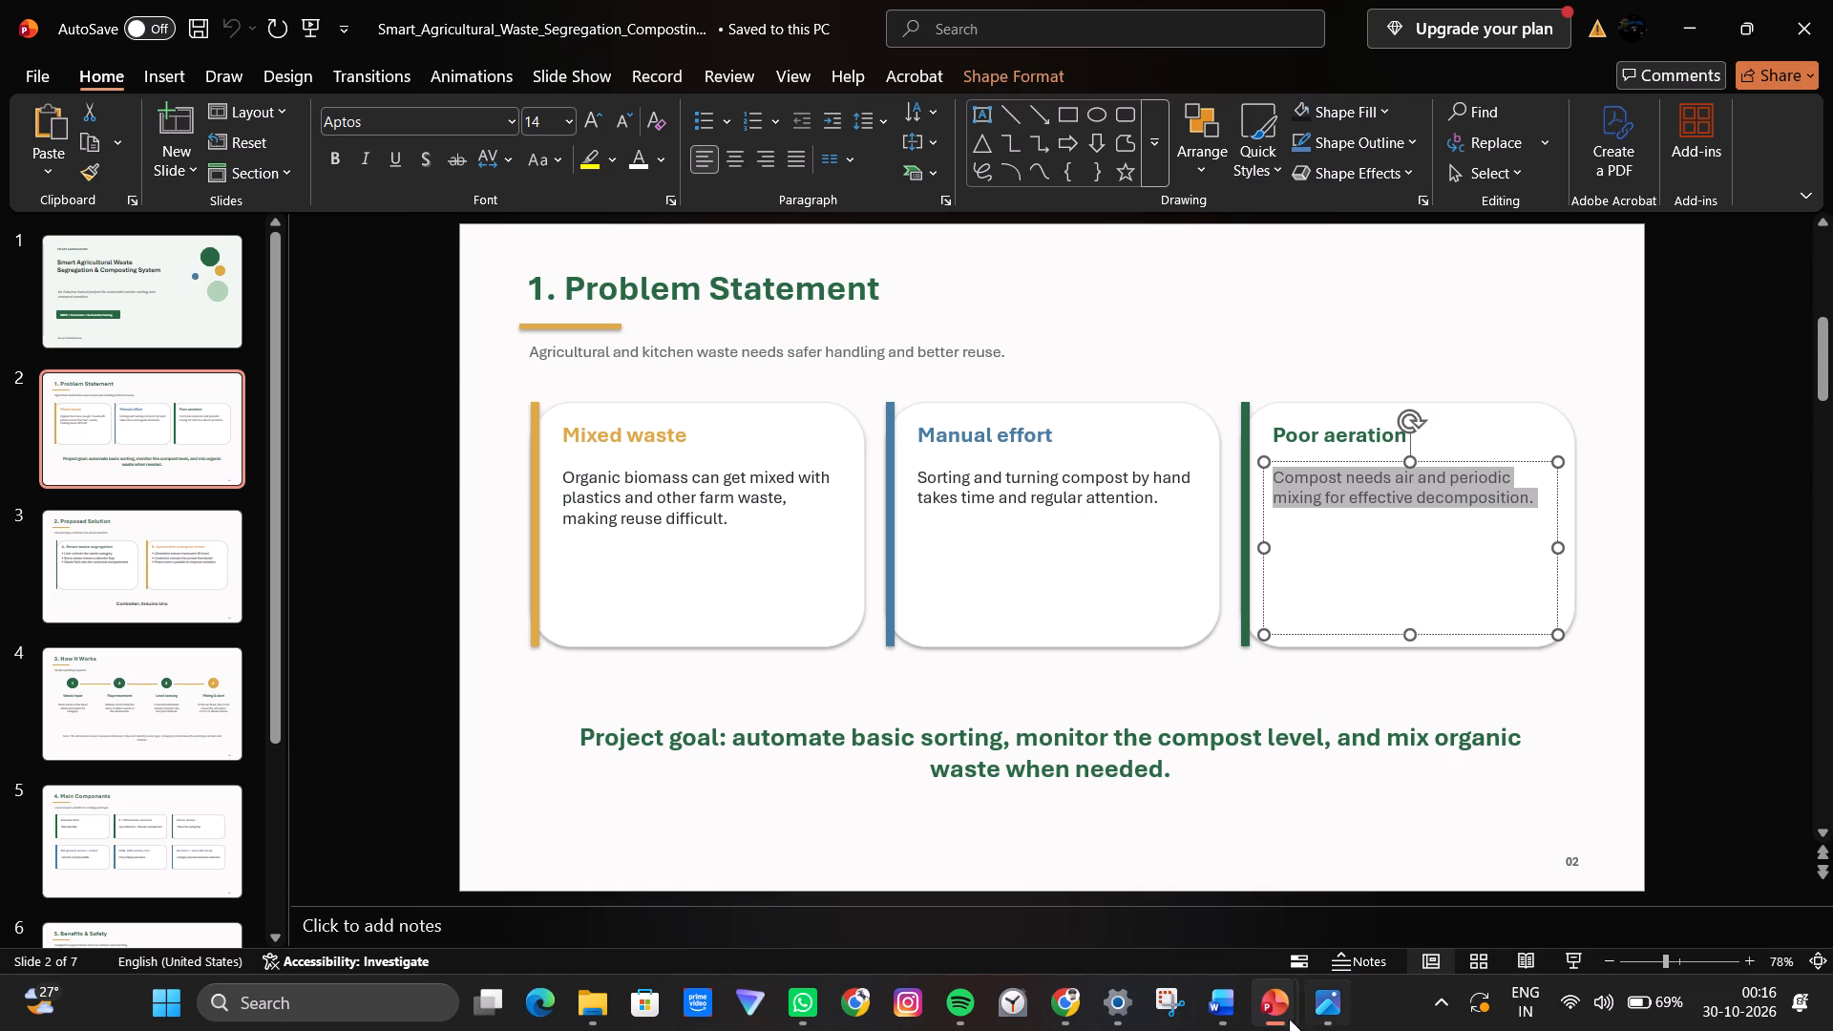
click(1224, 938)
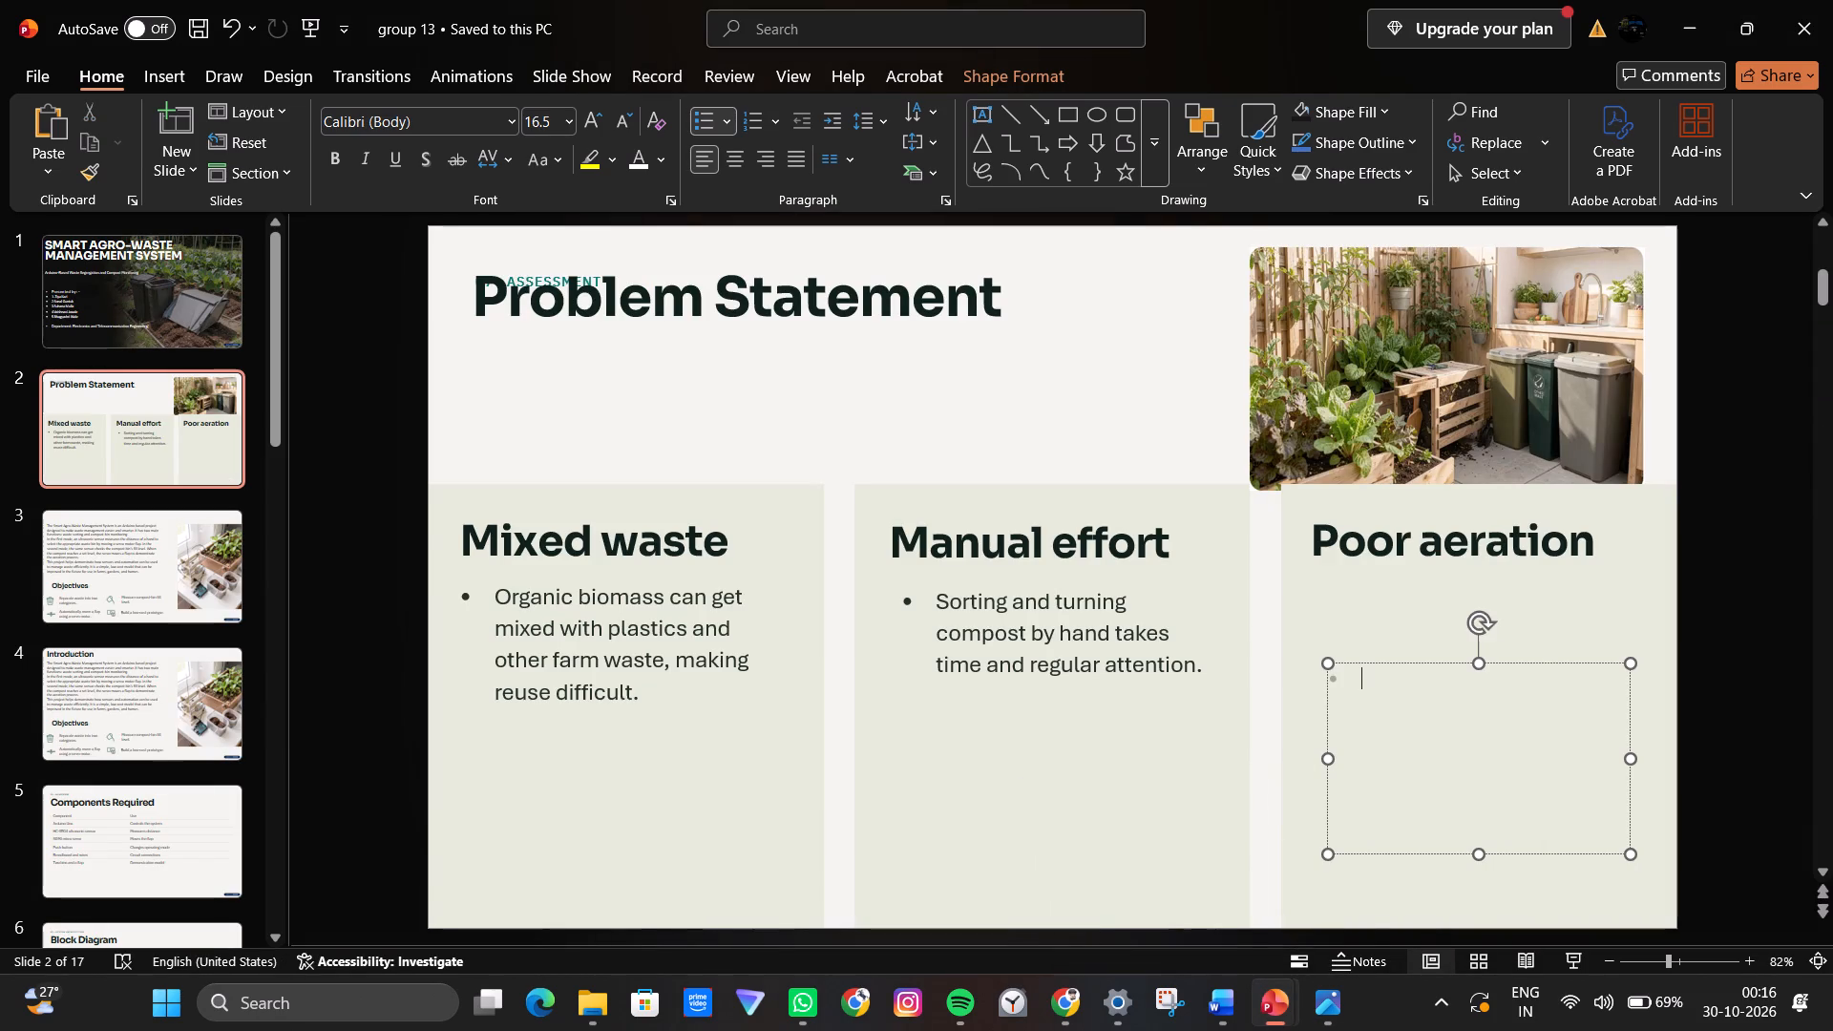
key(ctrl+v)
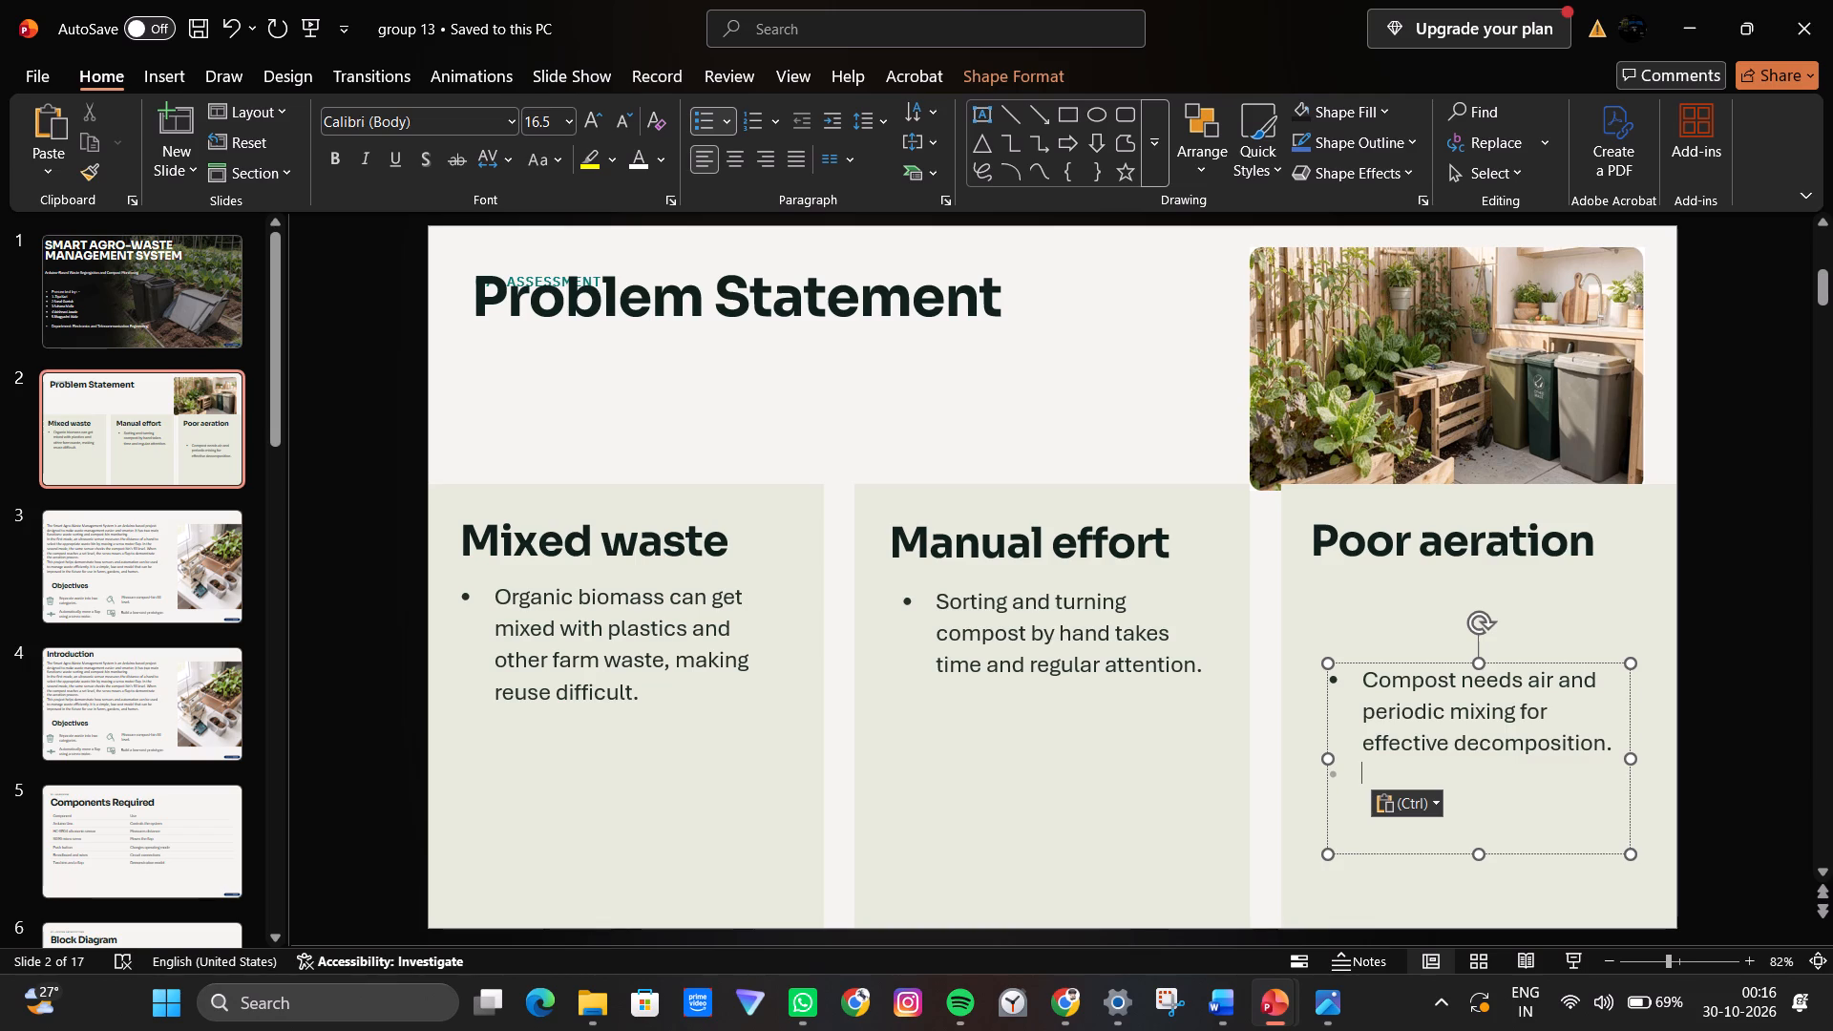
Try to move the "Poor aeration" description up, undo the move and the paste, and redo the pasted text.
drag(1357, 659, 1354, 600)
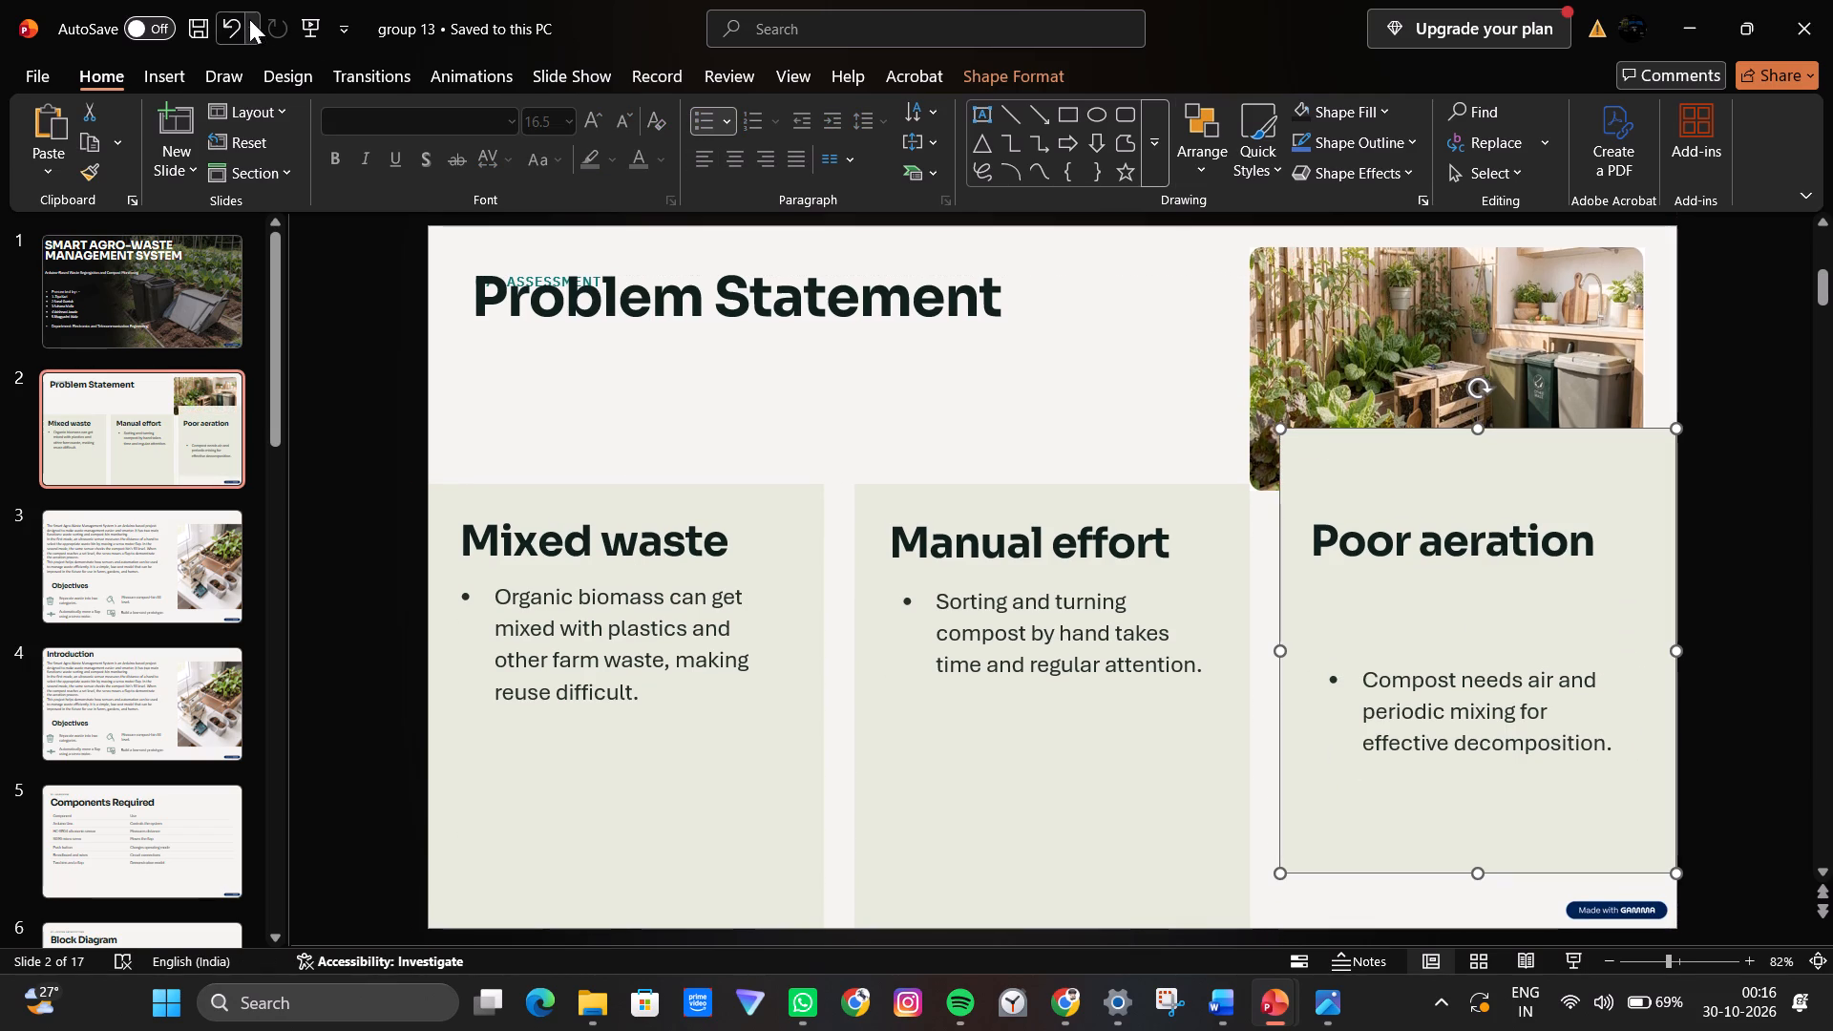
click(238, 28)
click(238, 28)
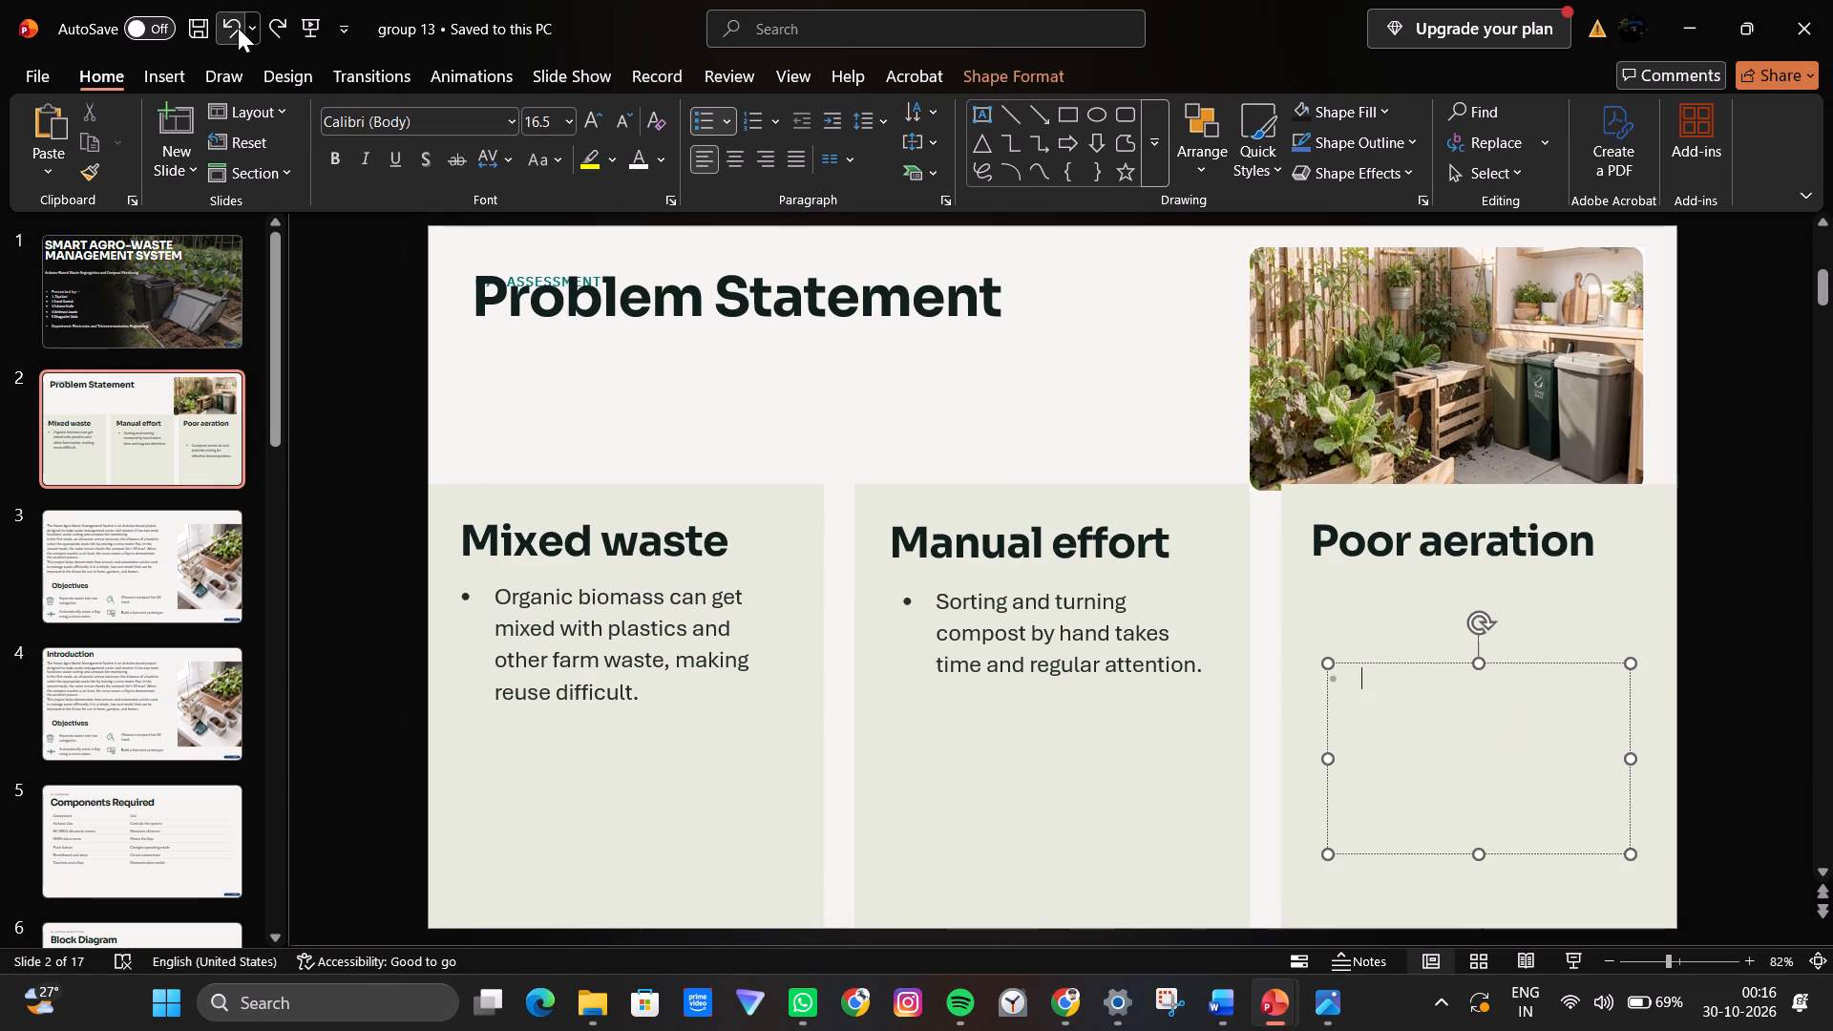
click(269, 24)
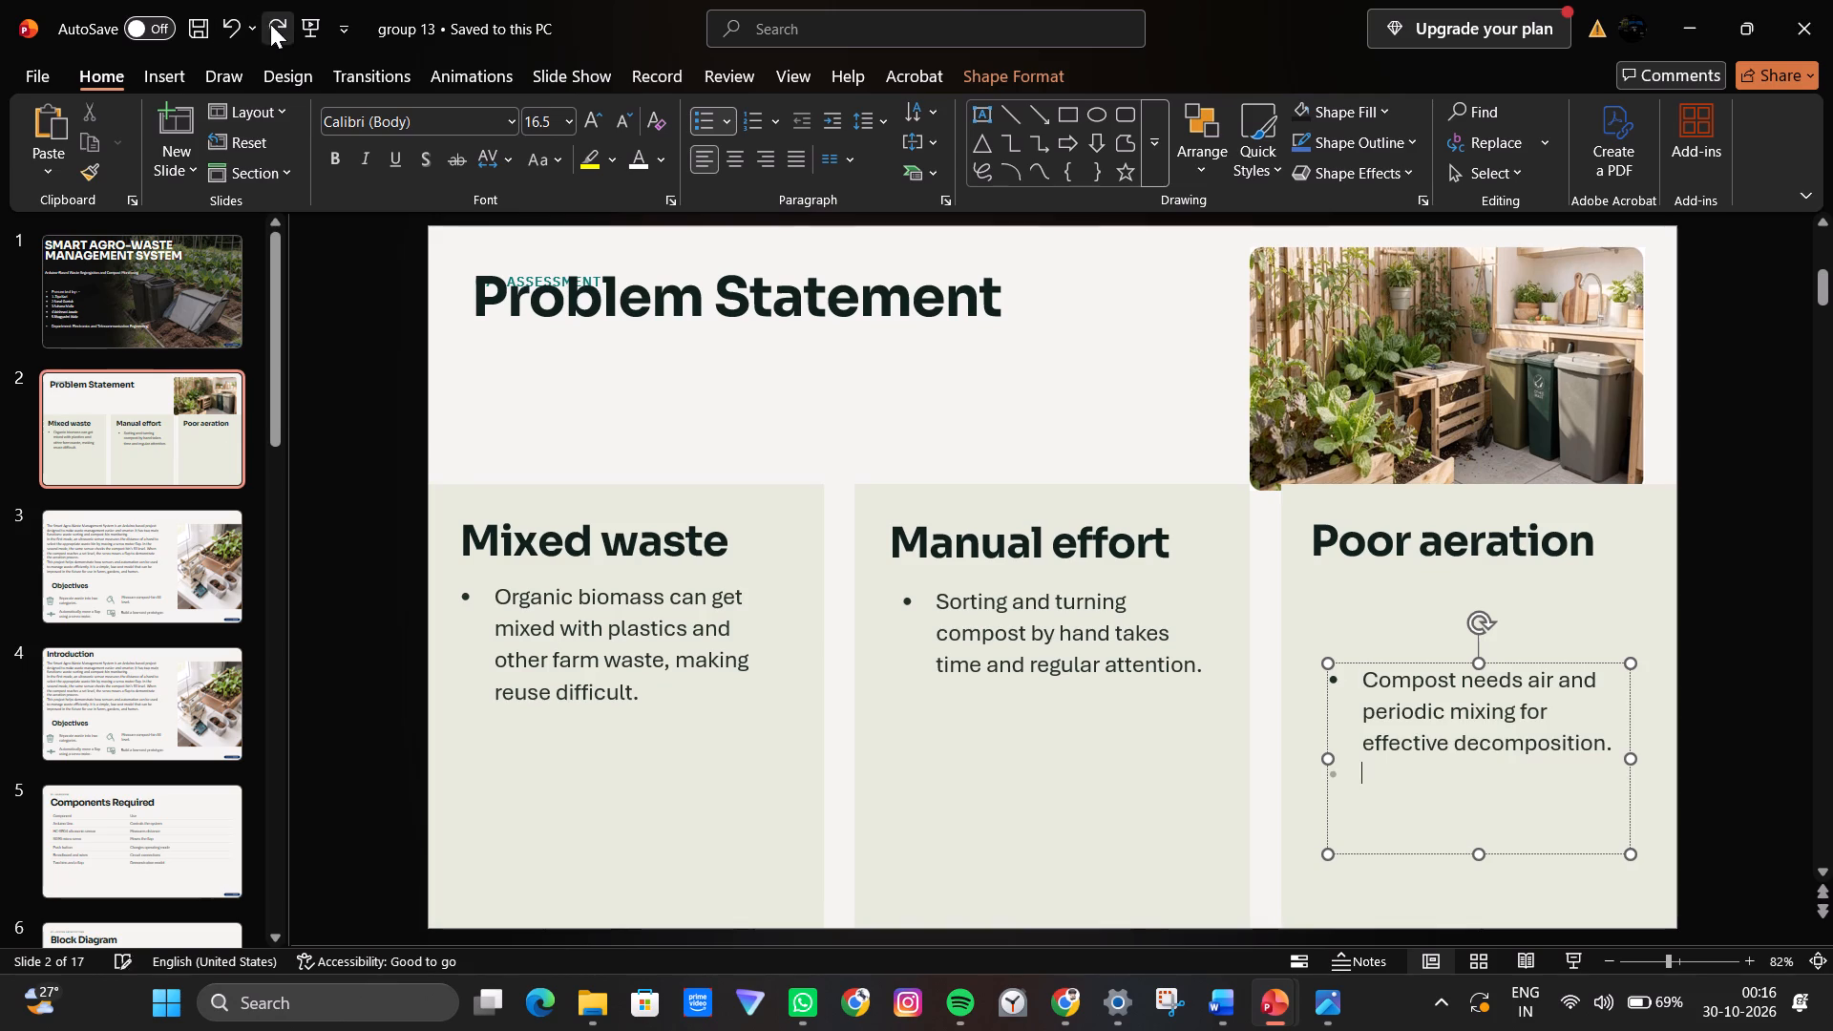
Move the "Poor aeration" description up beneath its heading and lower the "Manual effort" and "Mixed waste" descriptions to about the same height.
drag(1354, 663, 1355, 630)
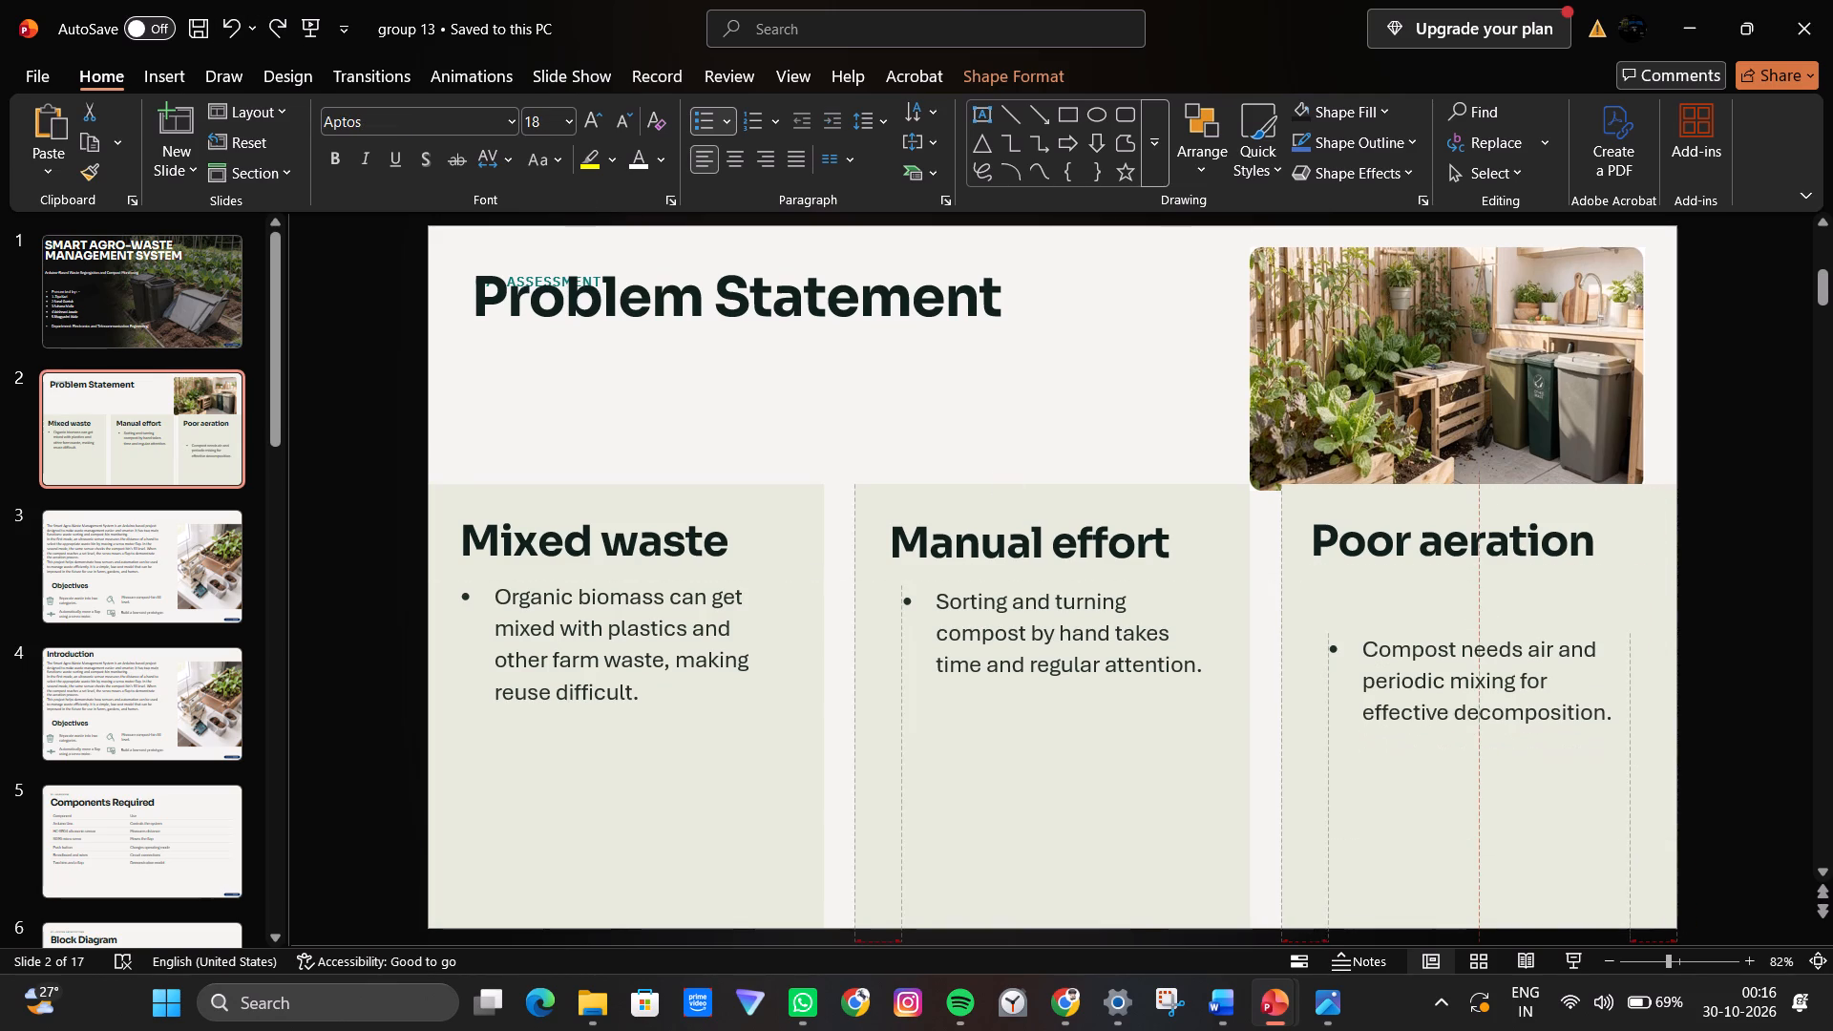
drag(1355, 630, 1344, 610)
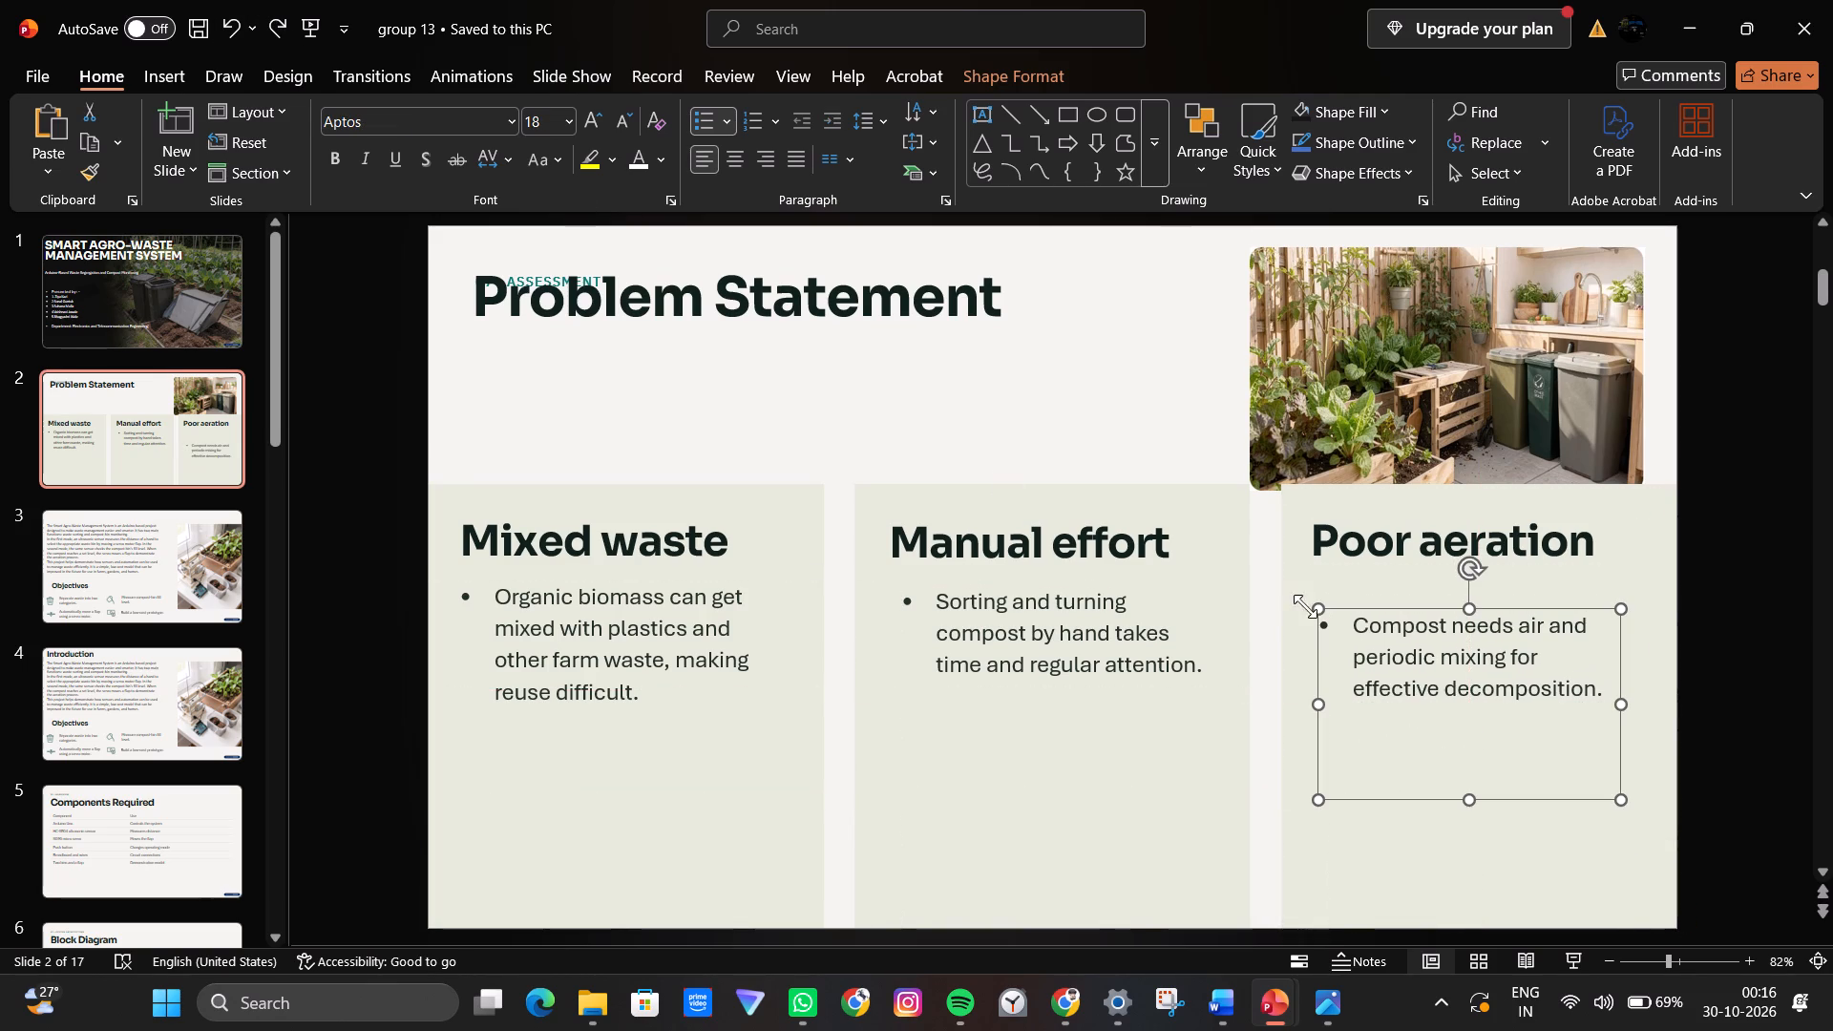
click(1052, 614)
drag(1030, 584, 1022, 594)
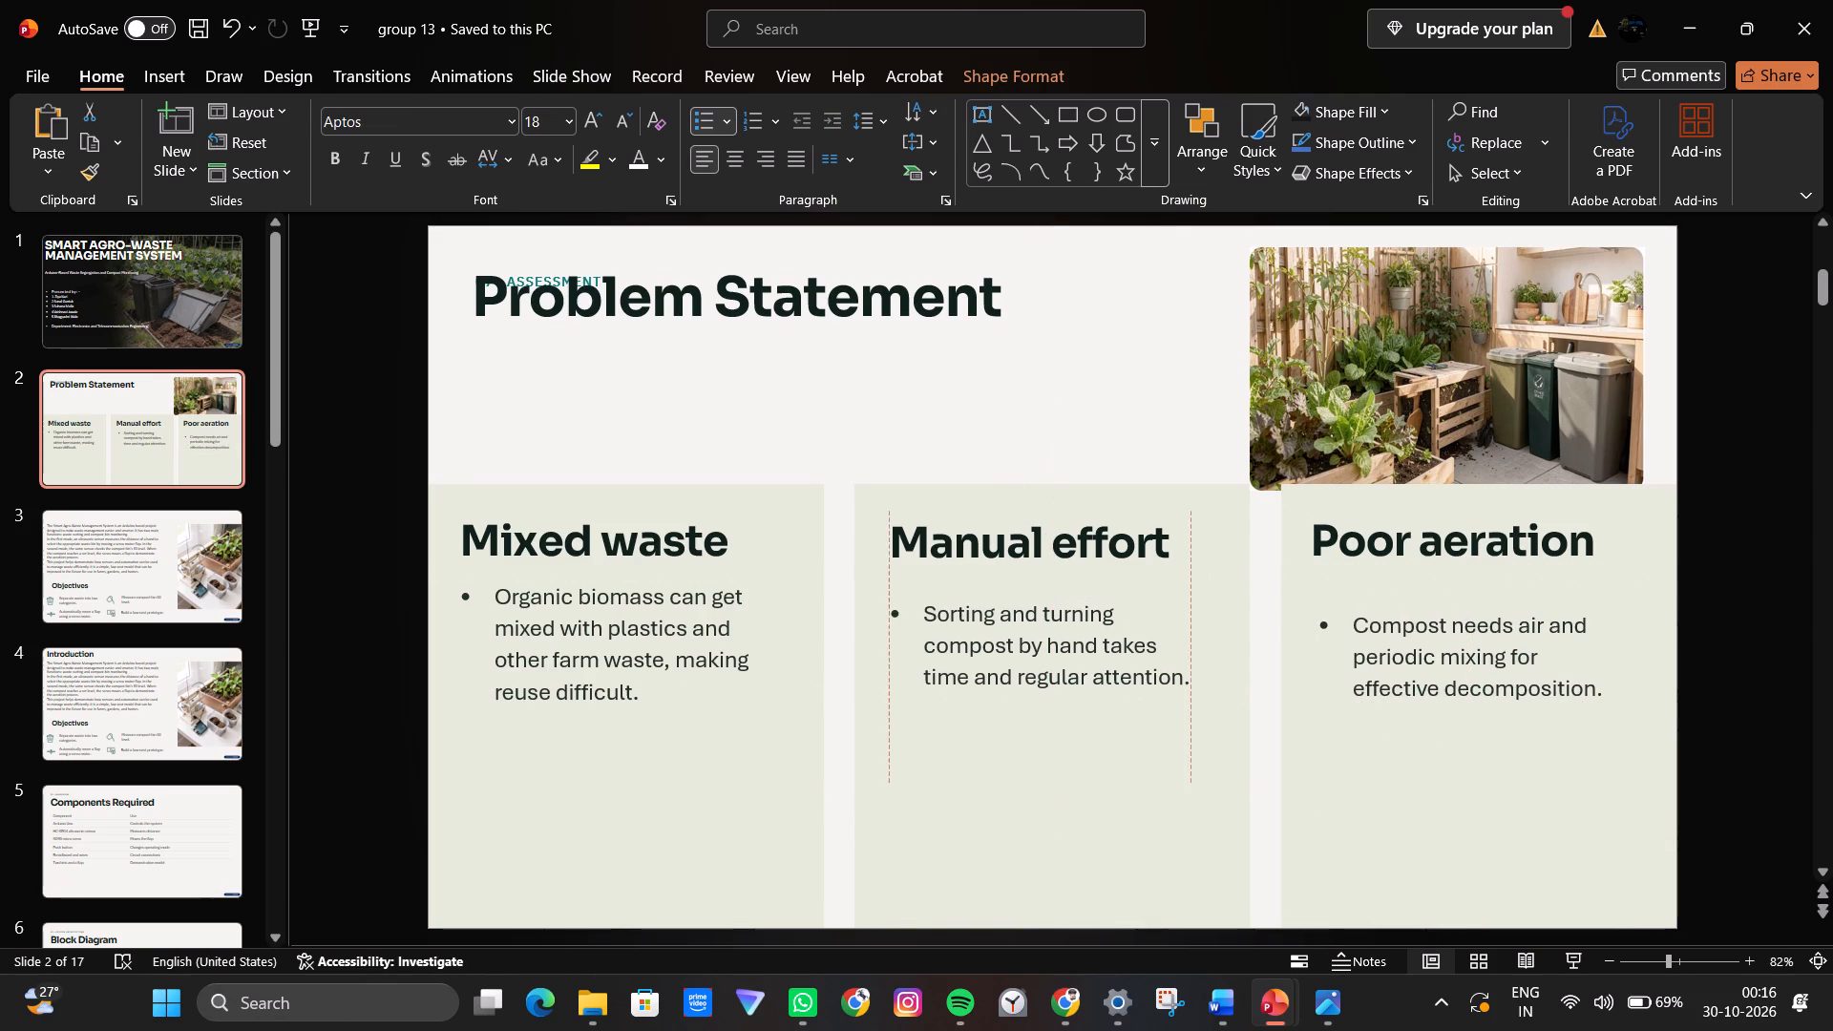
drag(1022, 594, 1022, 616)
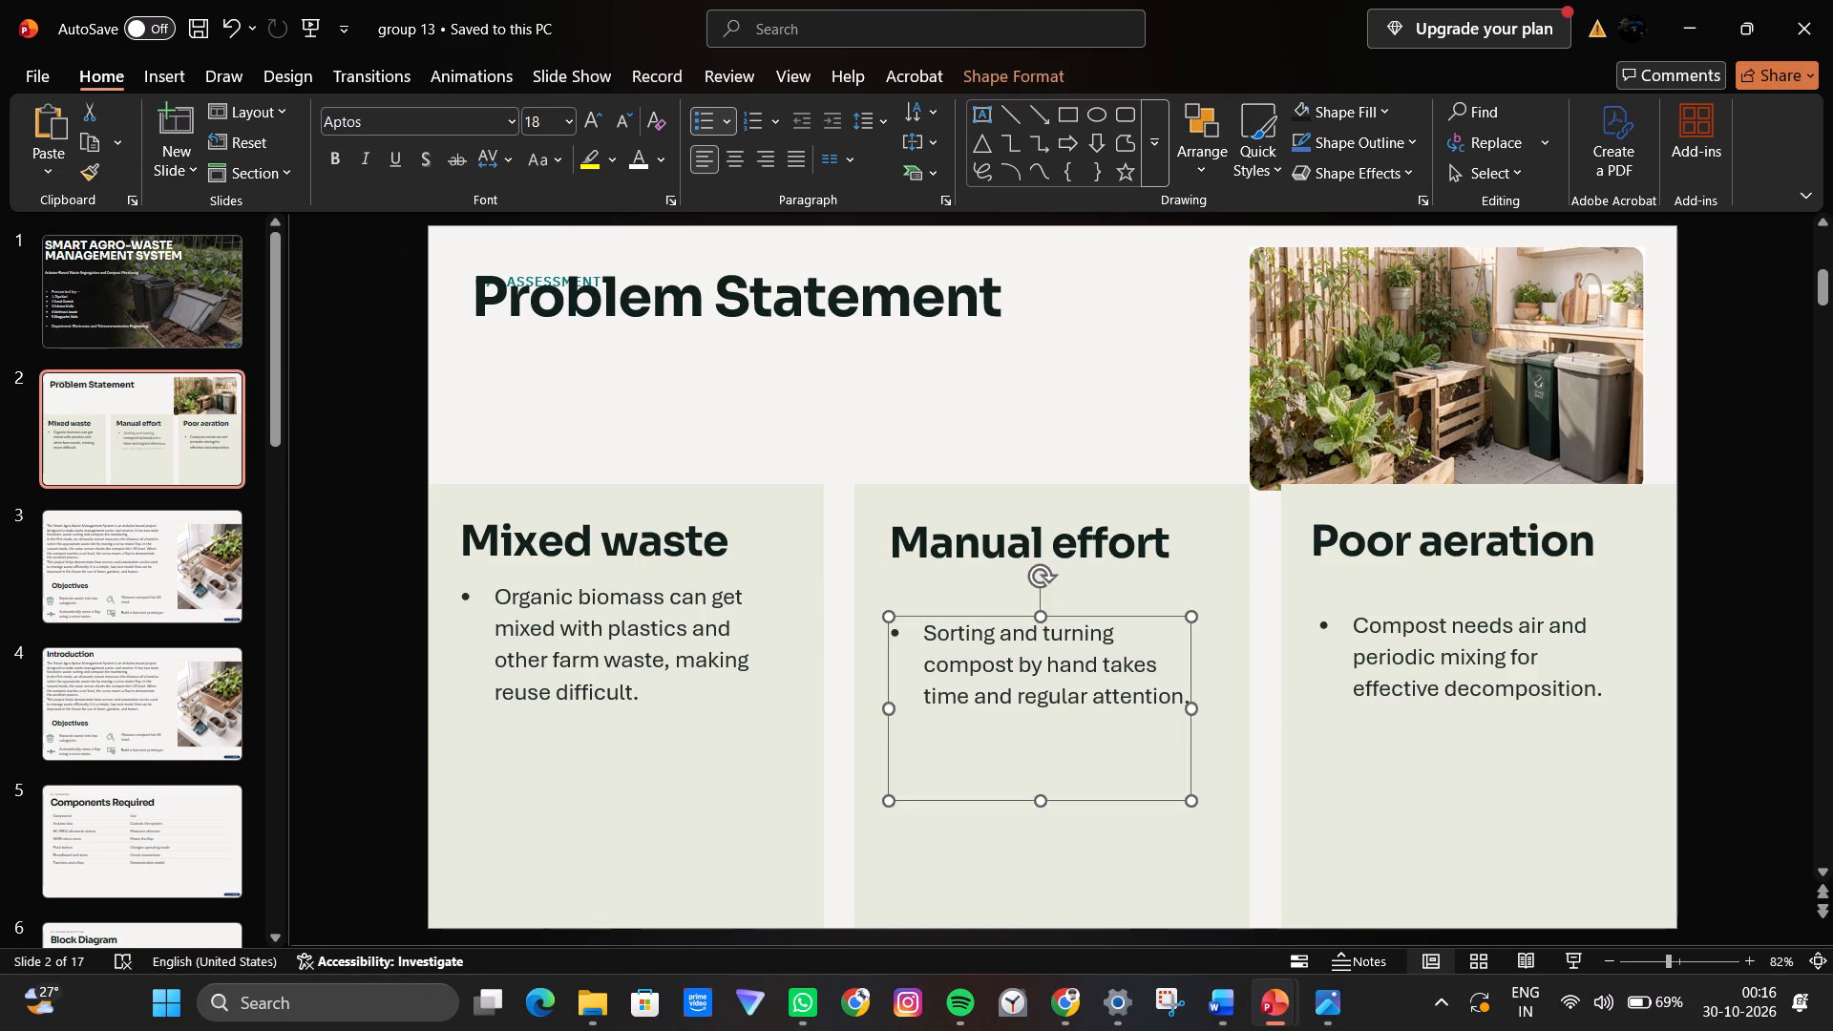
click(658, 627)
drag(671, 578, 674, 612)
click(794, 401)
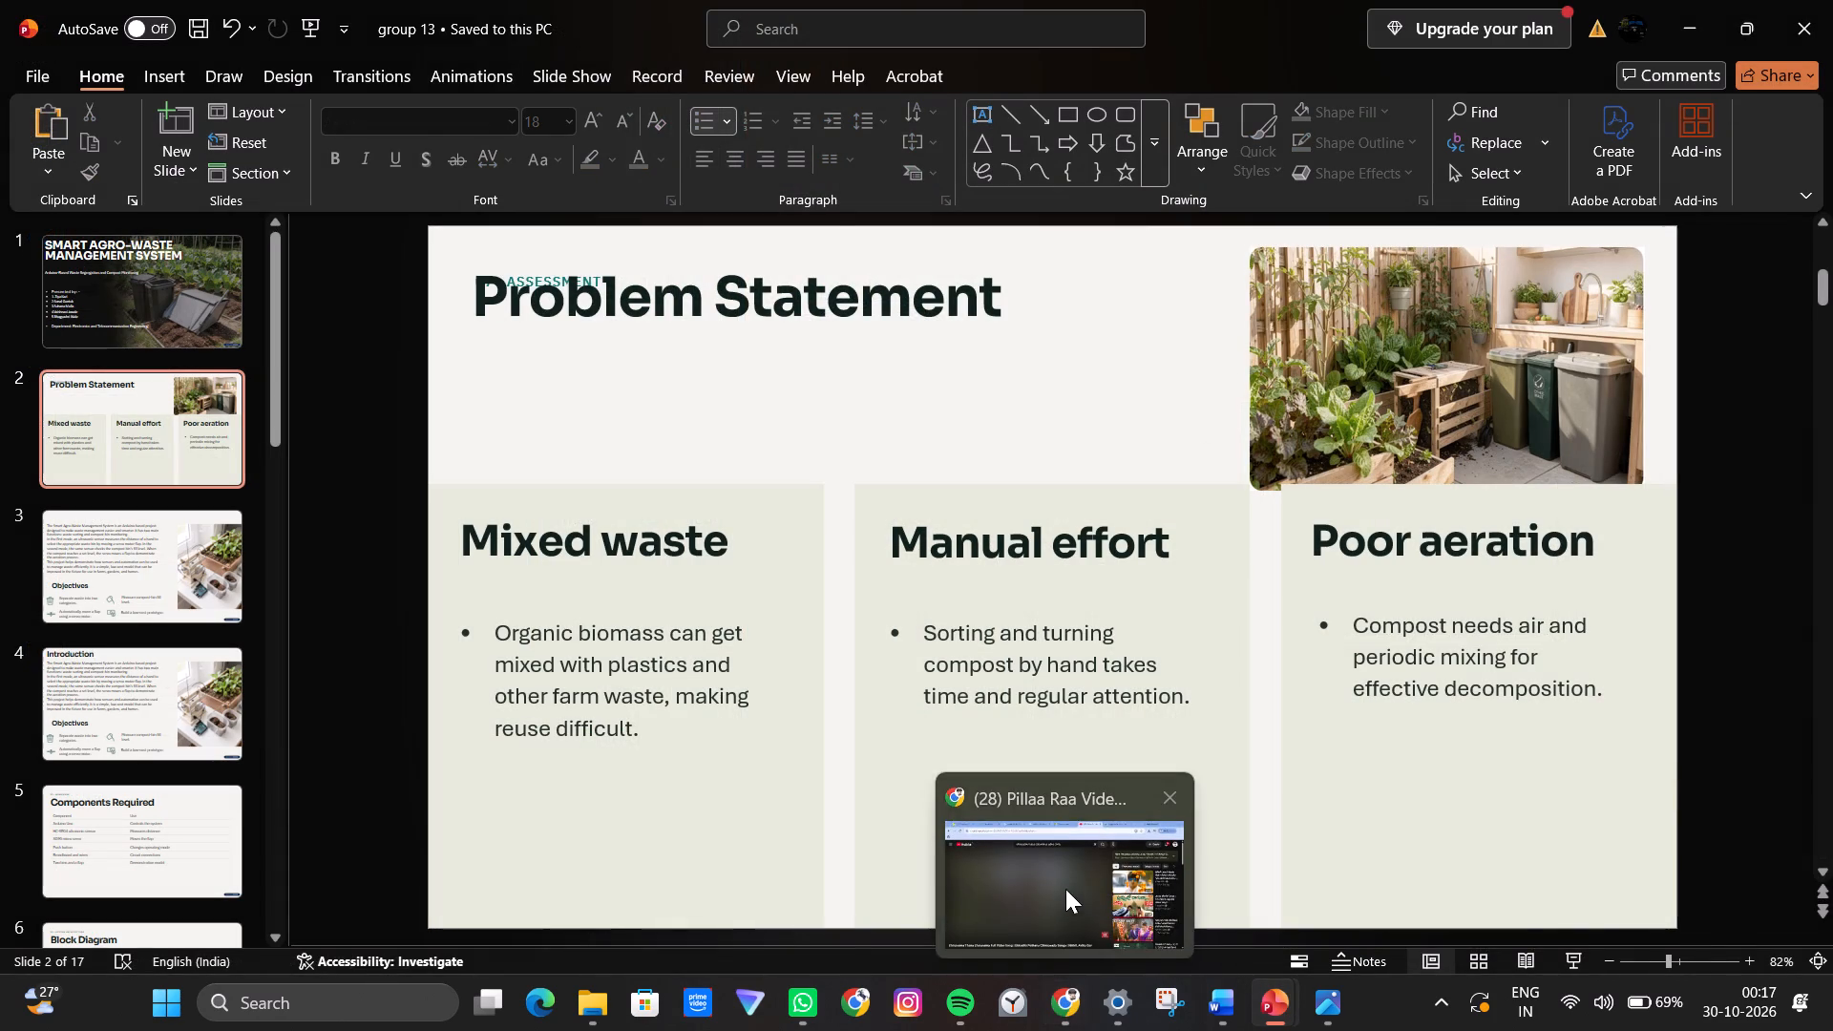
Switch to Chrome and play the Kaanunna Kalyanam video from the YouTube suggestions, skipping the advertisement.
click(1065, 889)
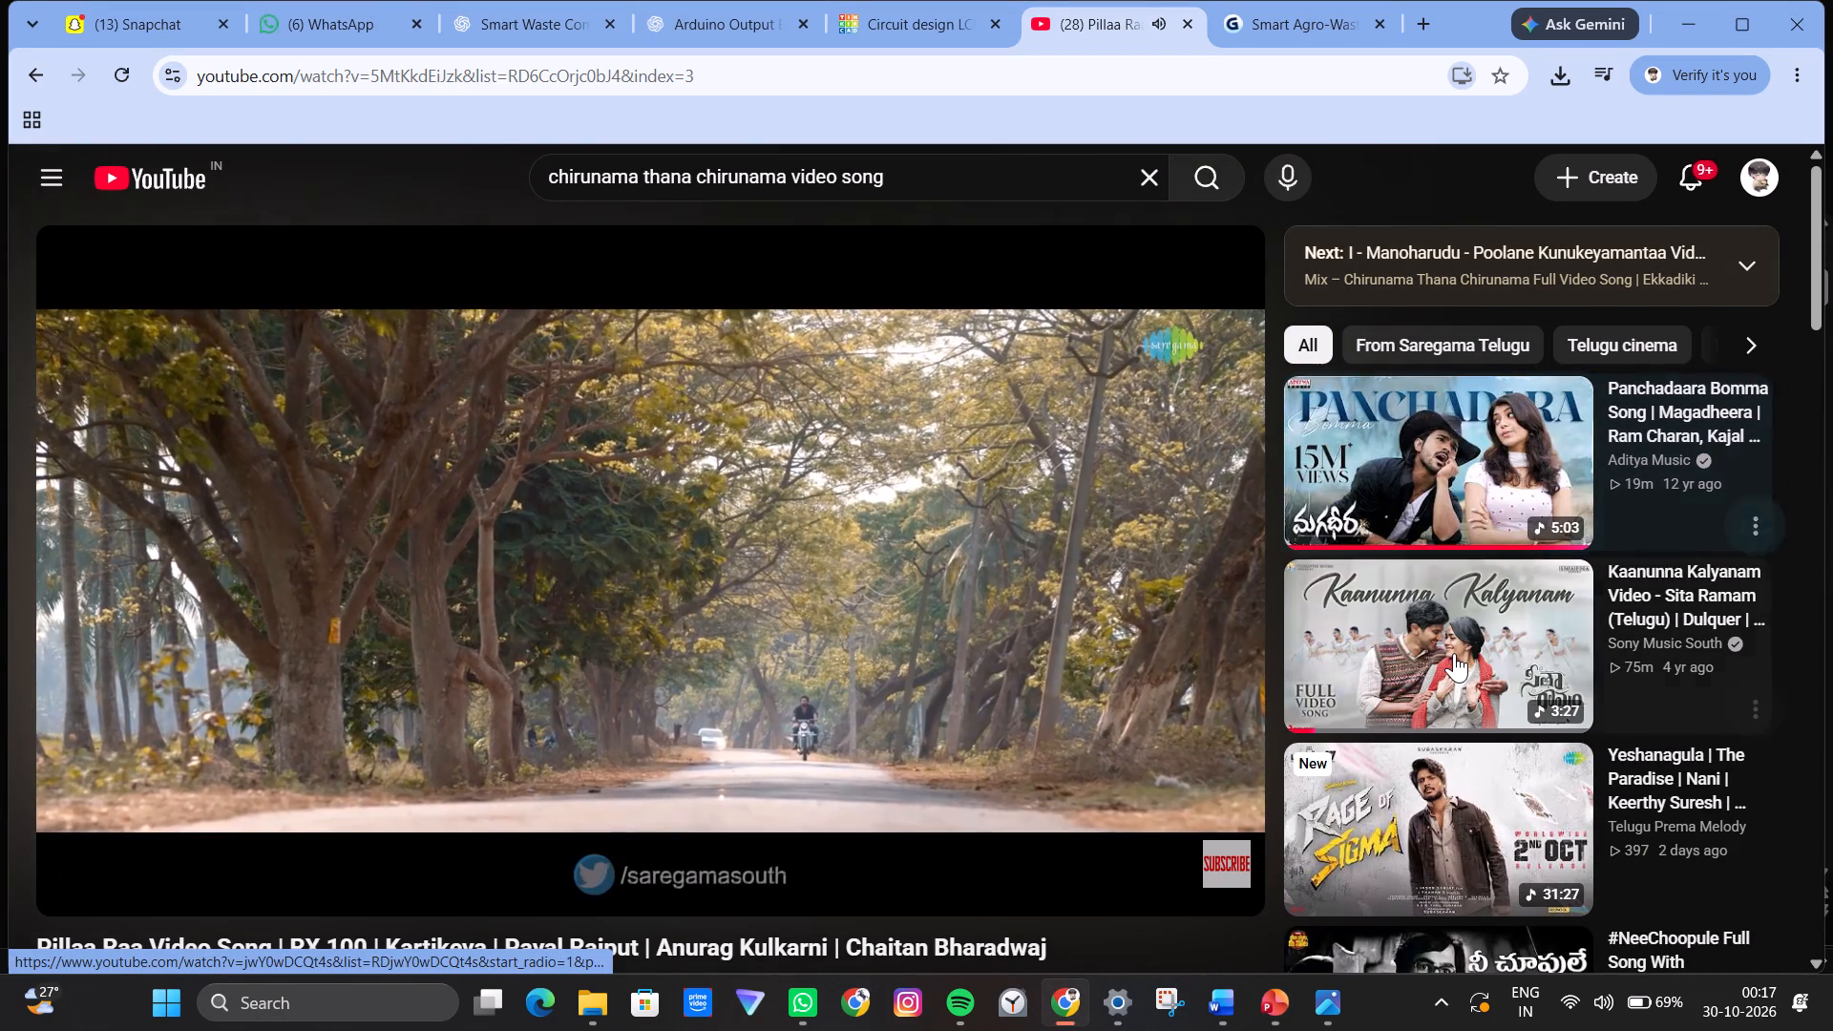
scroll(1454, 653, down, 3)
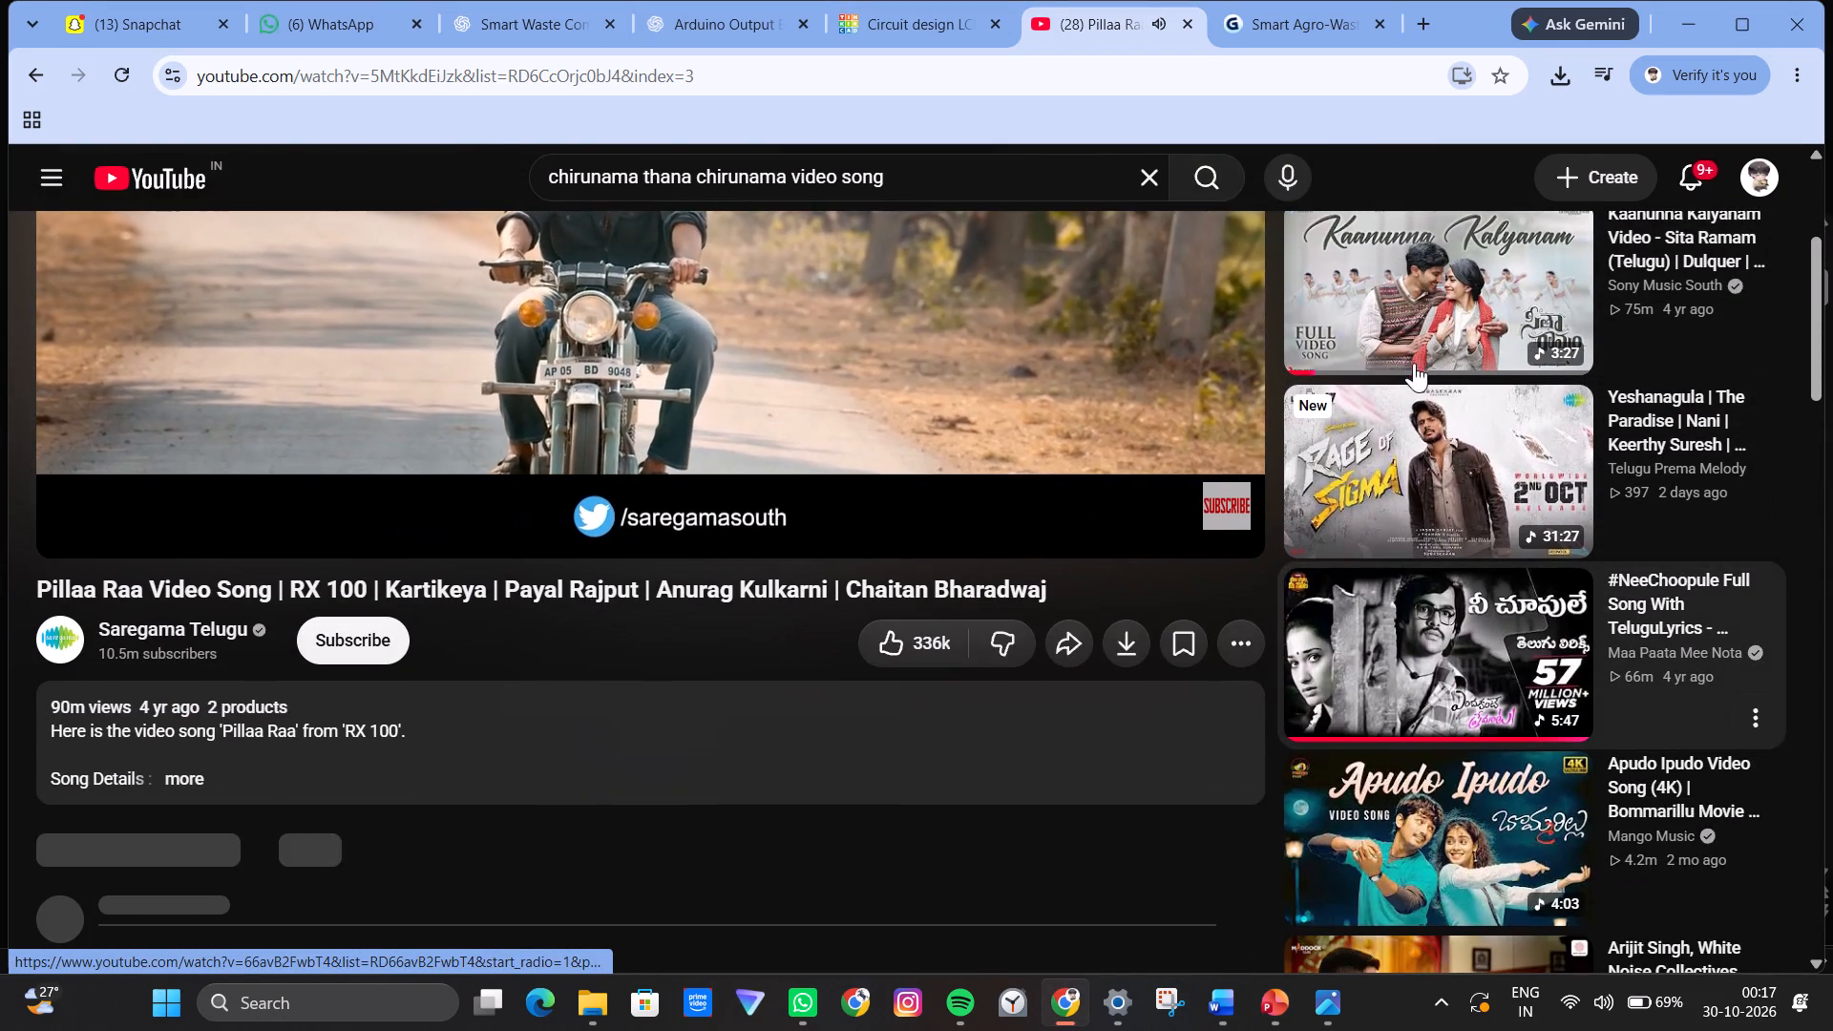
click(1424, 305)
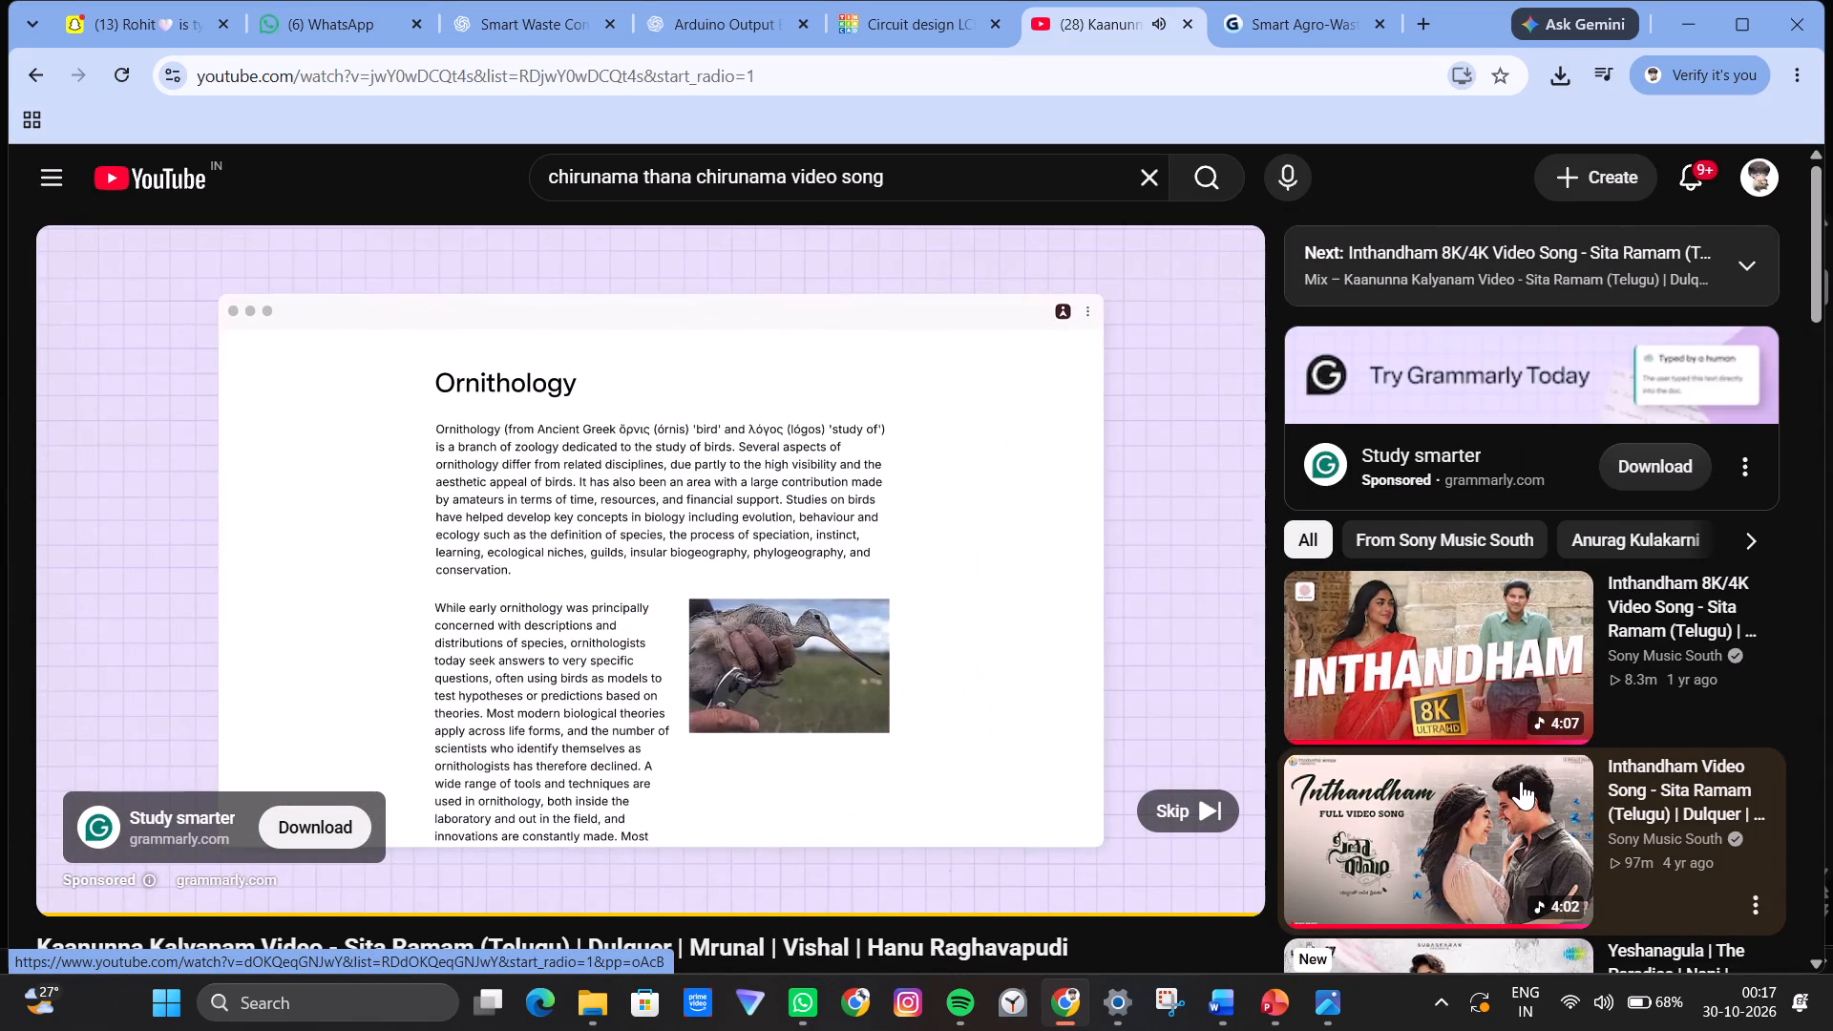
click(1160, 809)
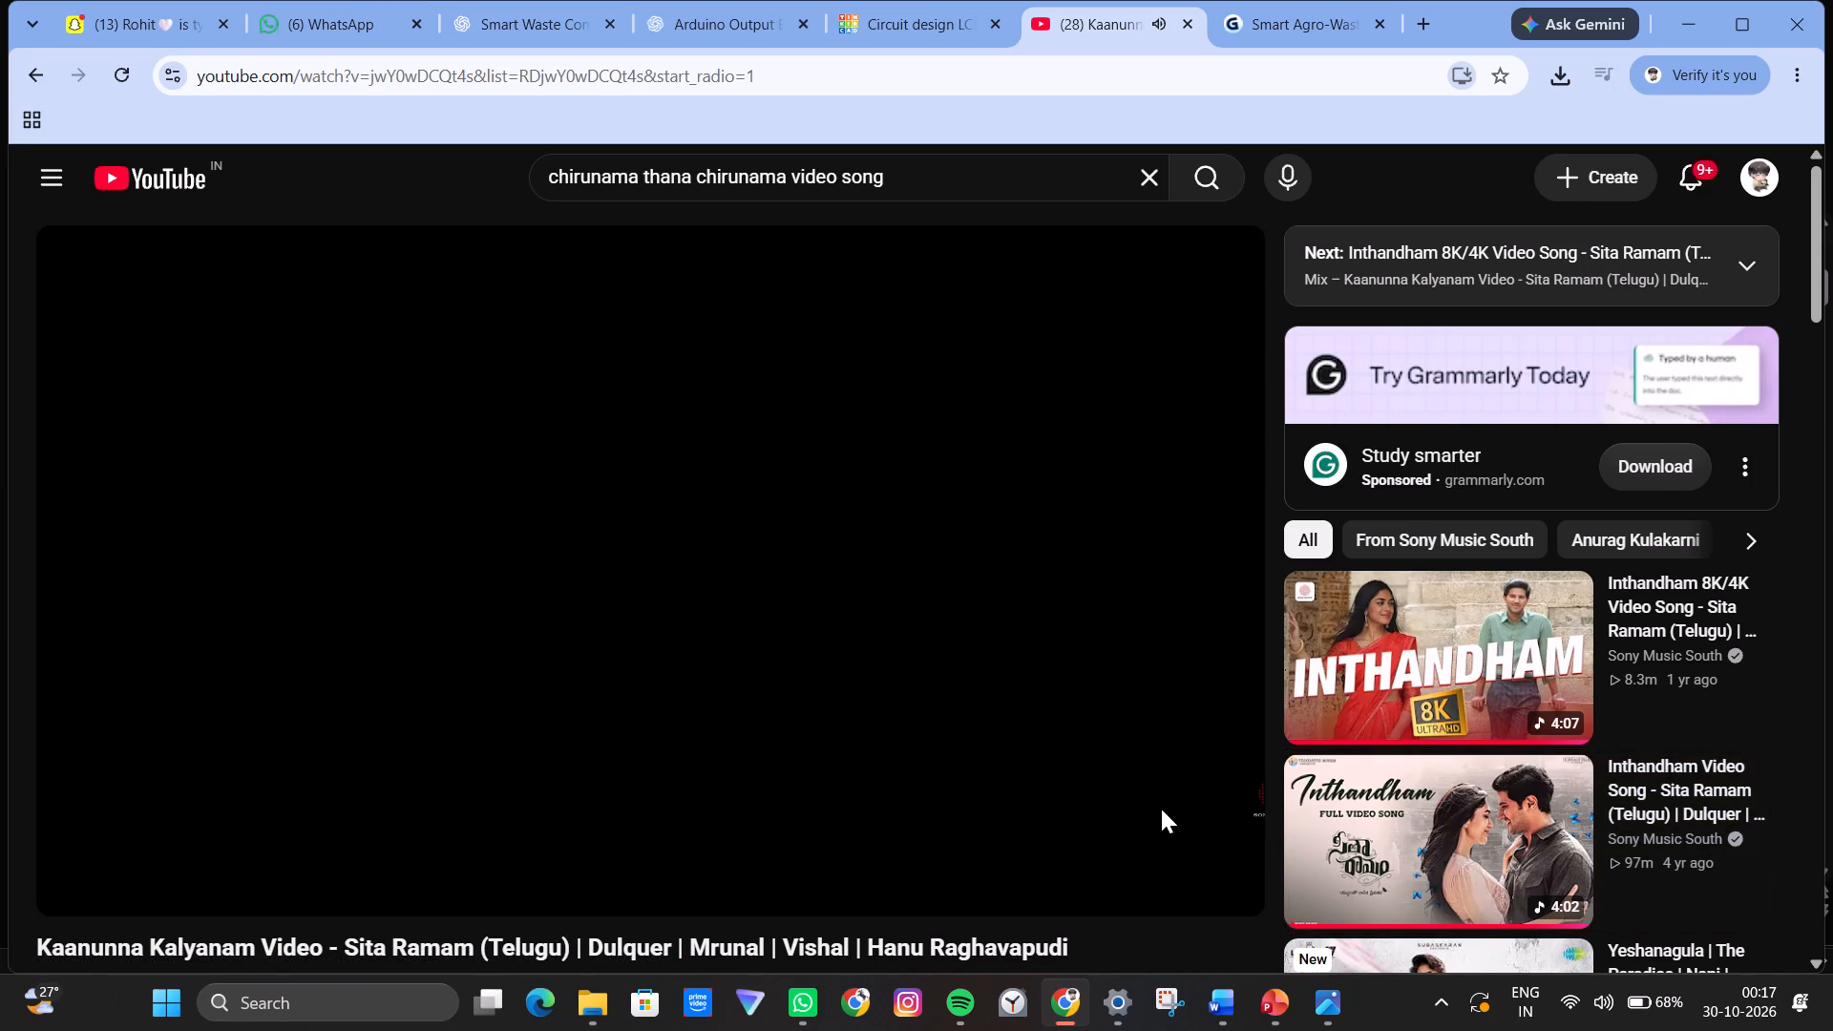
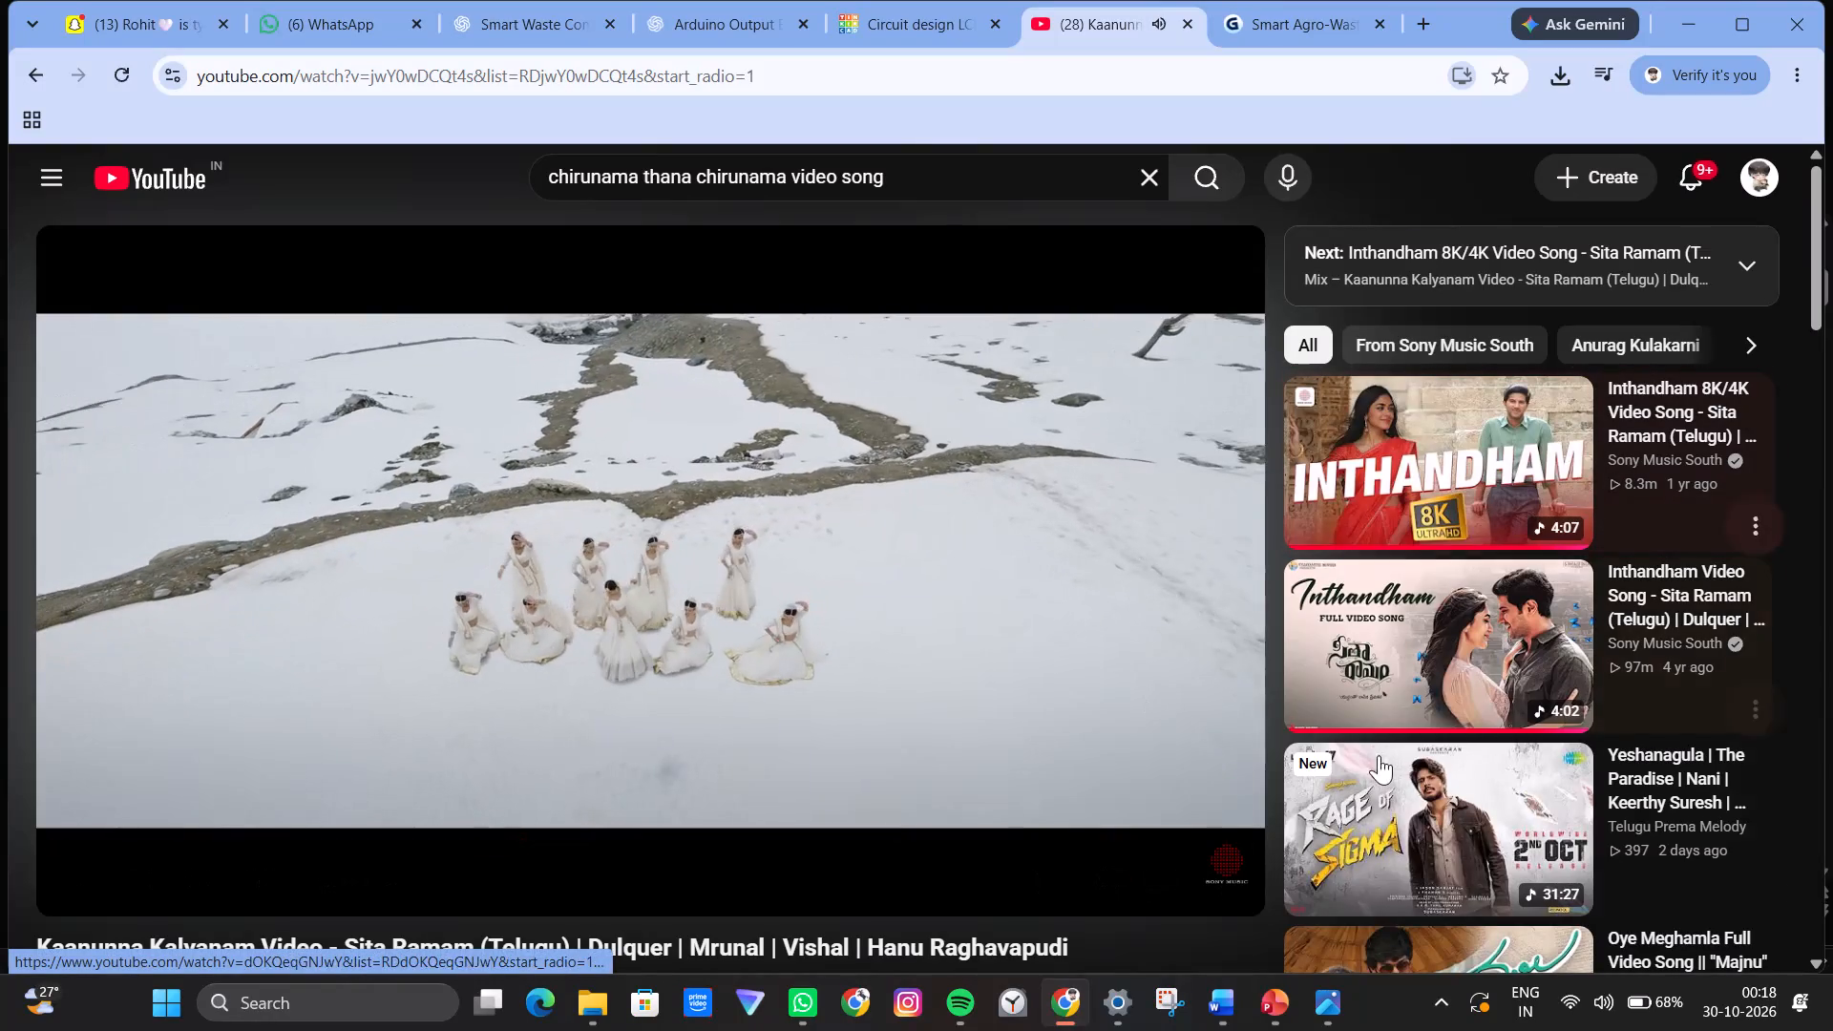
Switch to the Smart Agricultural Waste presentation, copy the "Project goal" sentence on slide 2, and return to group 13.
click(1280, 999)
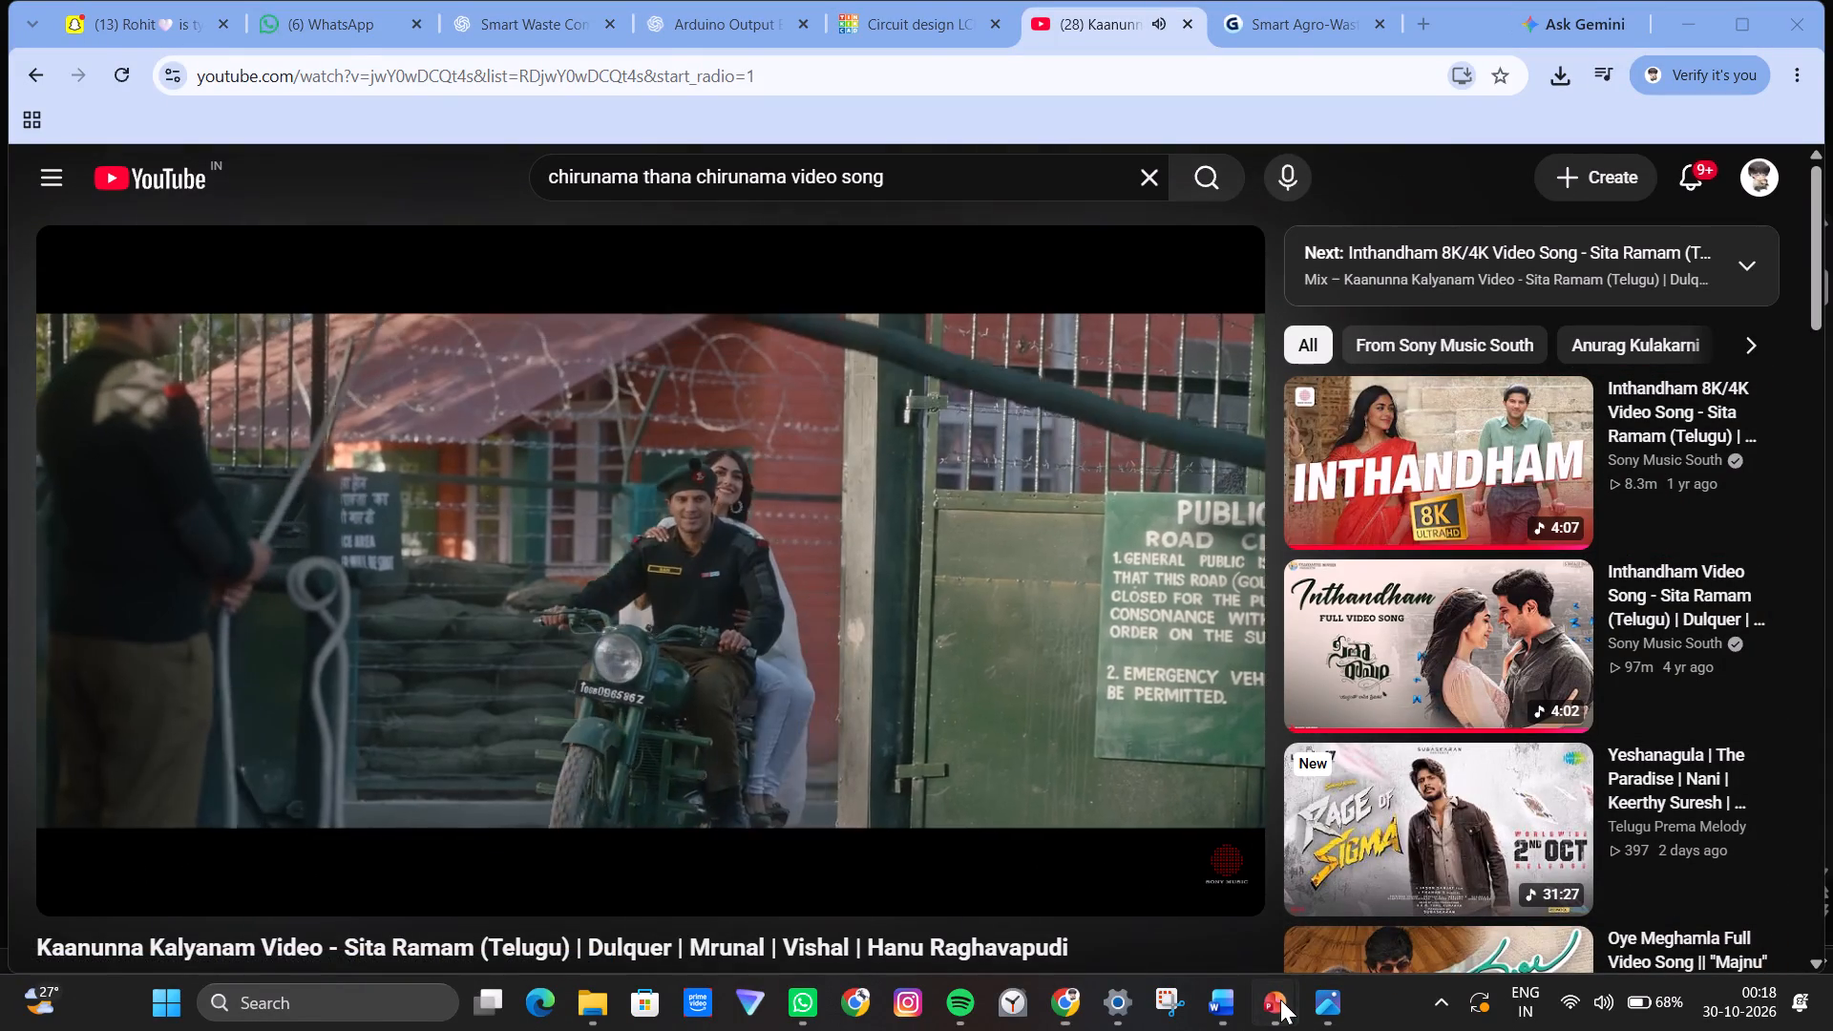
click(1444, 856)
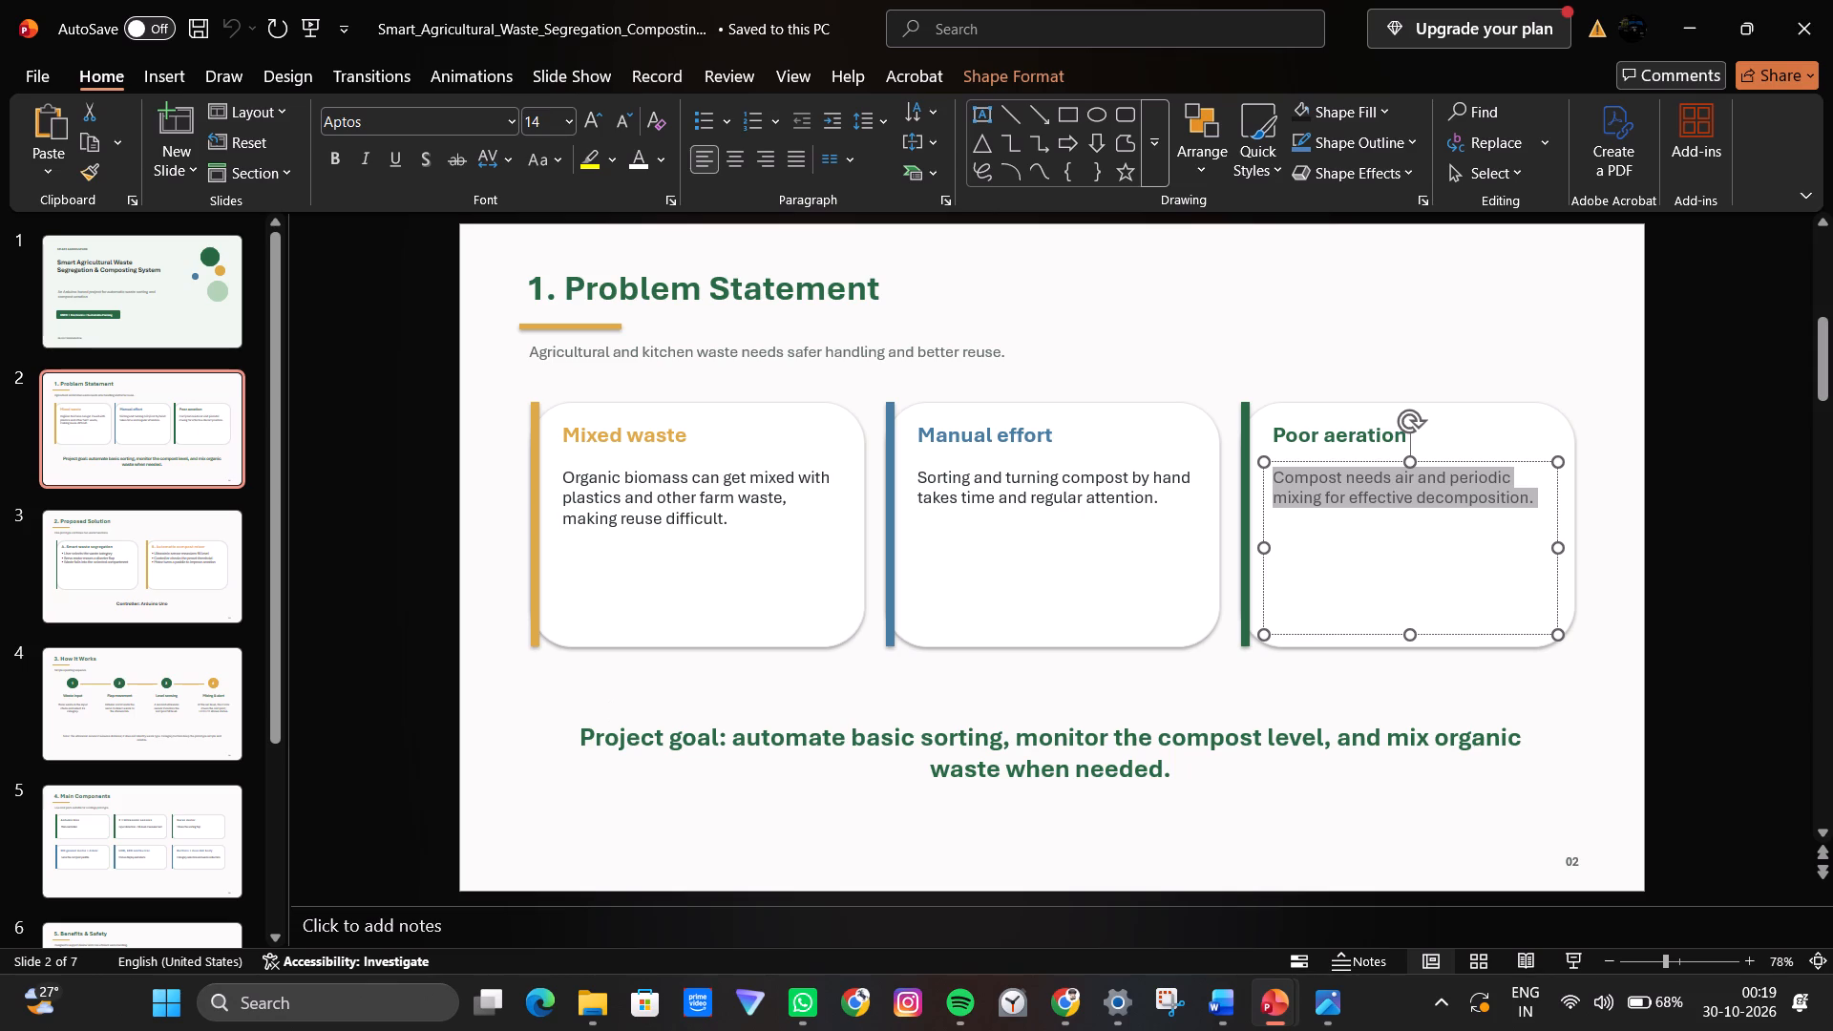
drag(585, 732, 1267, 882)
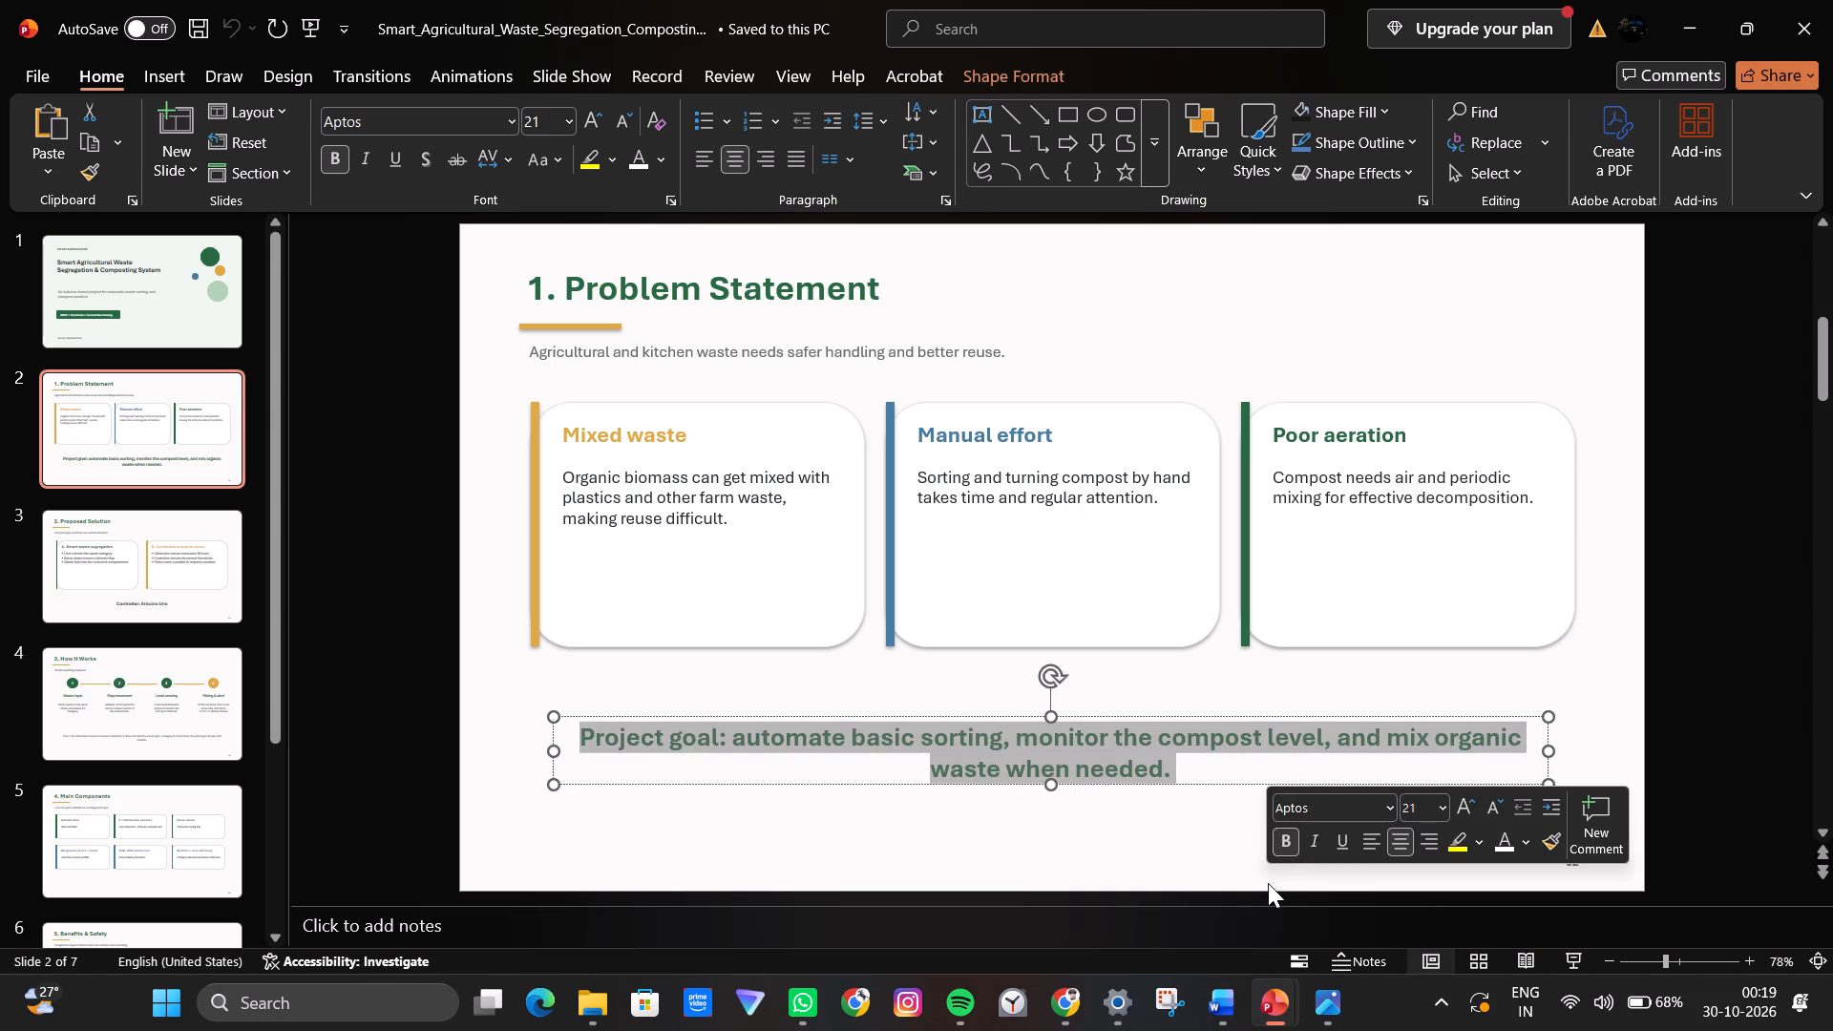
key(ctrl+c)
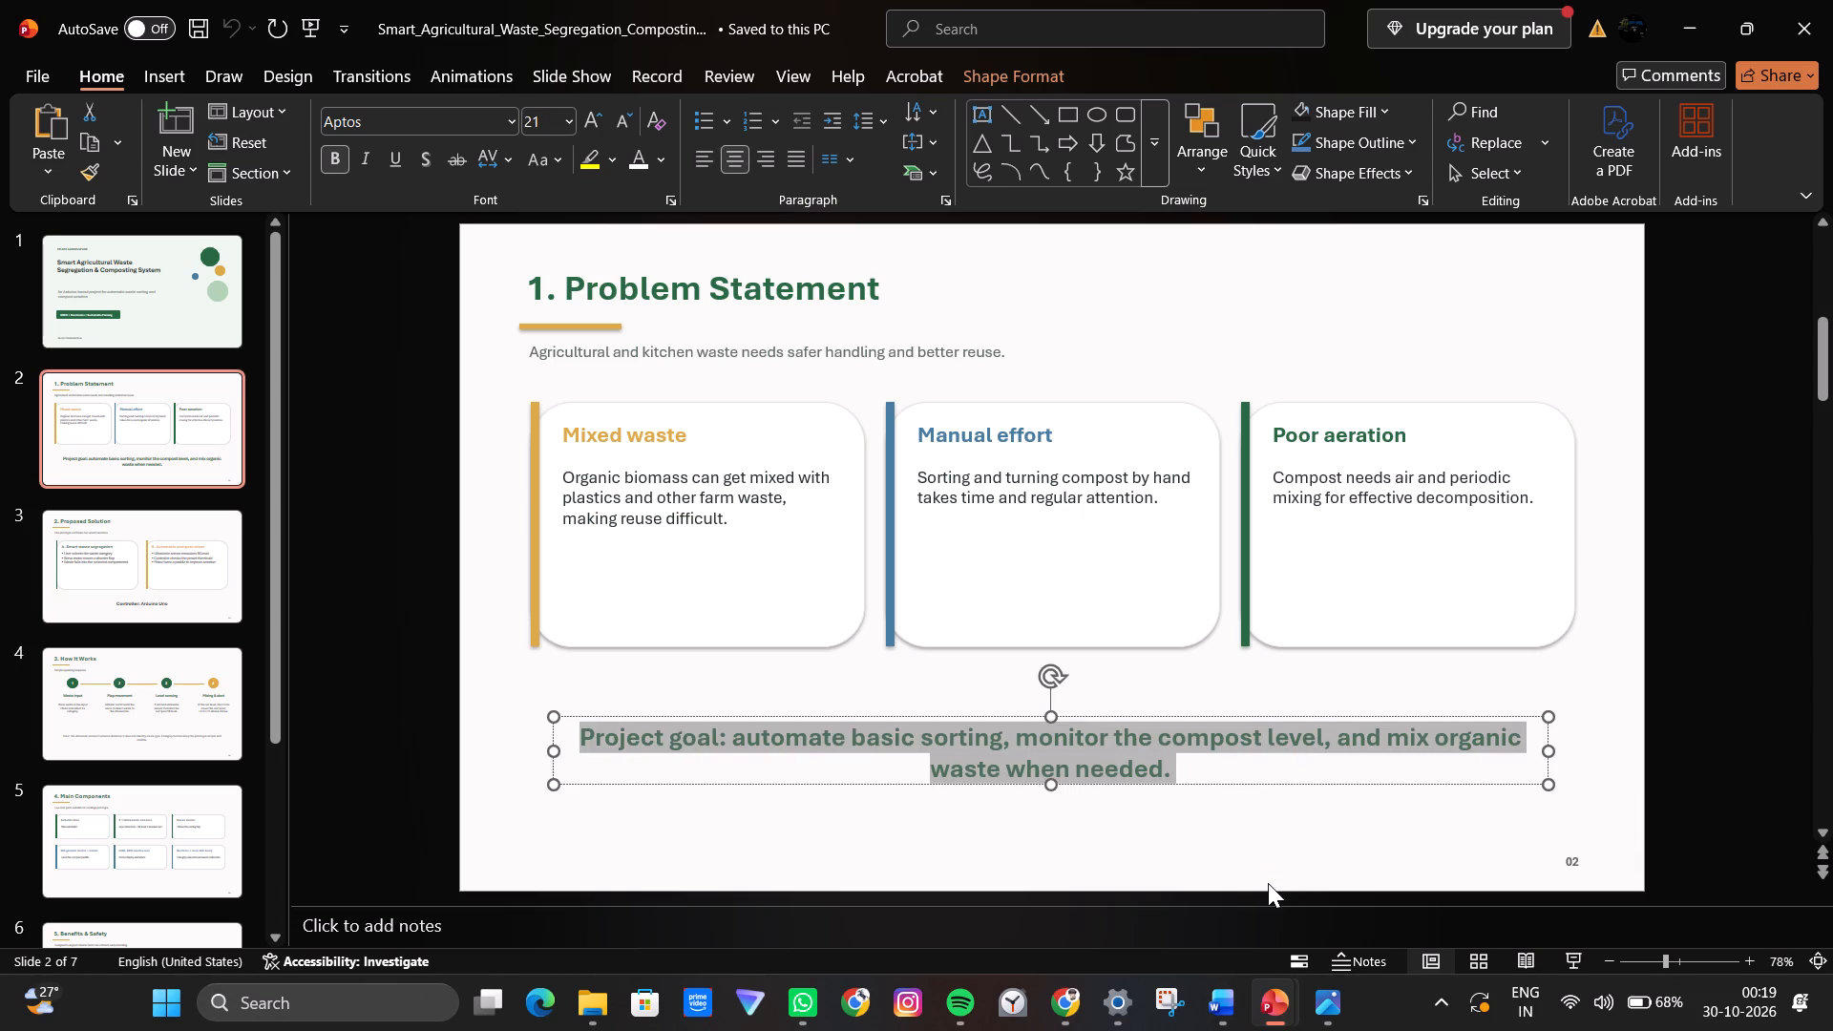
click(1177, 917)
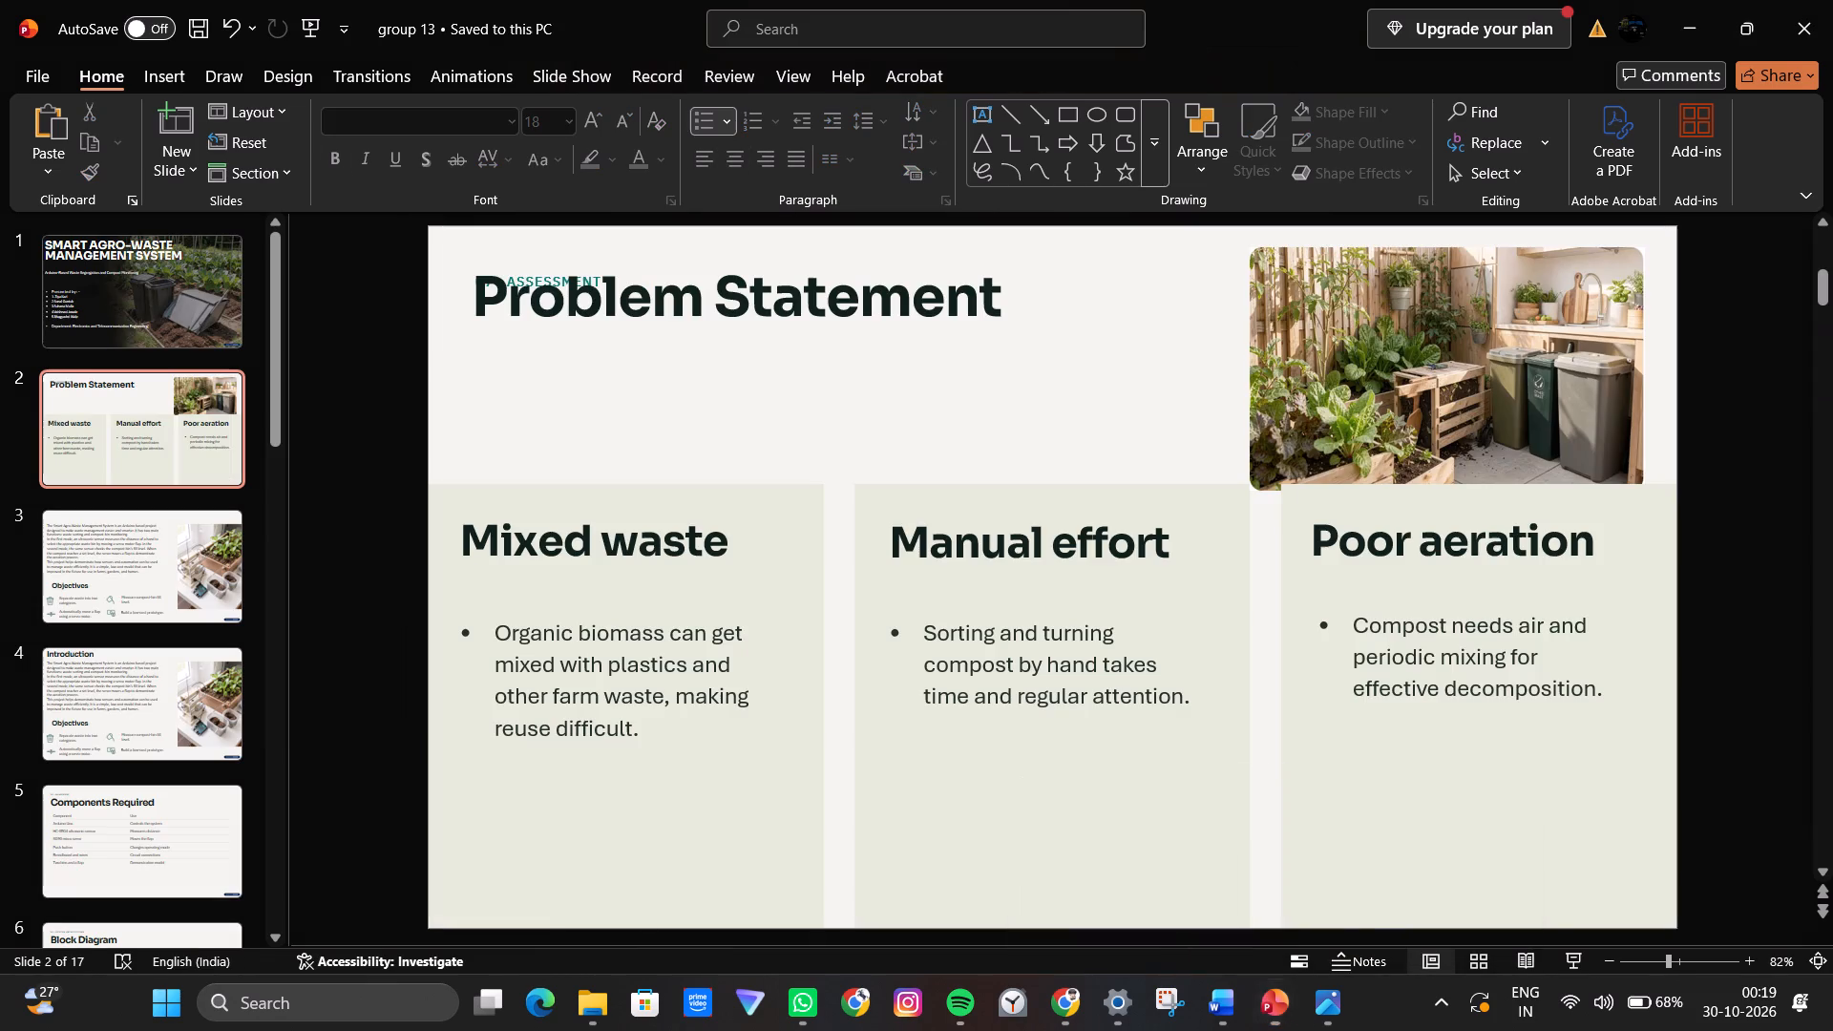
Move the background panels behind "Mixed waste" and "Manual effort" up to the same height, freeing space along the slide's lower edge.
click(716, 789)
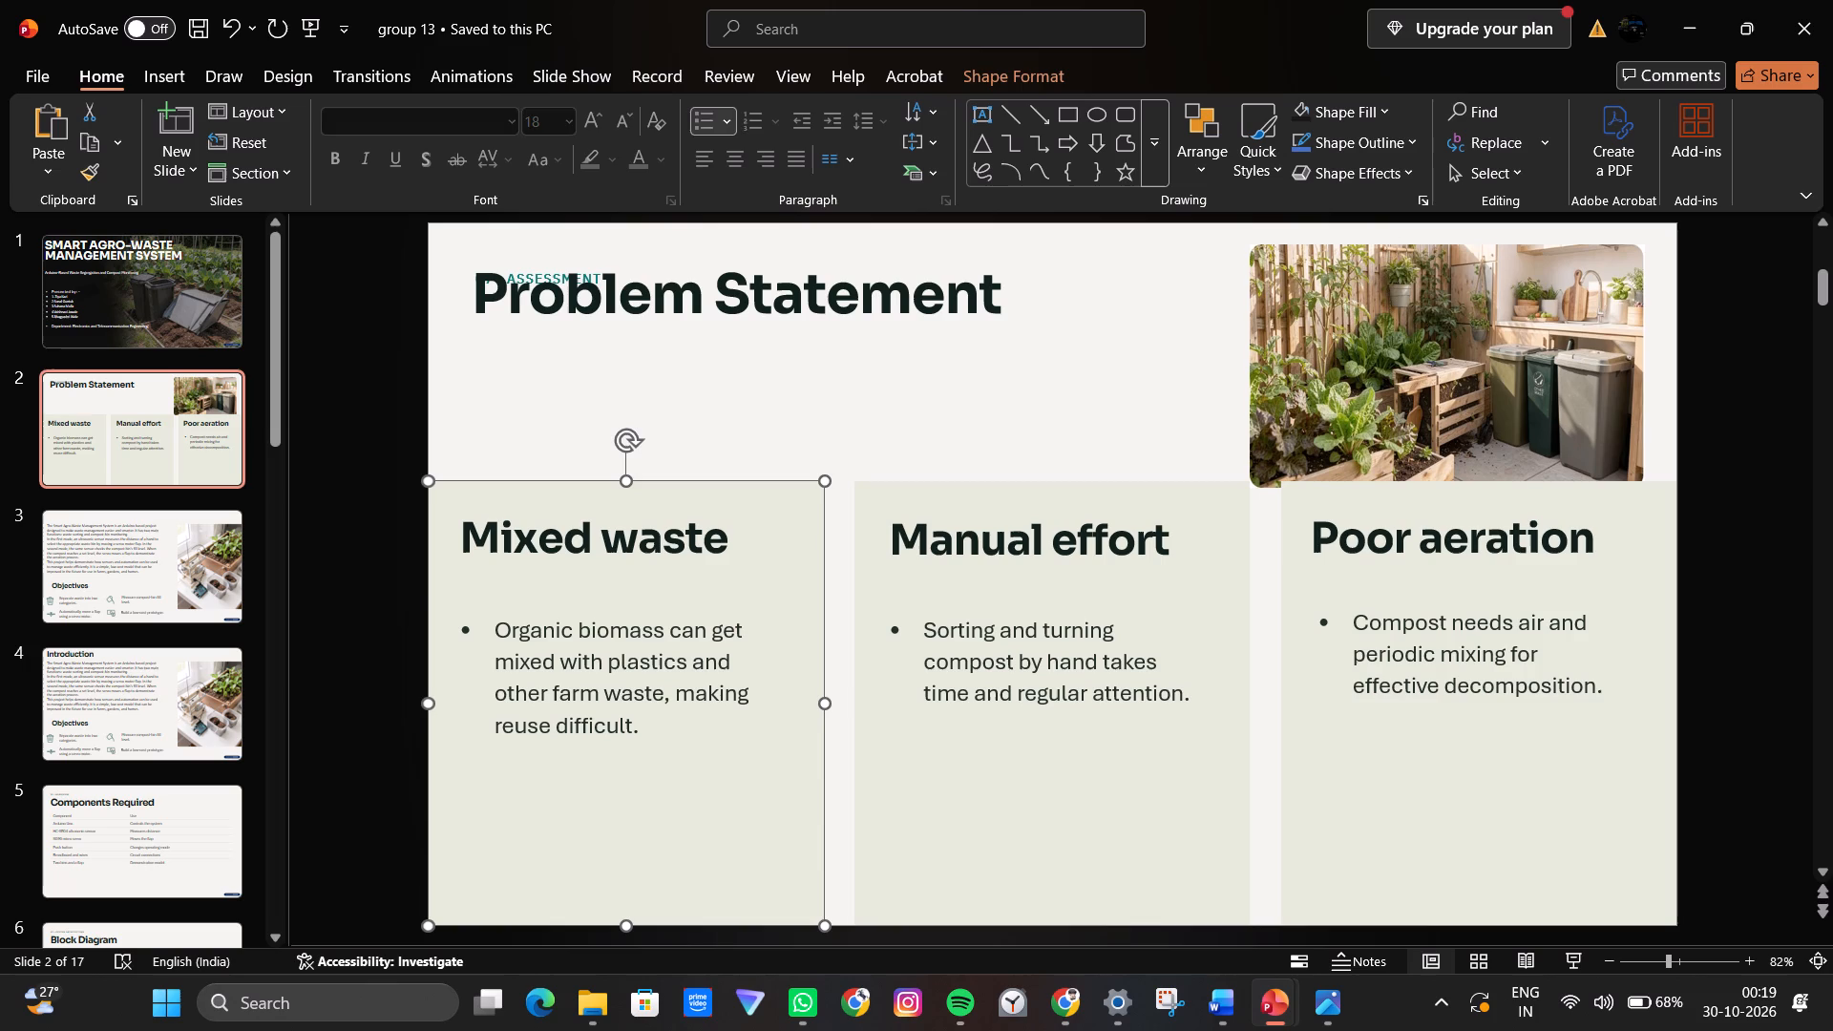
drag(716, 789, 714, 735)
drag(705, 798, 711, 759)
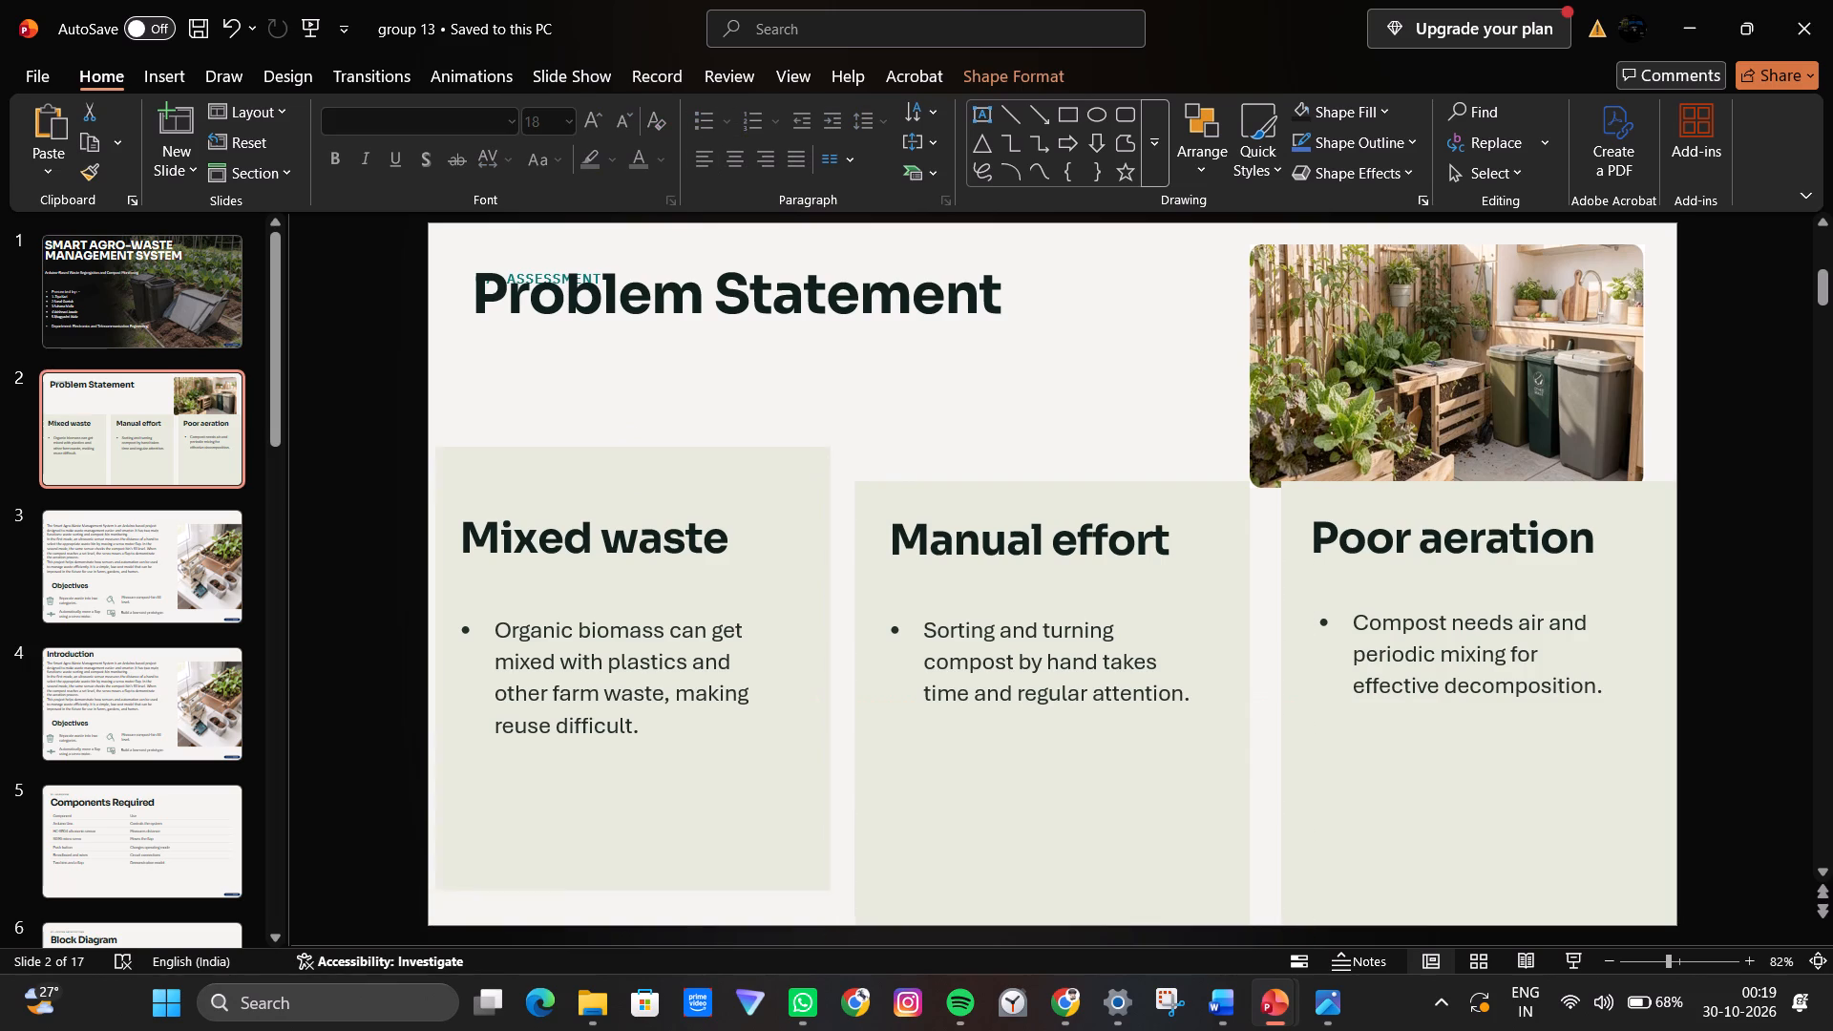
drag(711, 759, 724, 728)
click(1083, 836)
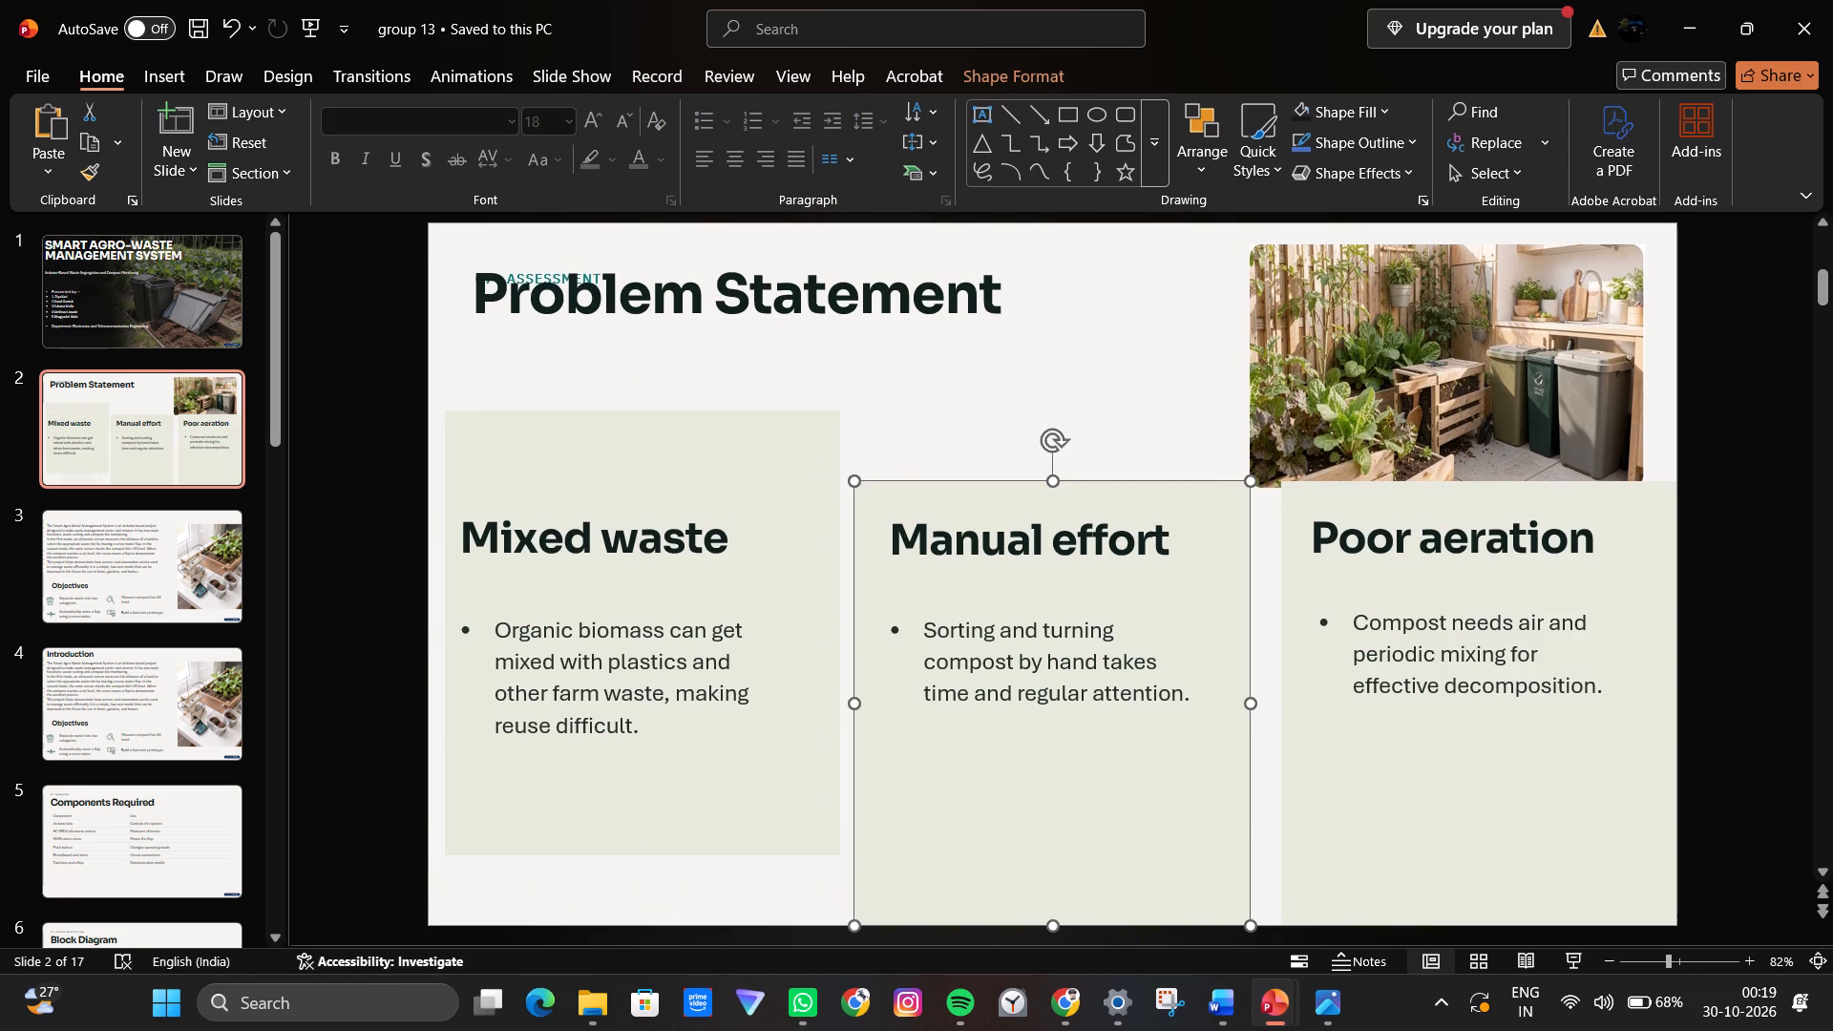
drag(1085, 835, 1085, 765)
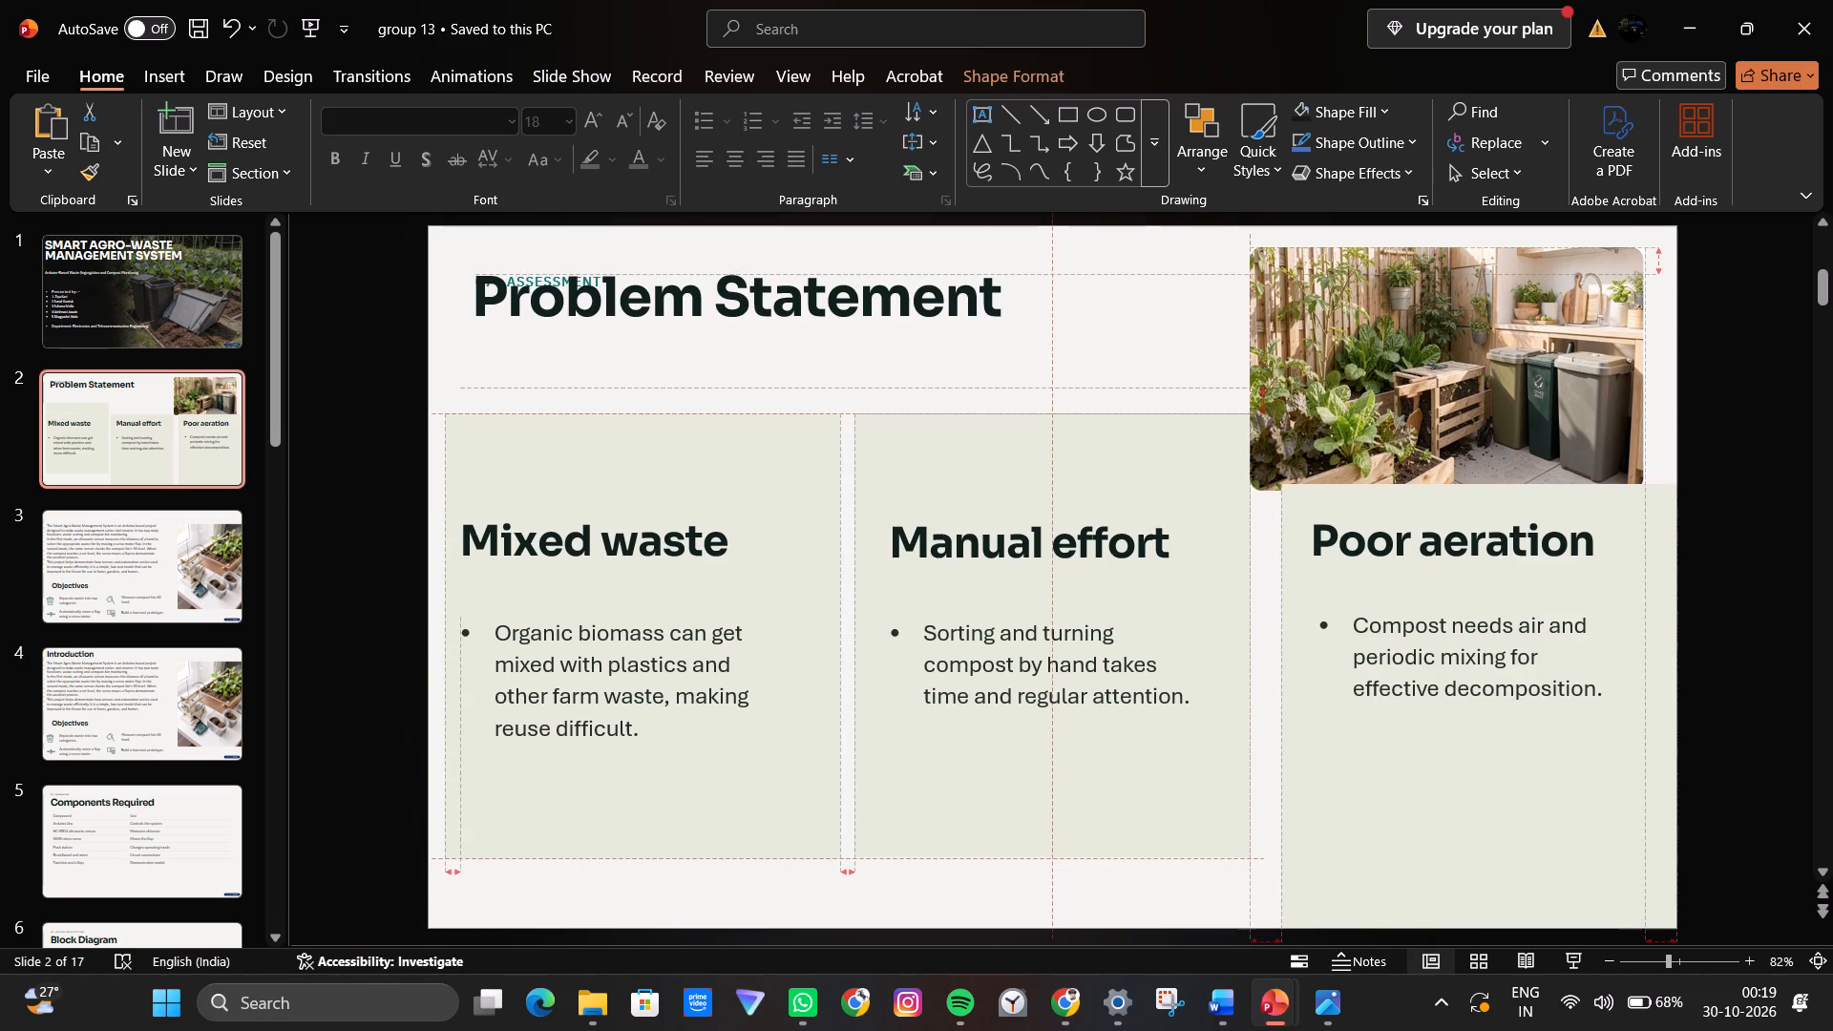
Reduce the height and width of the garden and bins picture, keeping it in the slide's upper corner.
click(1428, 437)
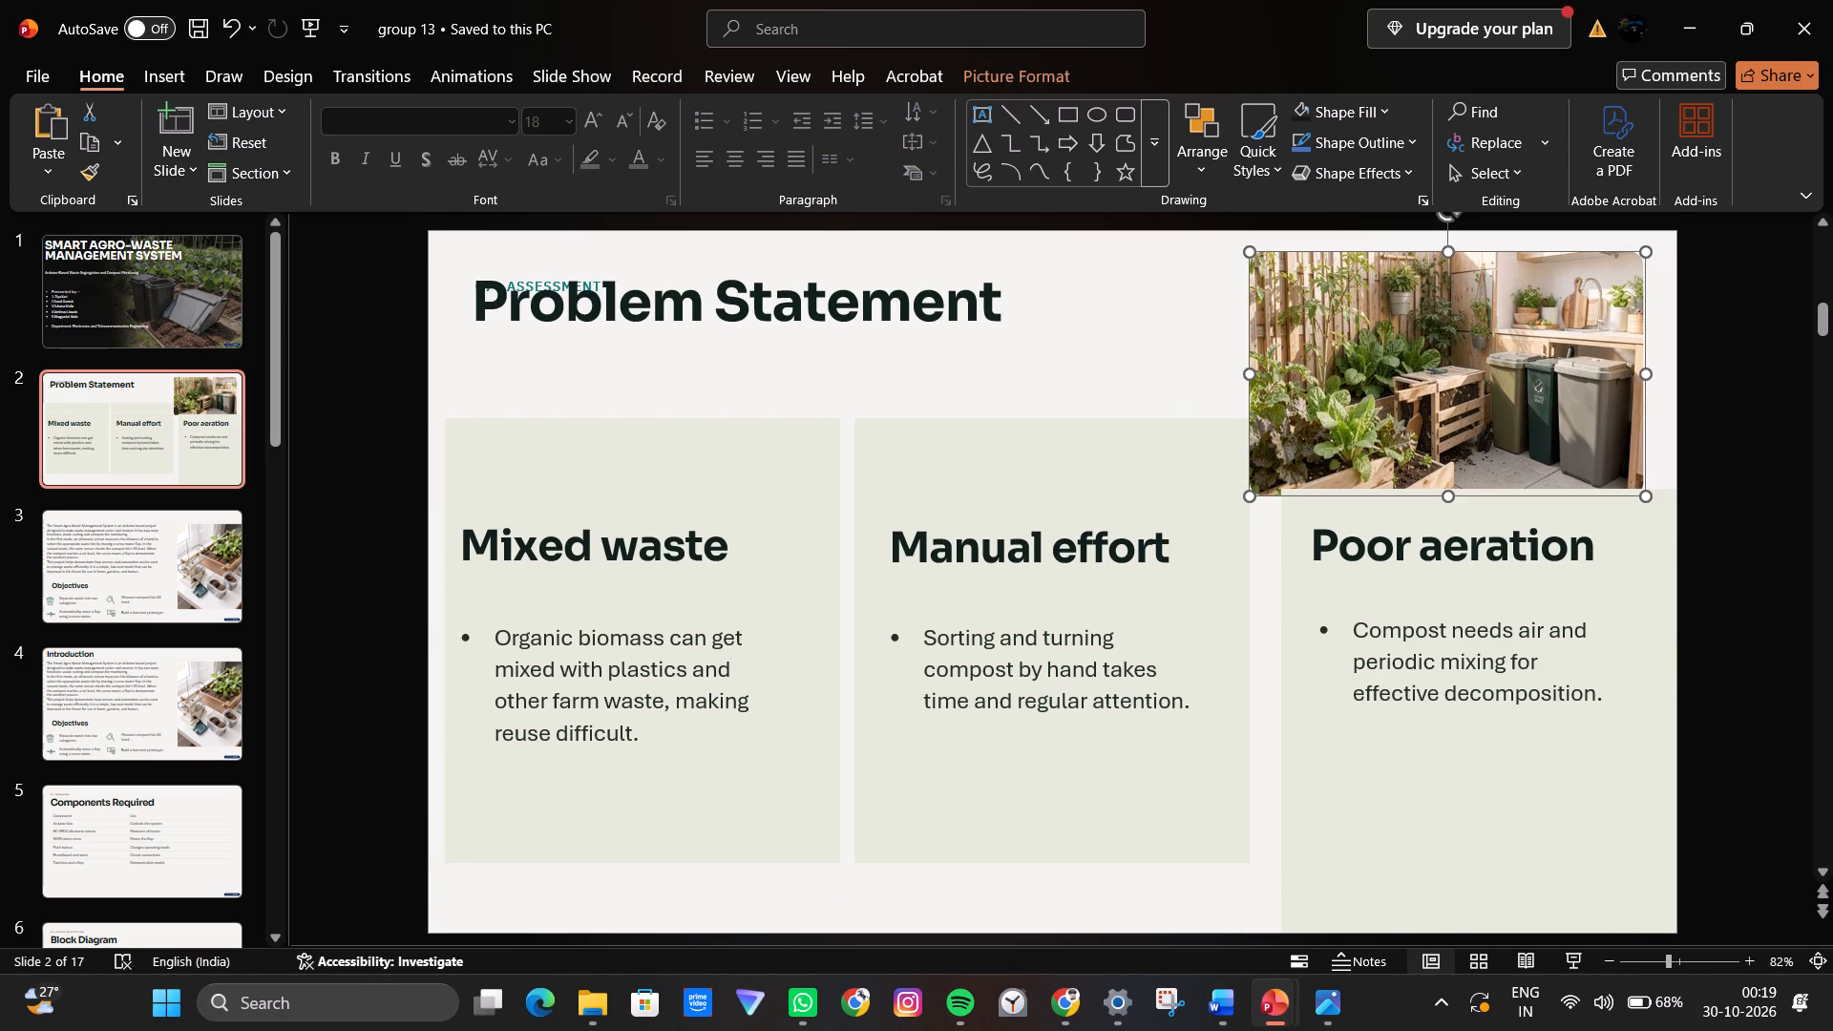
drag(1450, 500, 1462, 452)
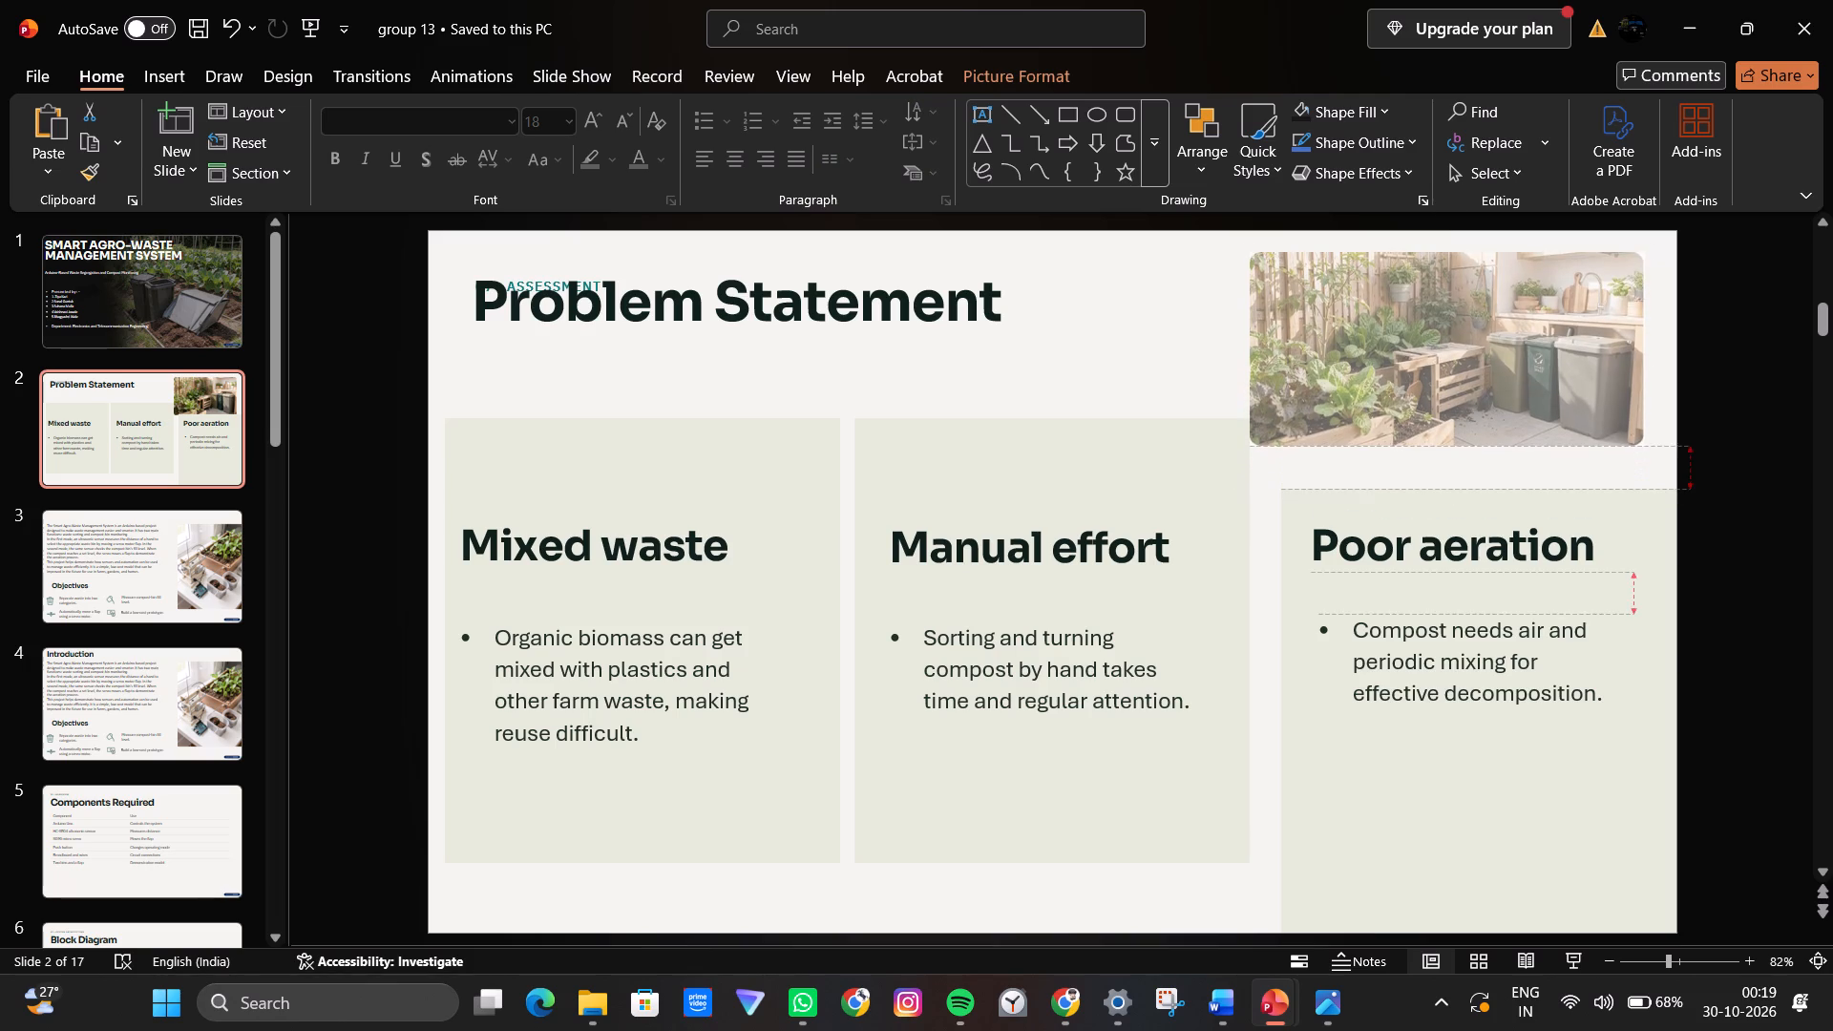
drag(1462, 452, 1472, 430)
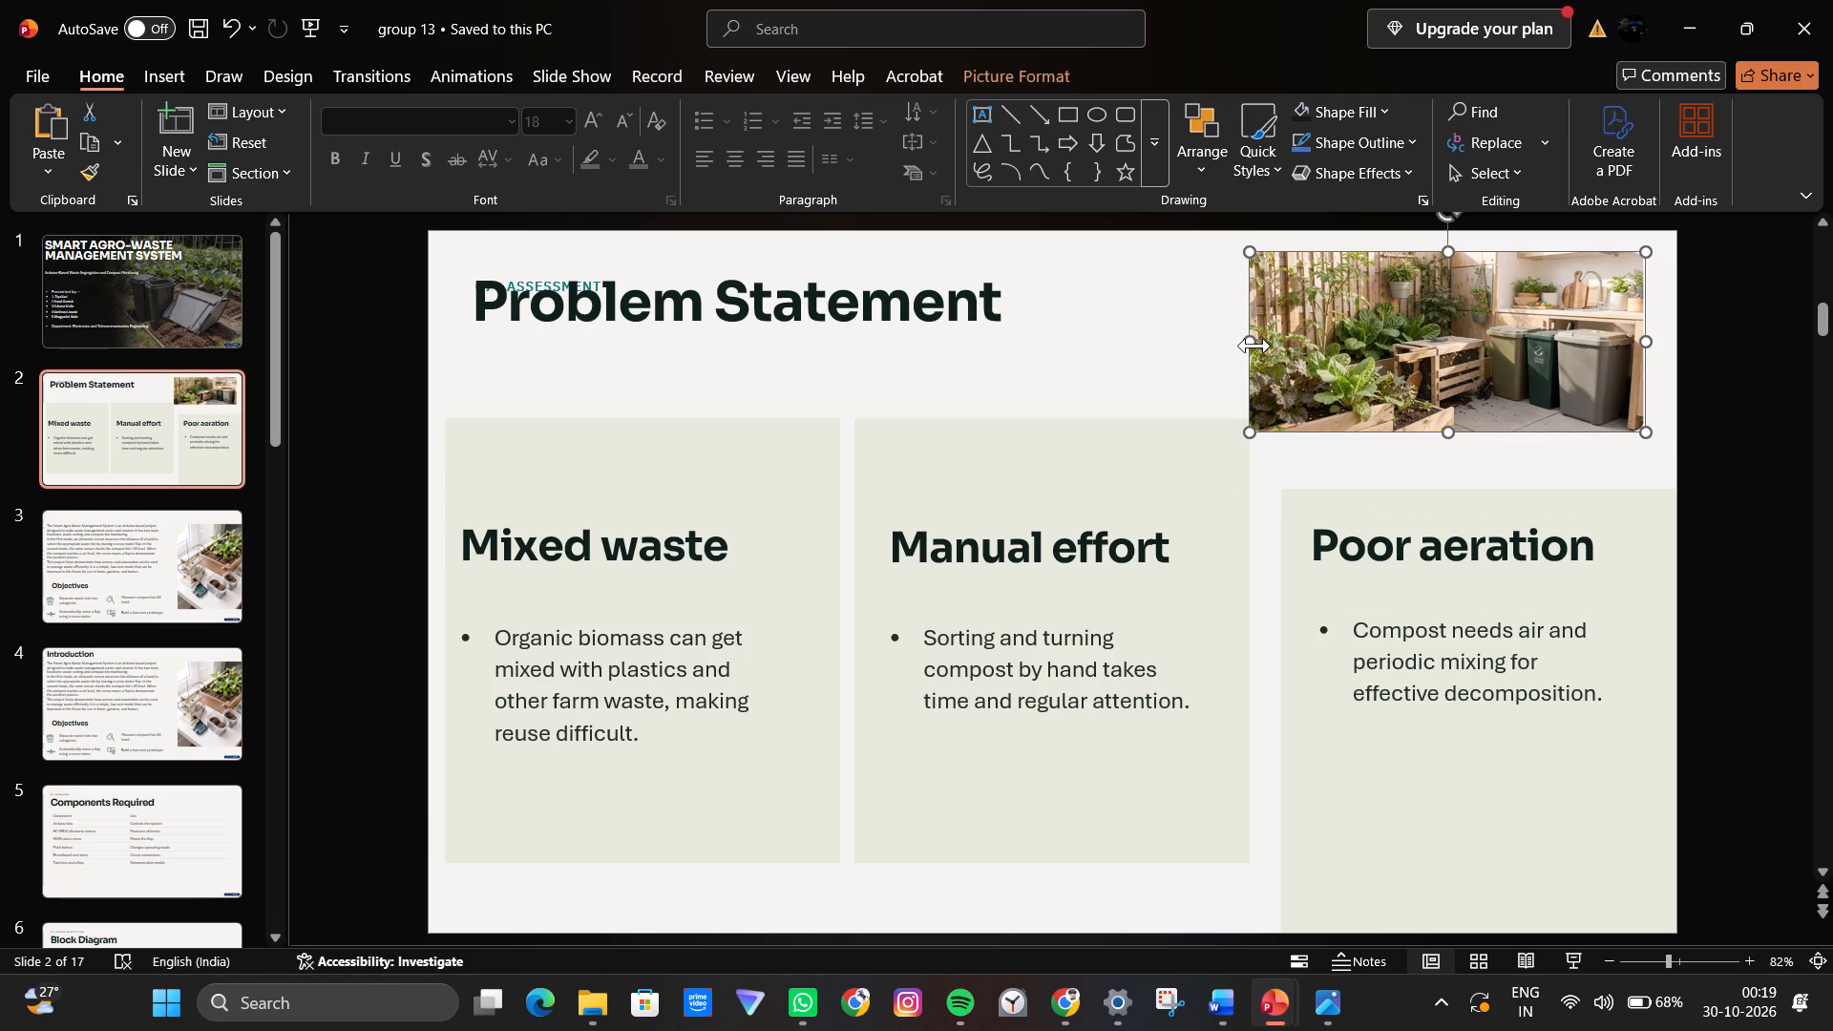
drag(1254, 345, 1366, 333)
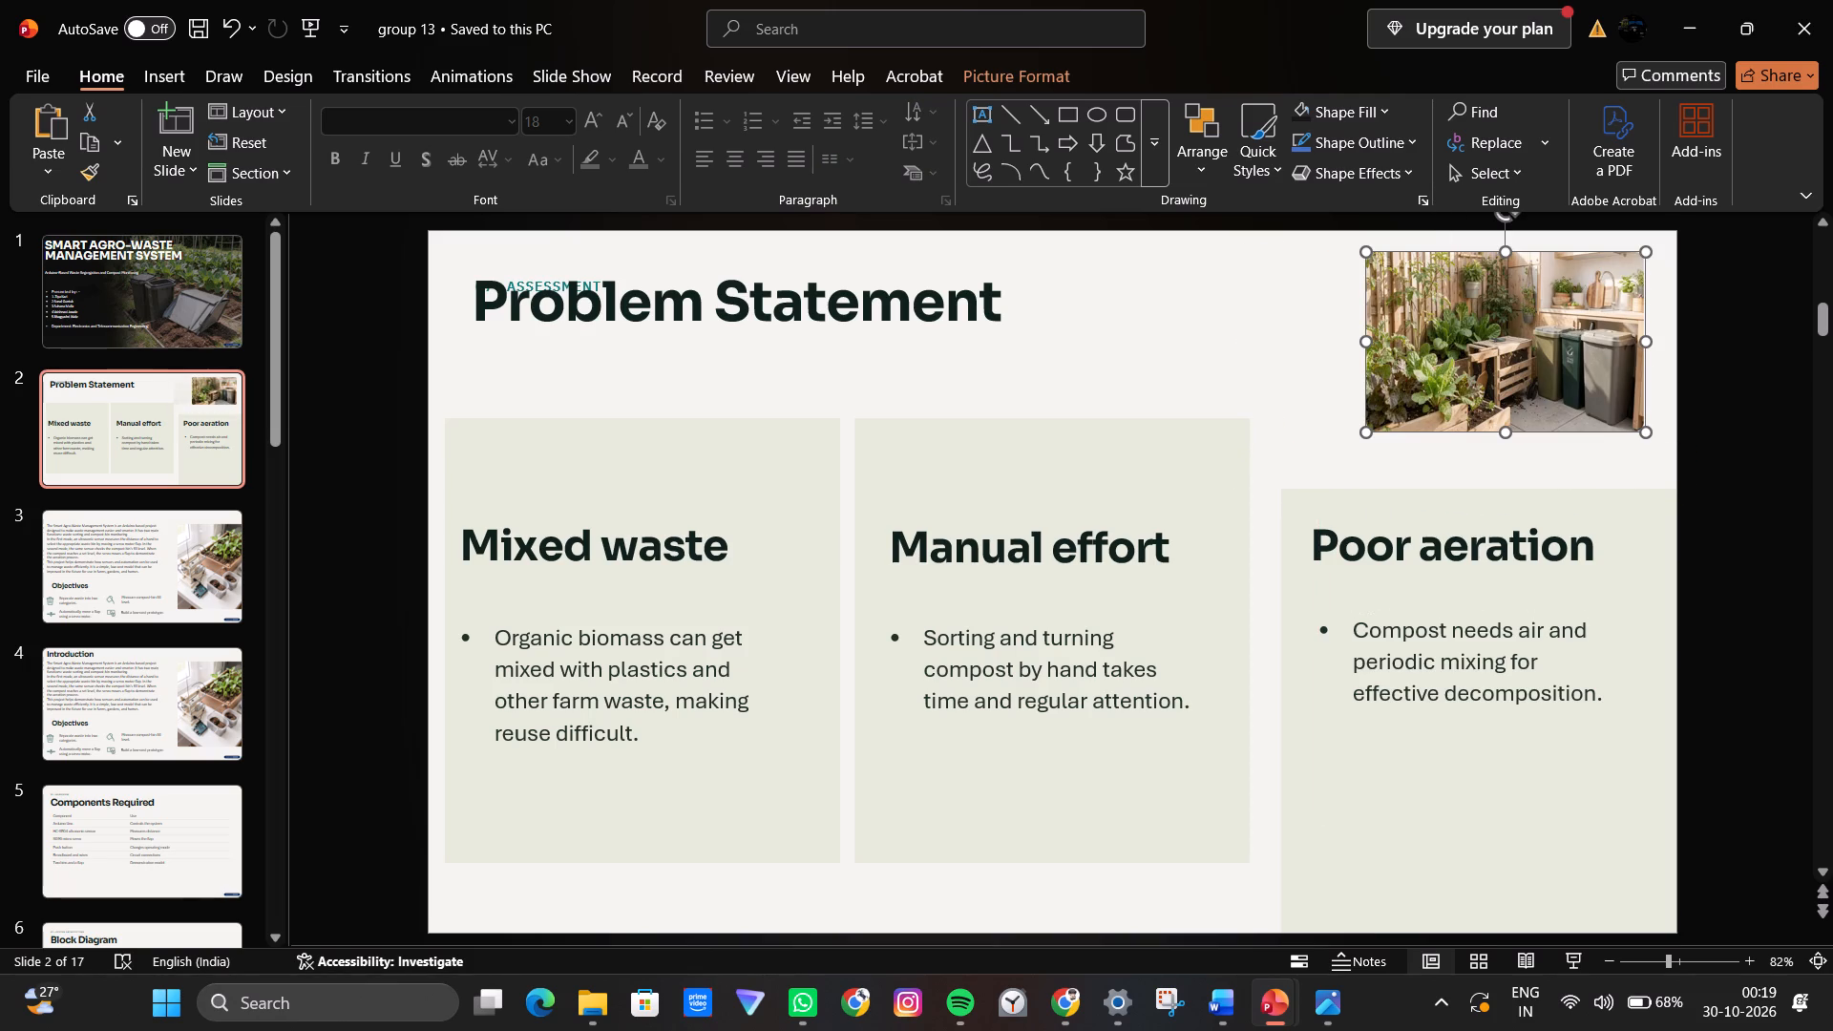
Move the background panel behind "Poor aeration" up so it lines up with the other two panels.
drag(1570, 782, 1561, 688)
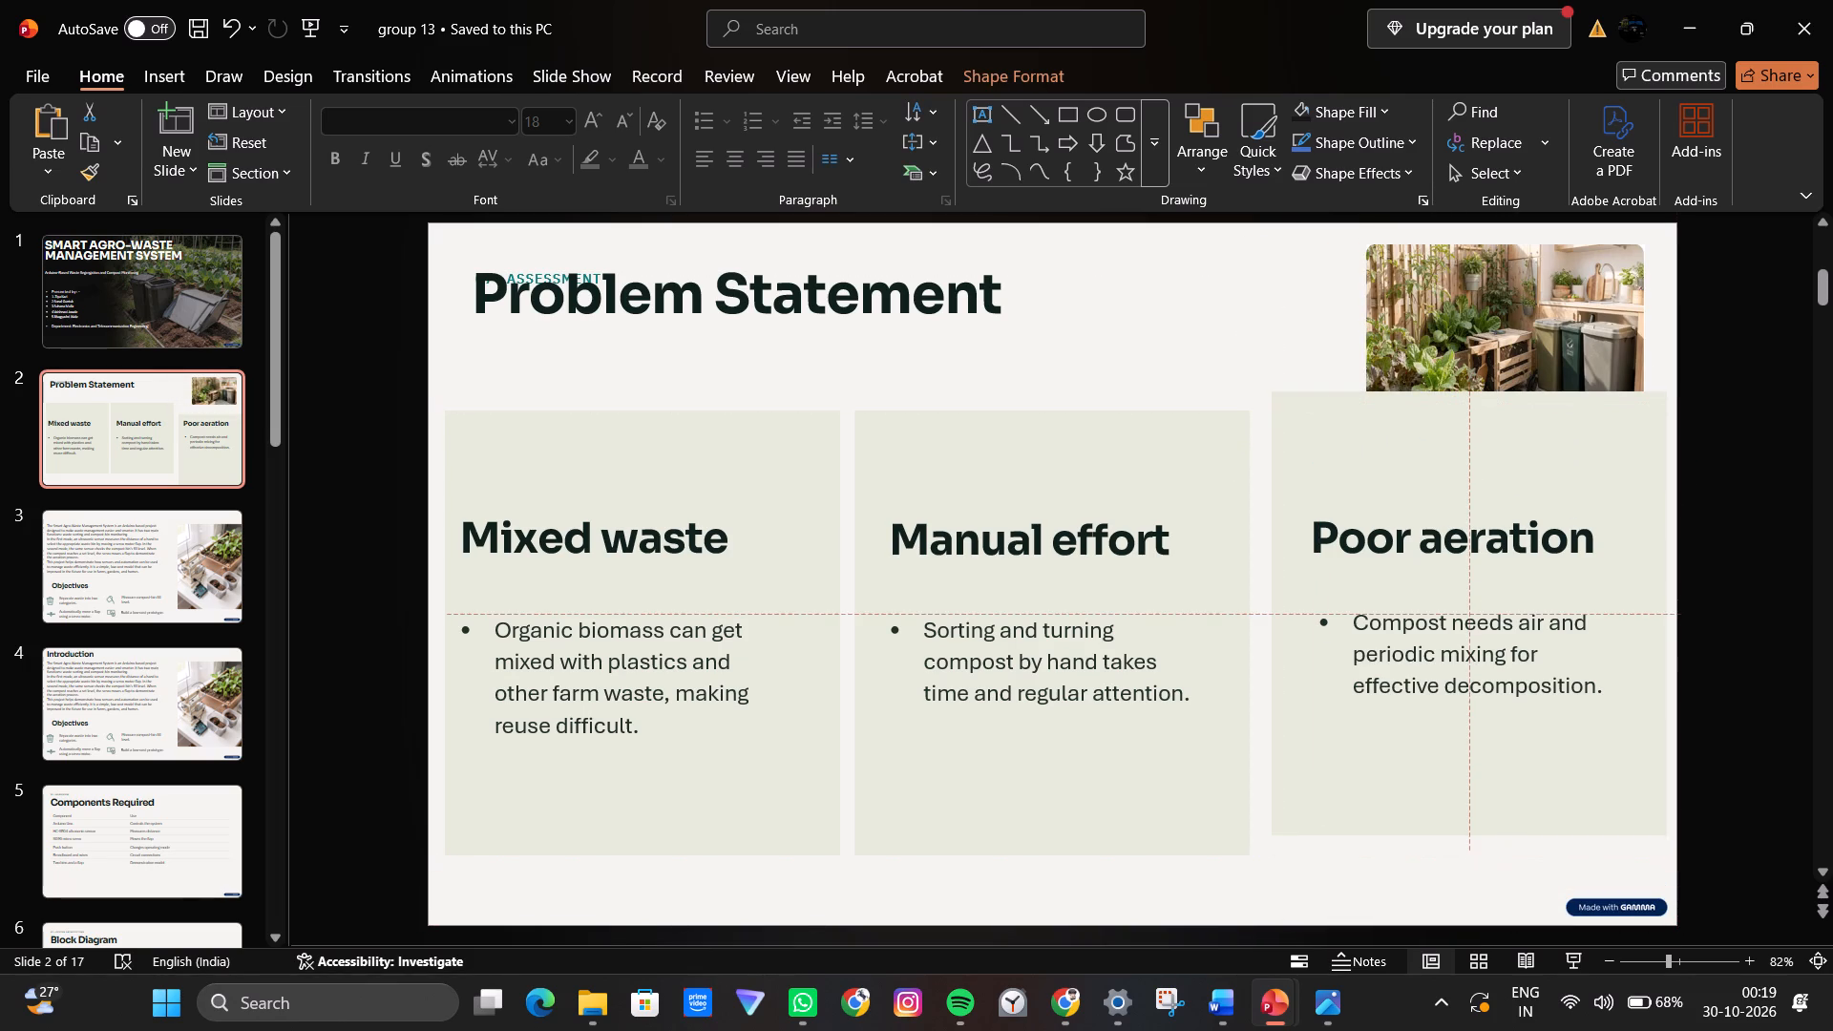
drag(1561, 688, 1561, 701)
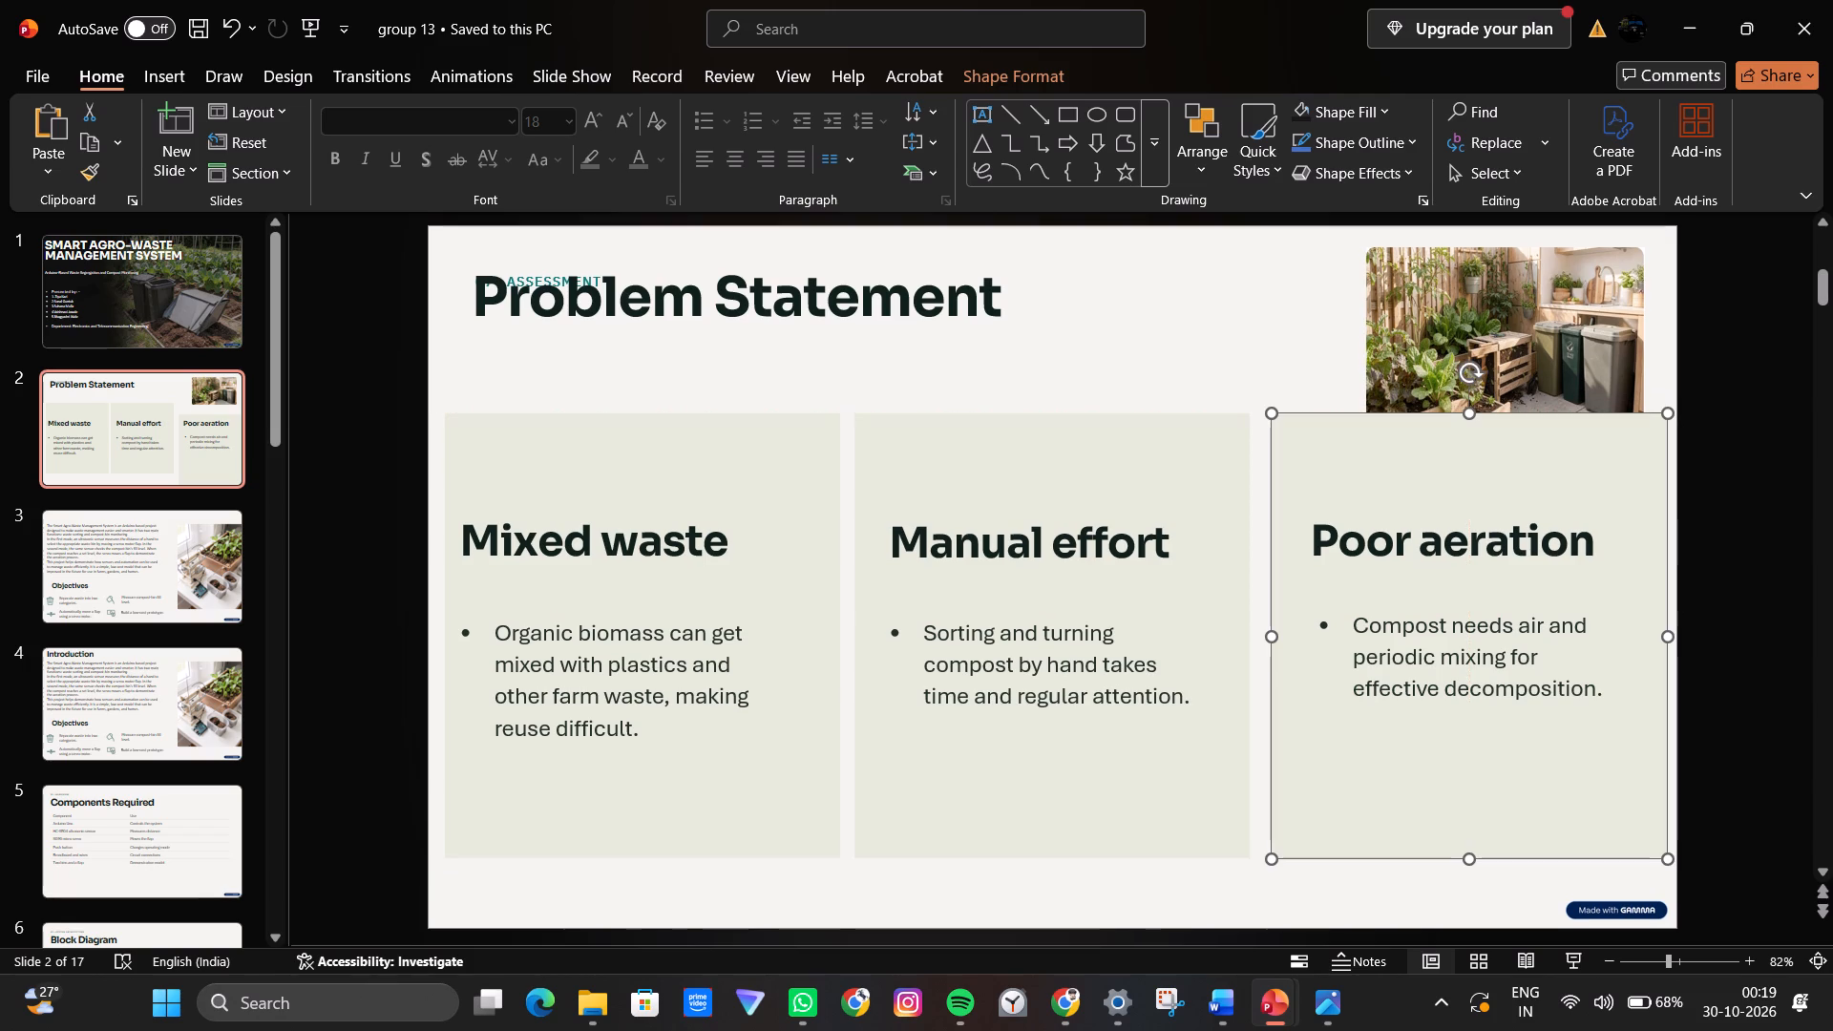
click(1232, 347)
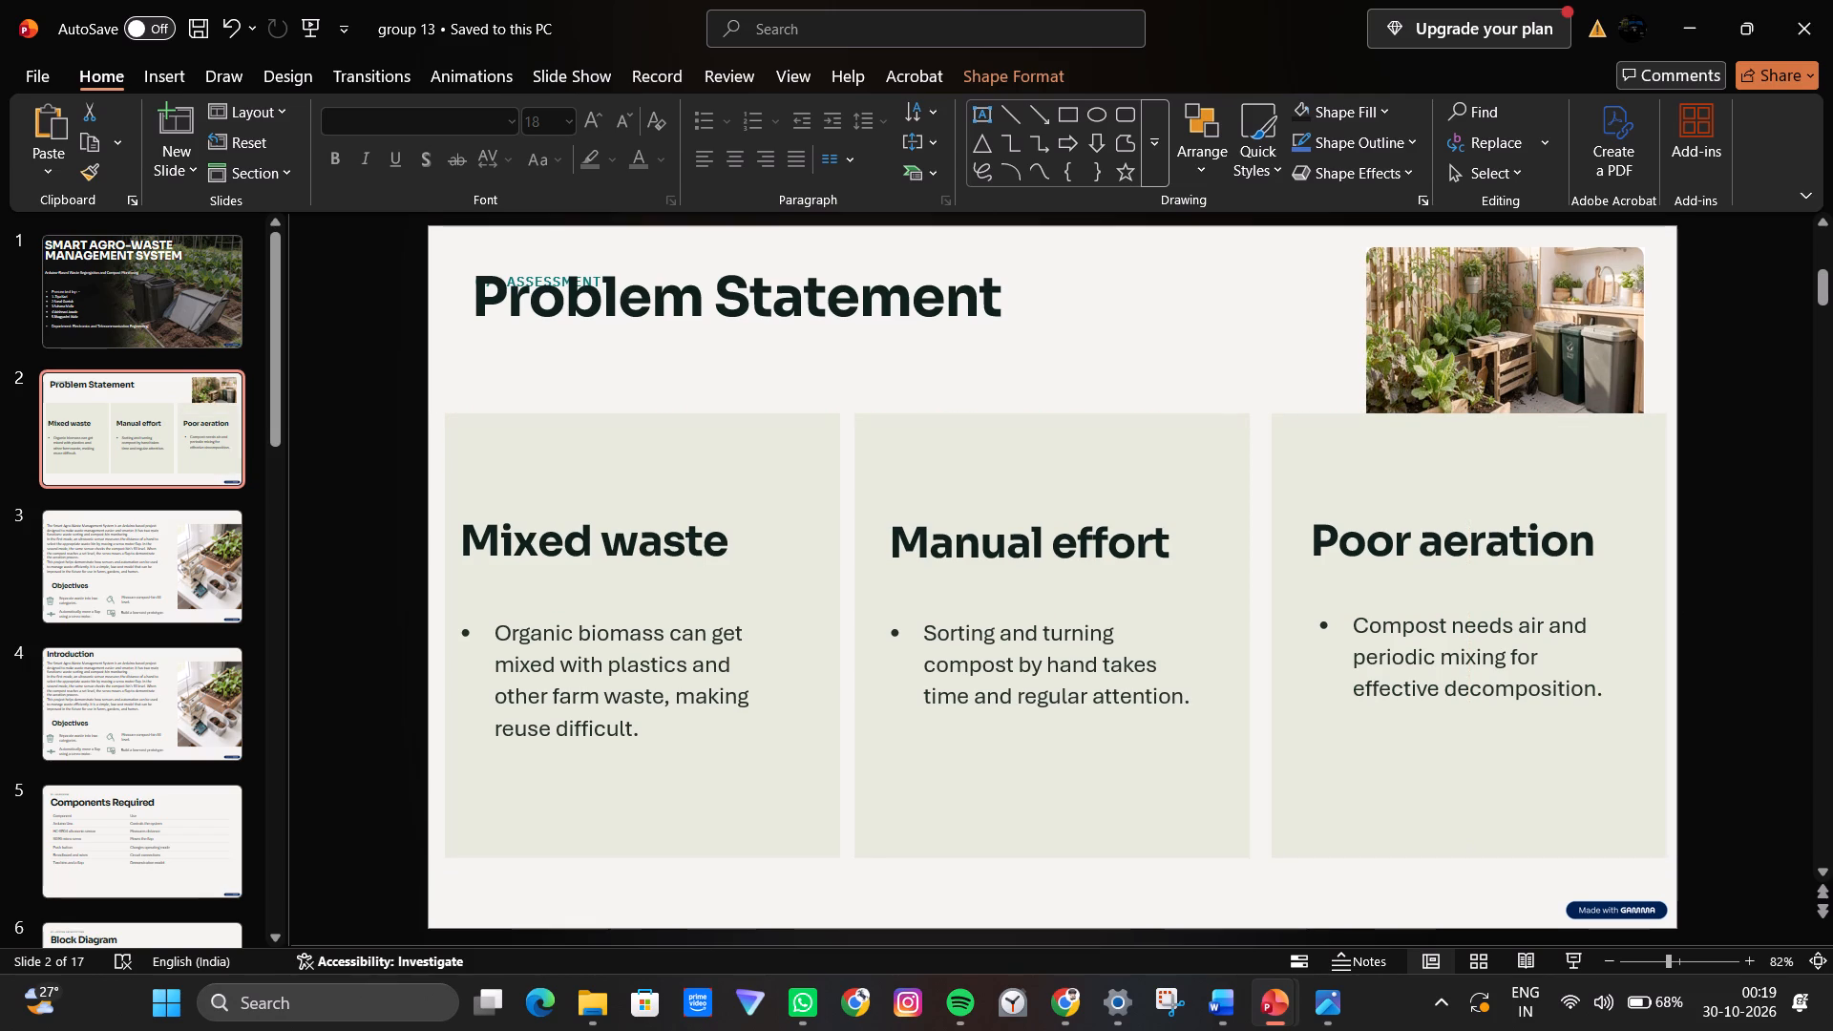
Select the background panel behind "Mixed waste".
click(552, 888)
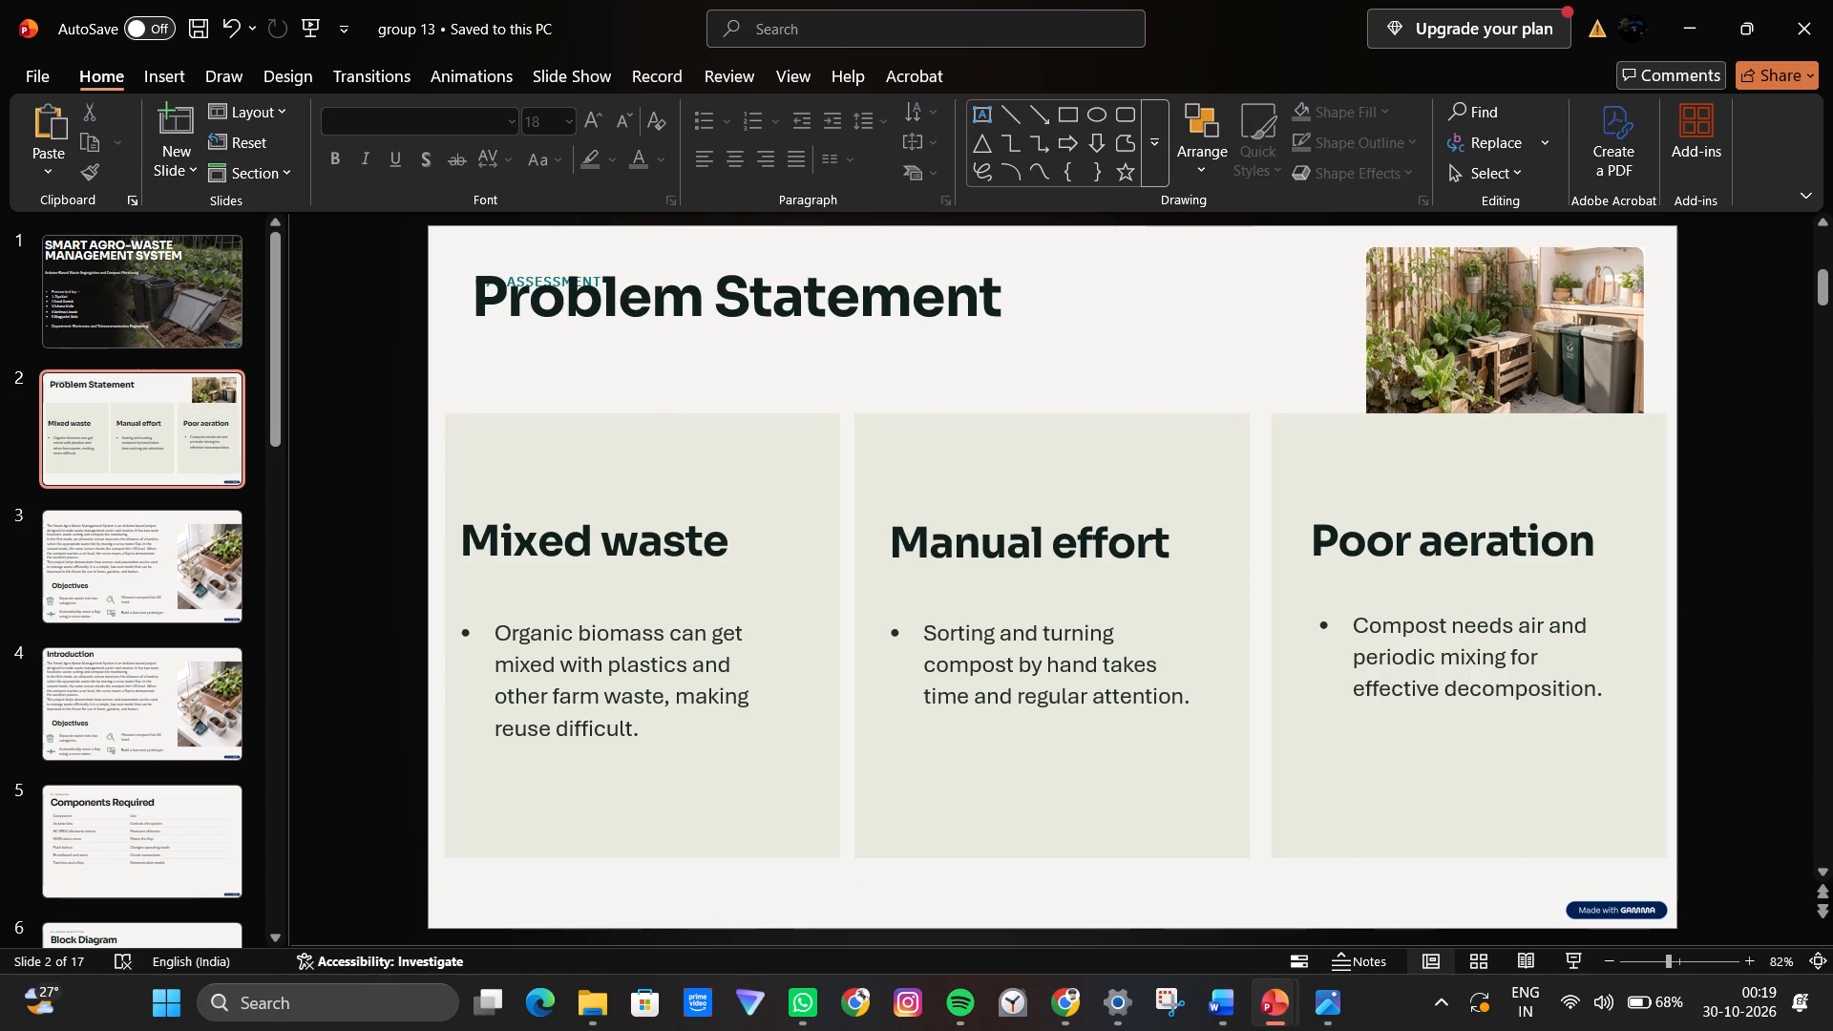
click(548, 821)
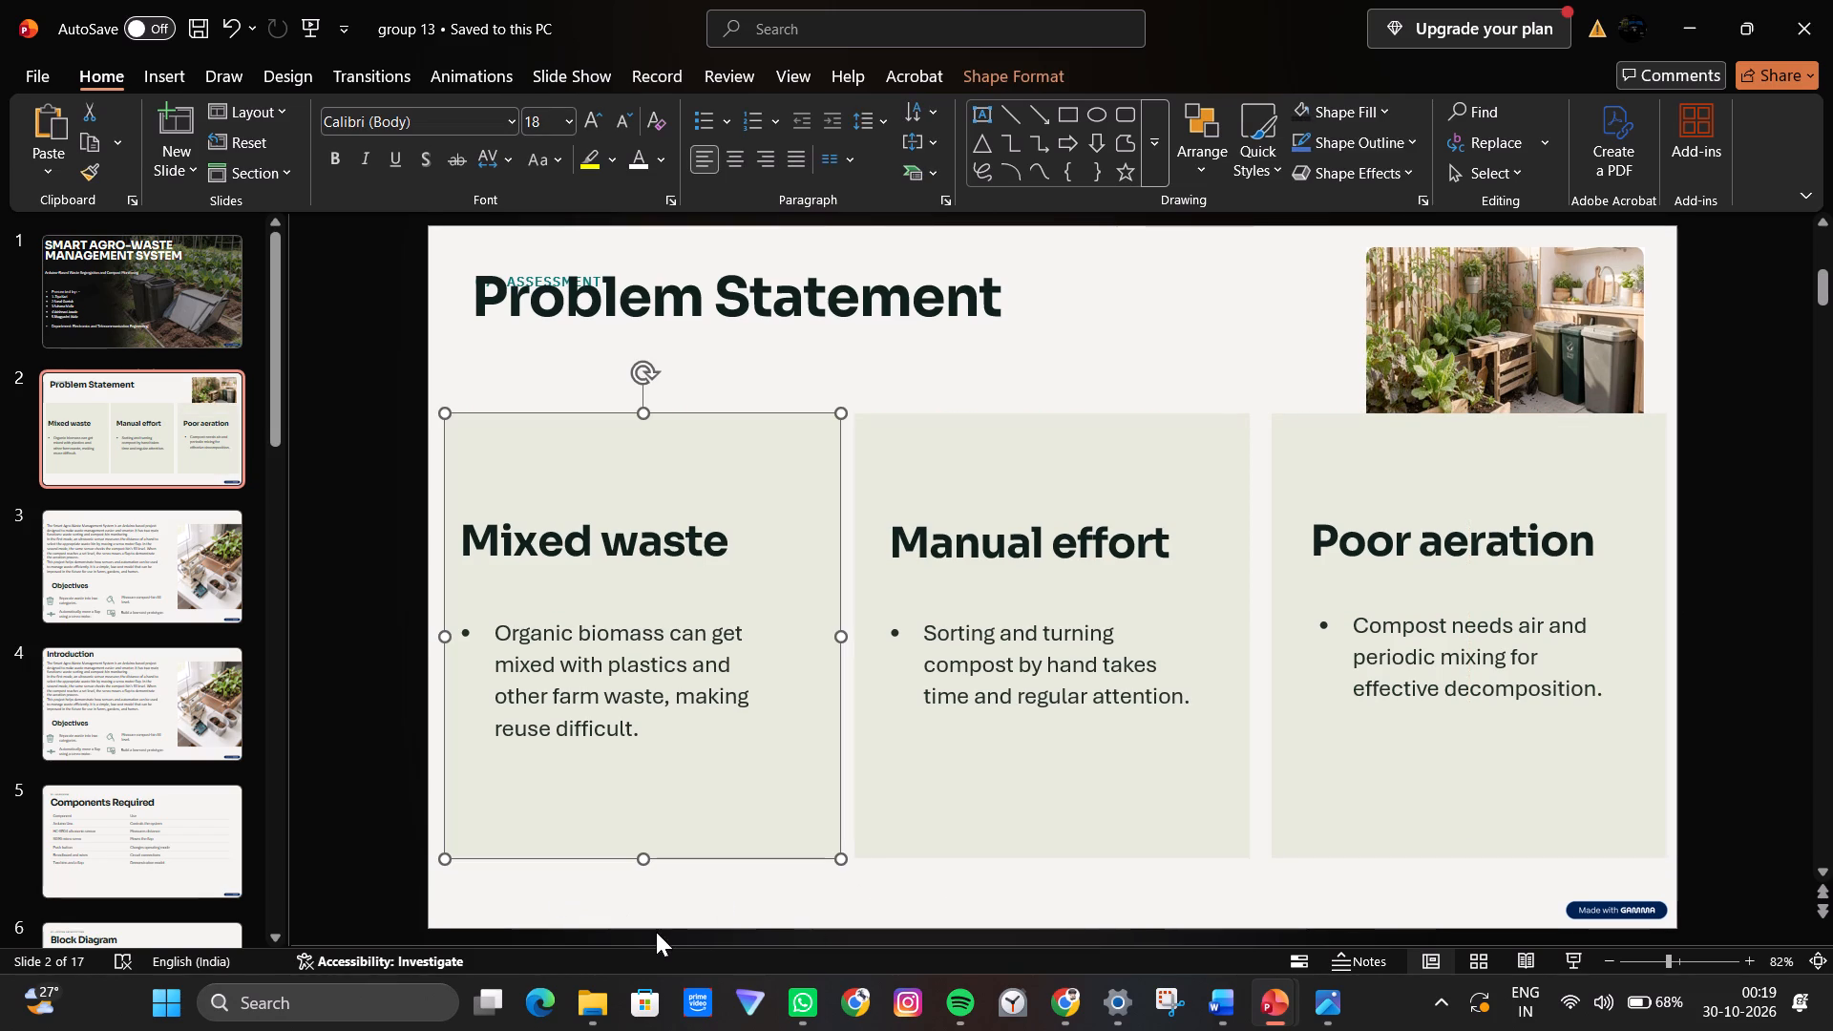
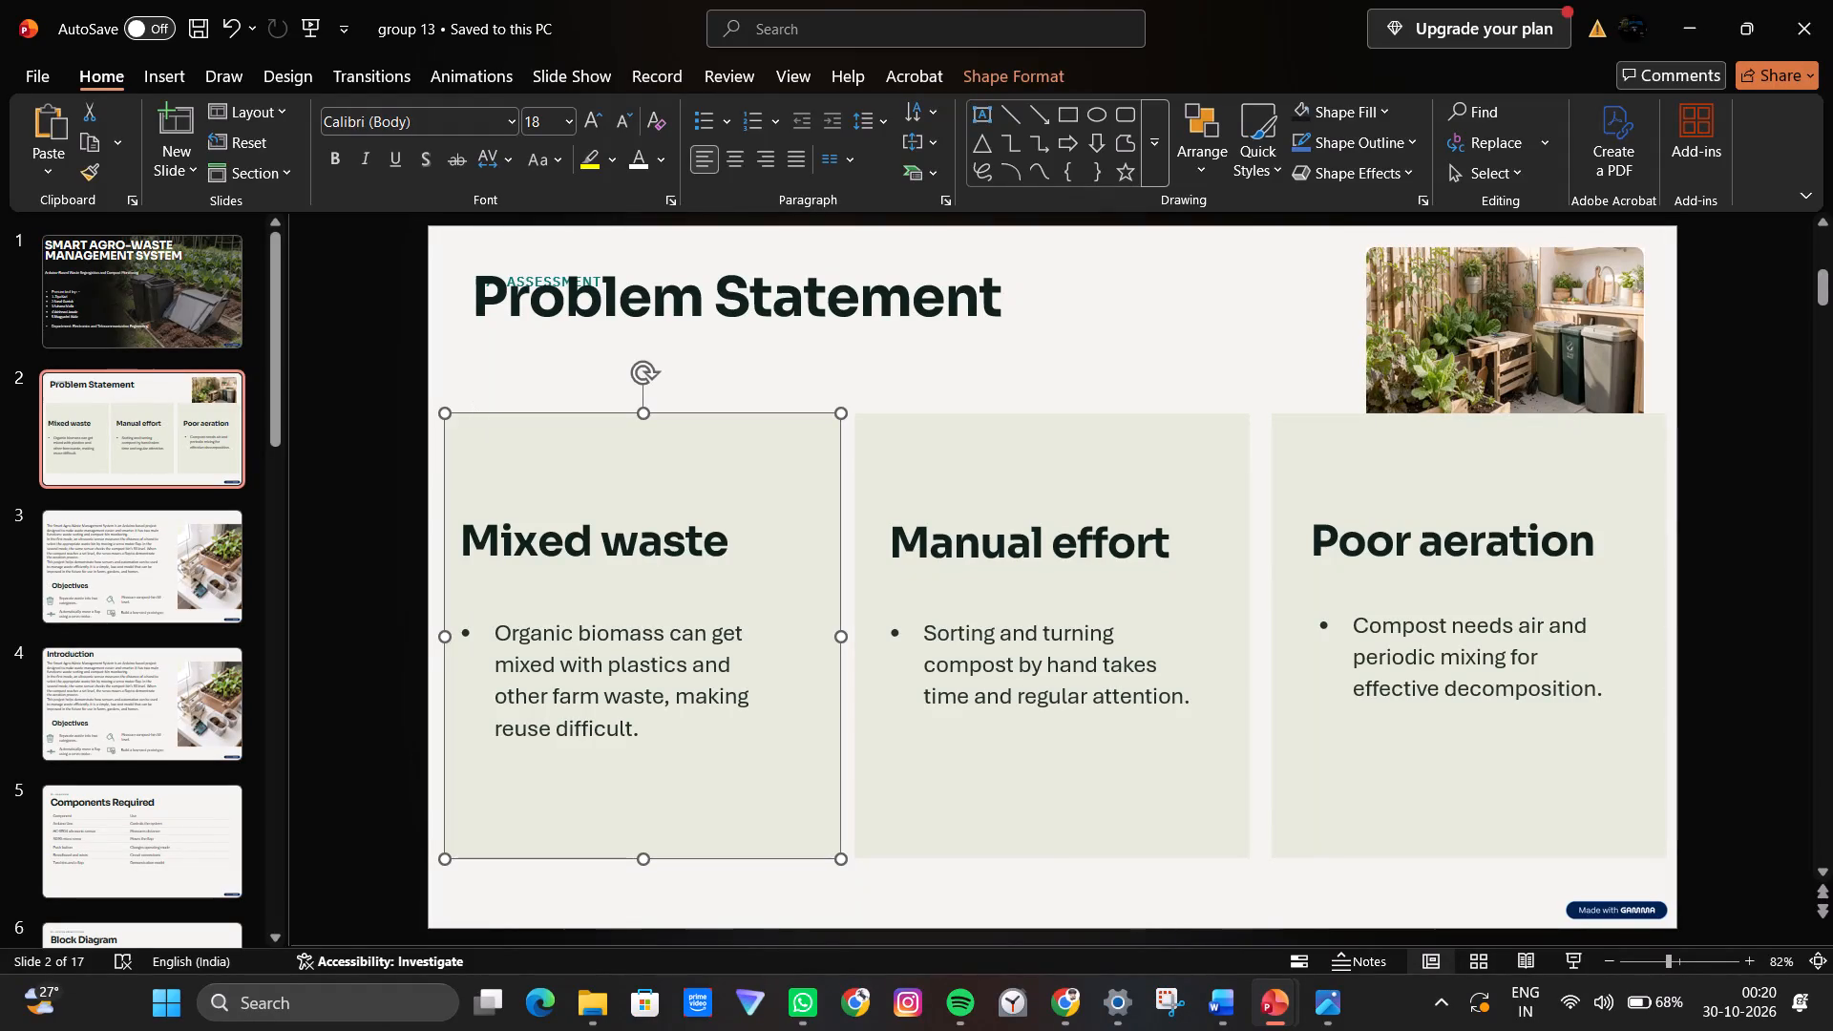
Duplicate the "Problem Statement" title box and place the copy along the slide's lower edge, beneath the three descriptions.
click(1050, 879)
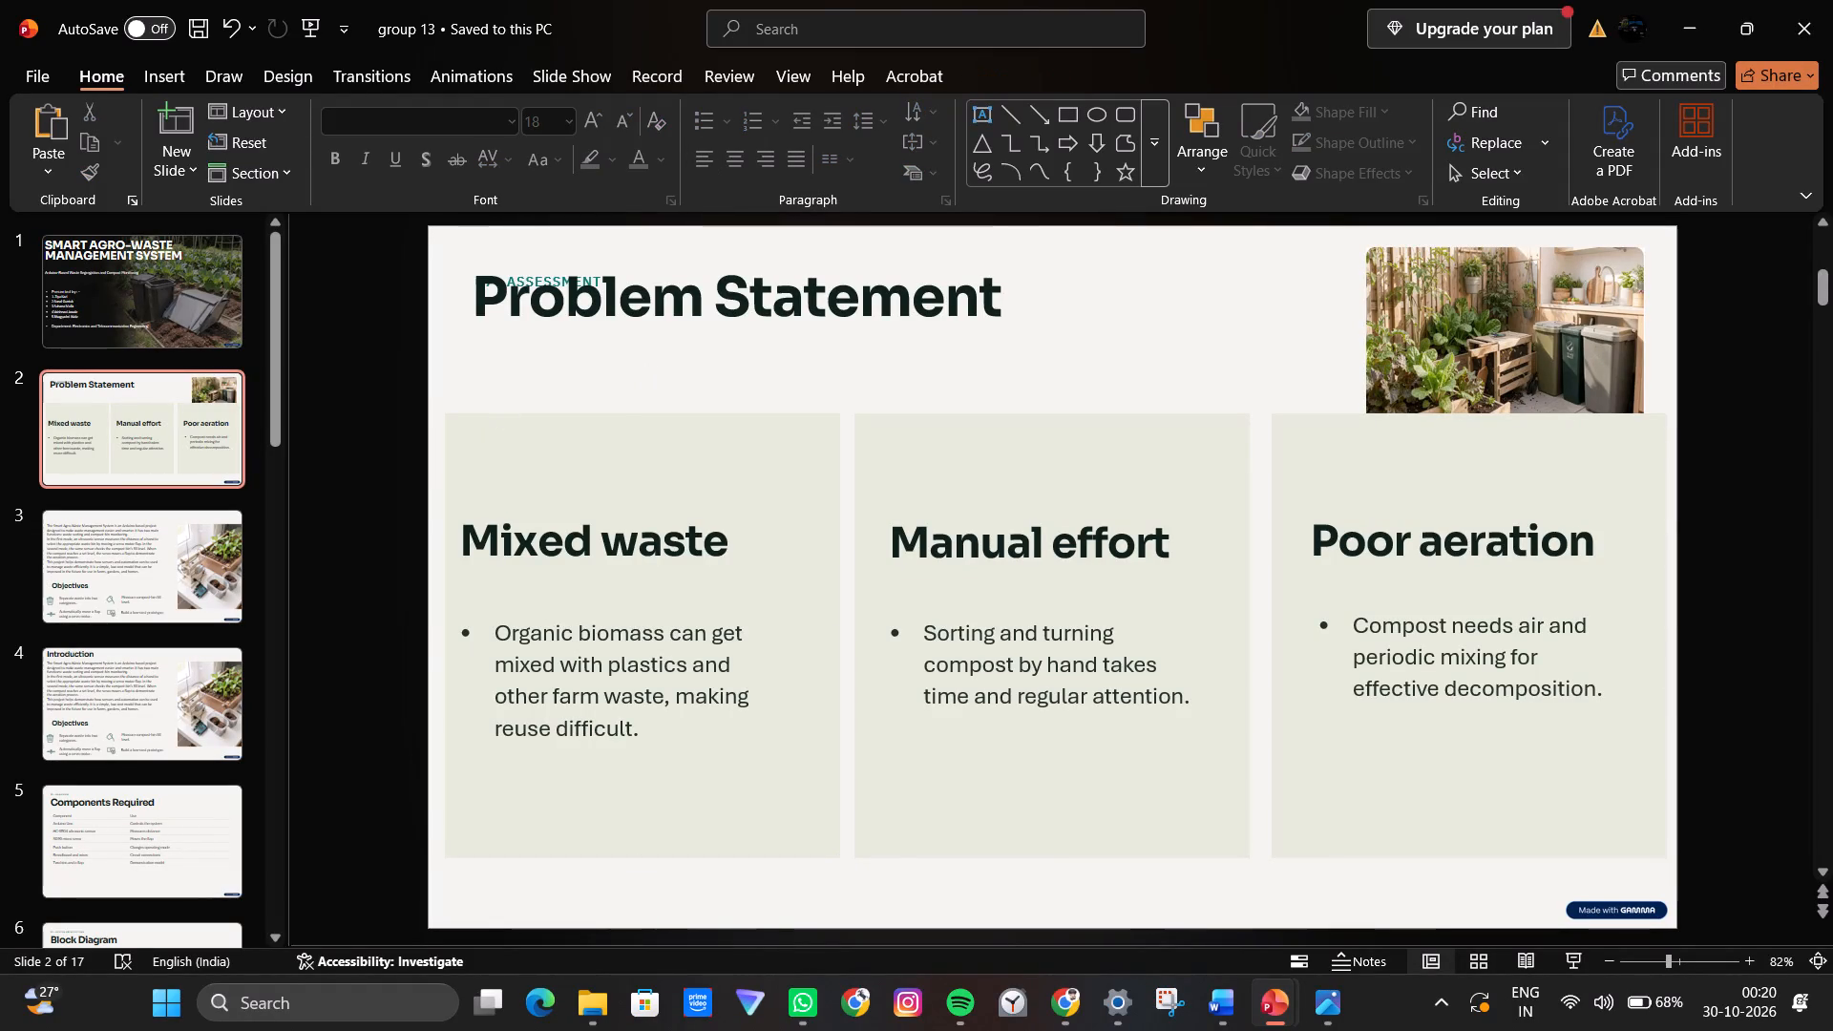
click(551, 297)
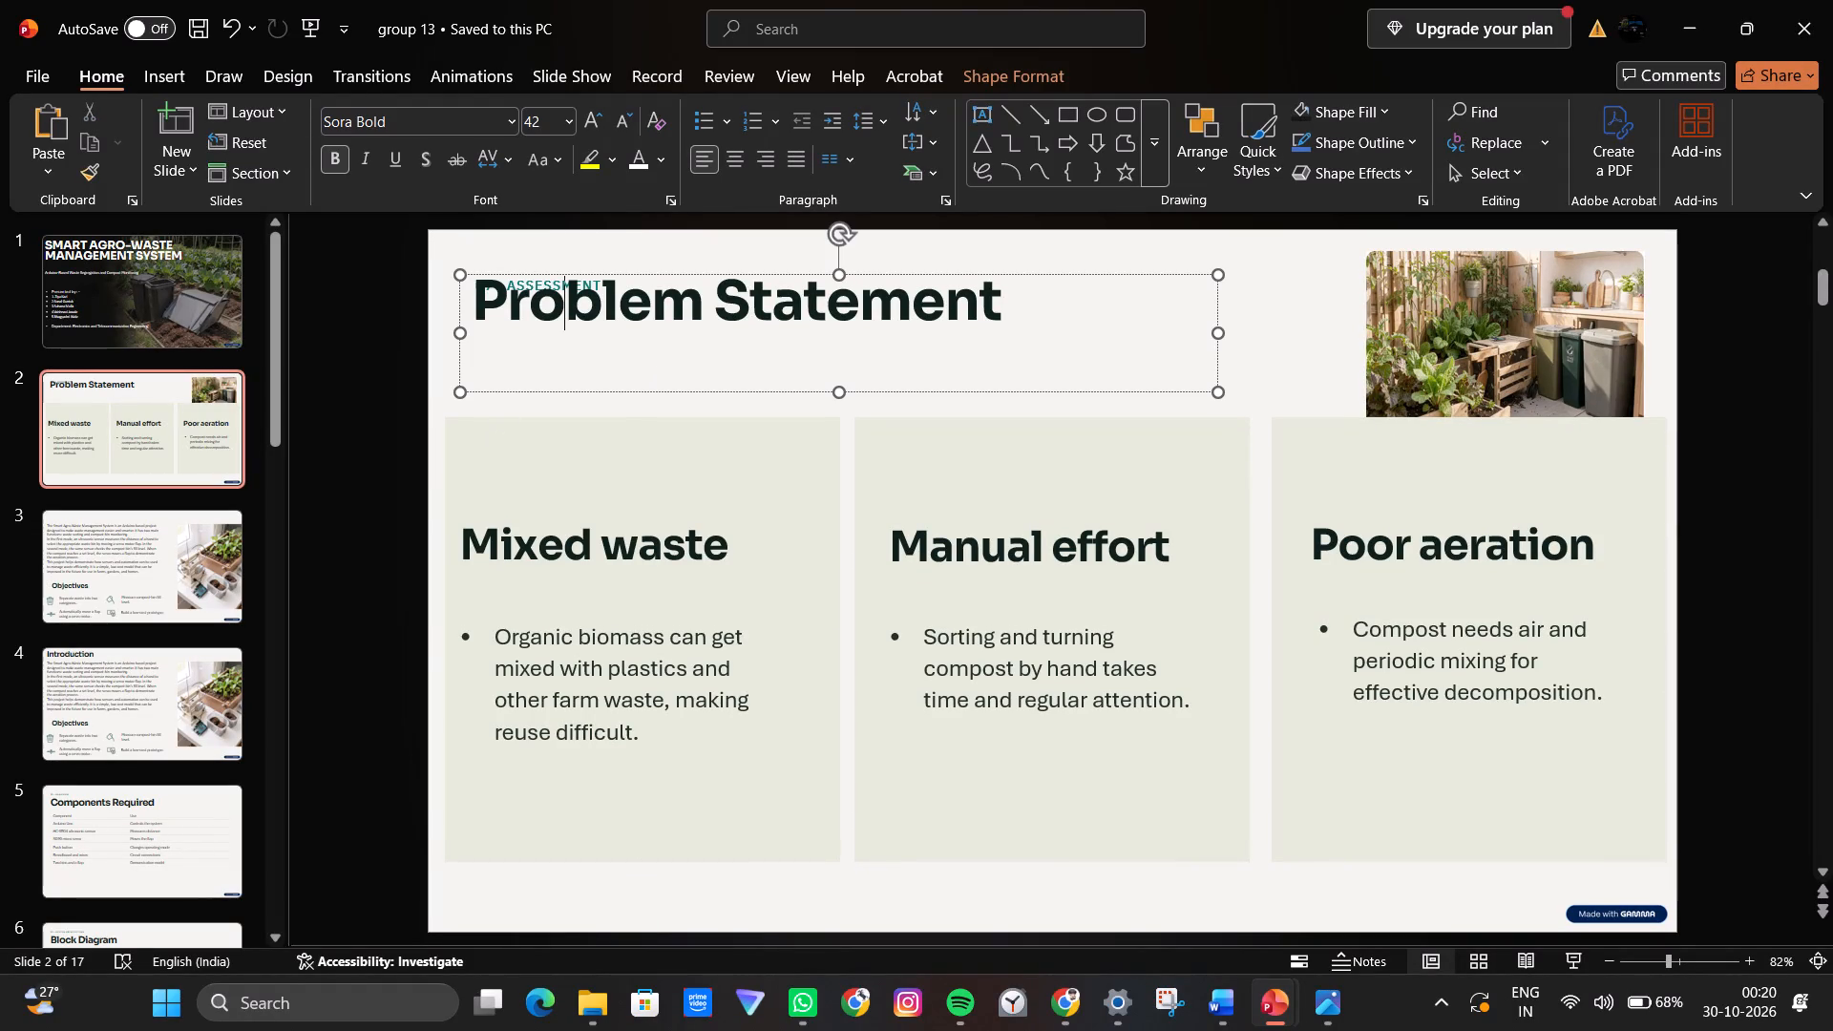
right_click(1073, 270)
click(1123, 355)
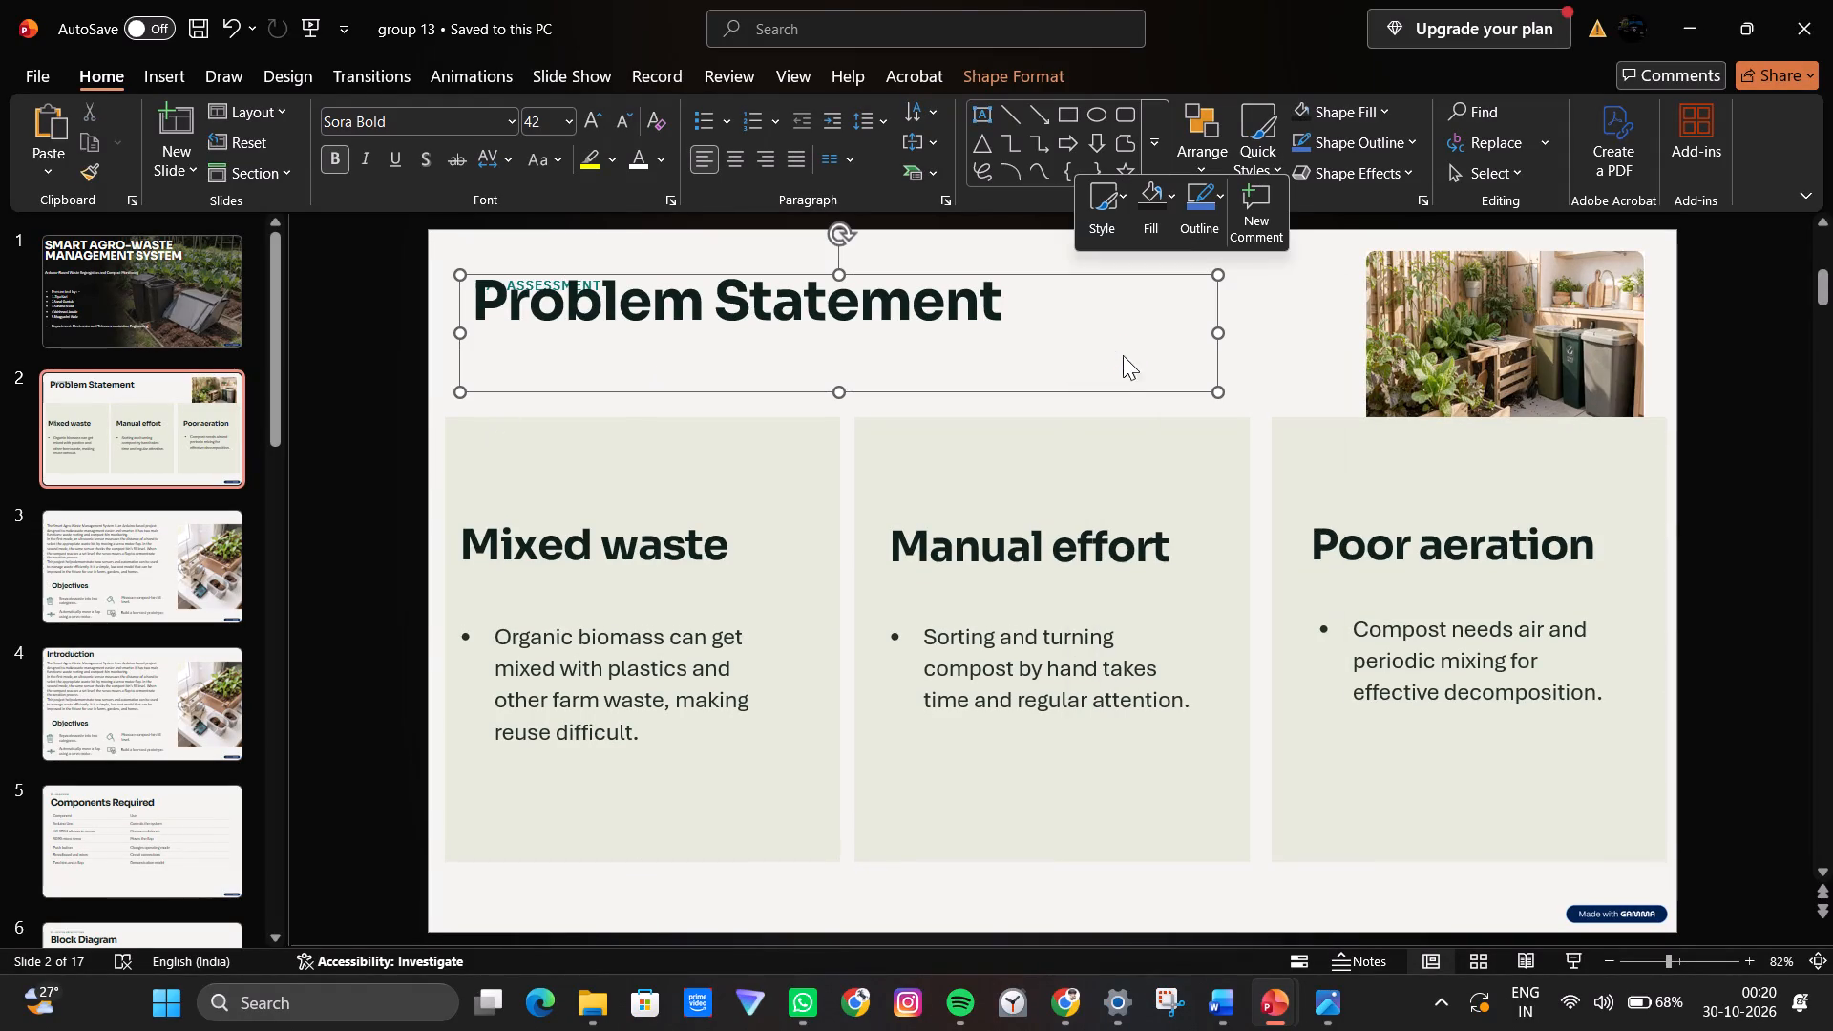
right_click(811, 836)
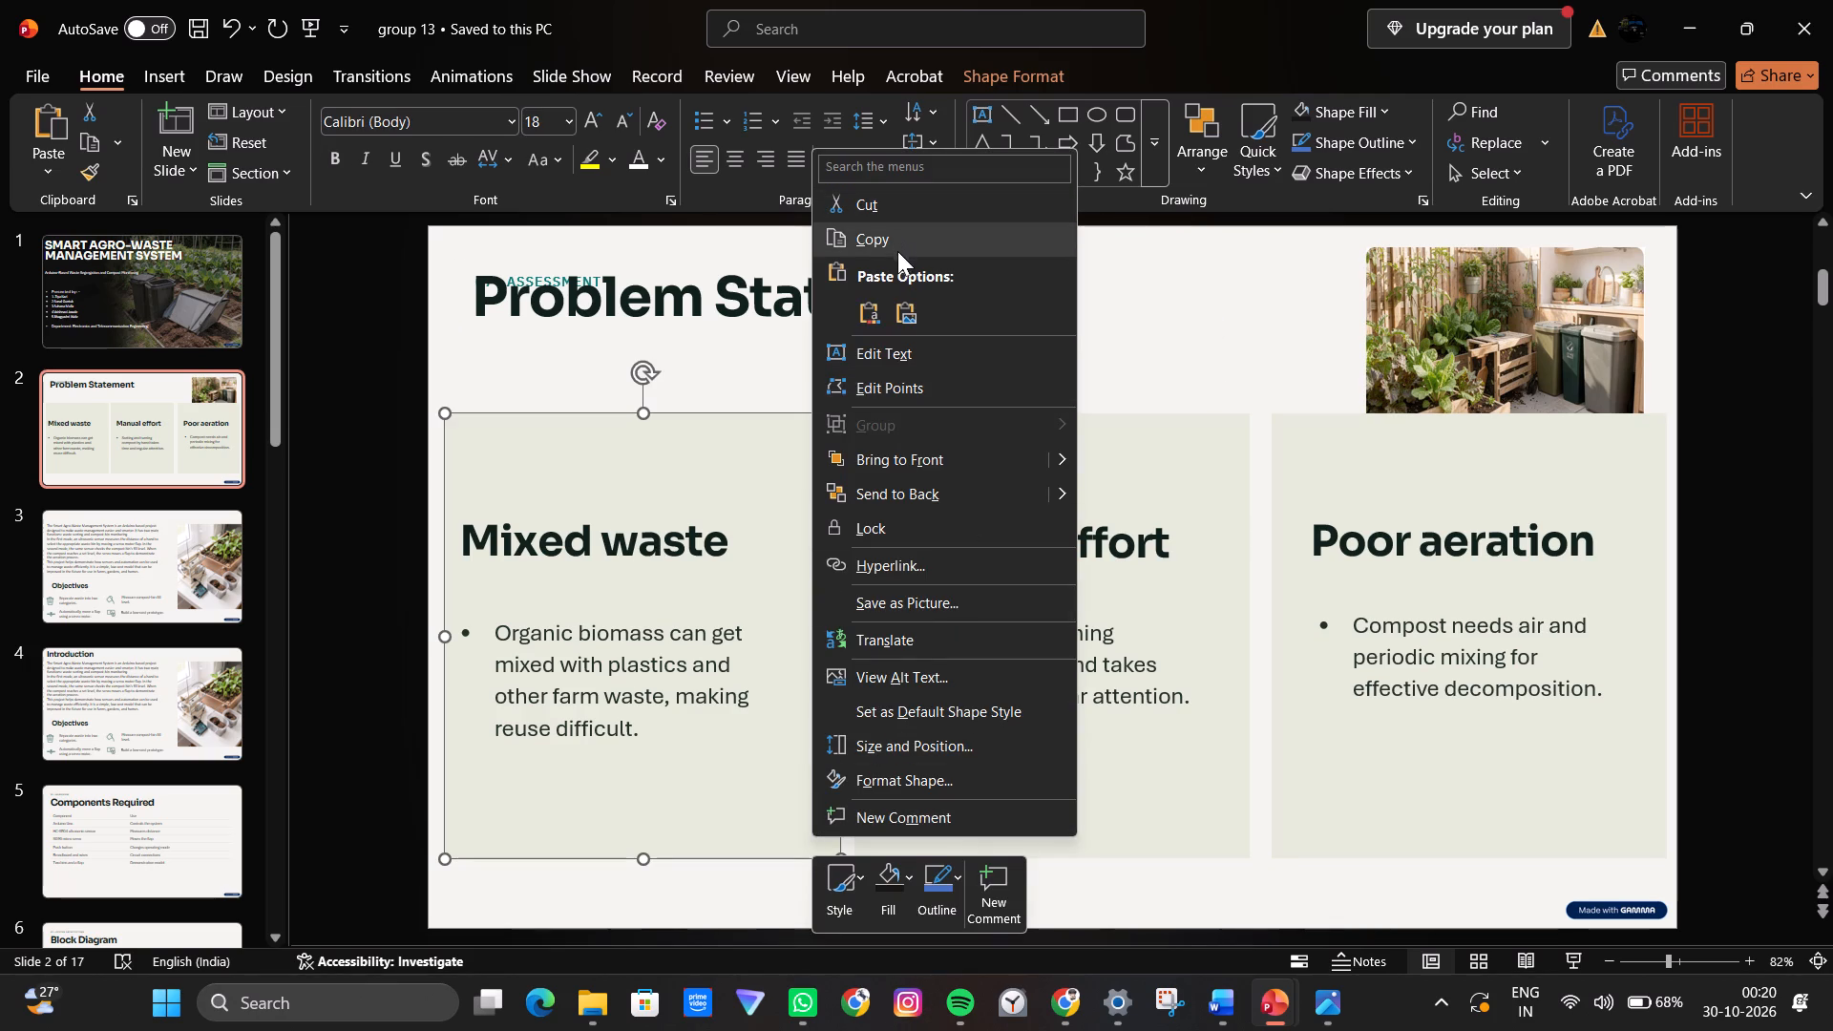
click(862, 313)
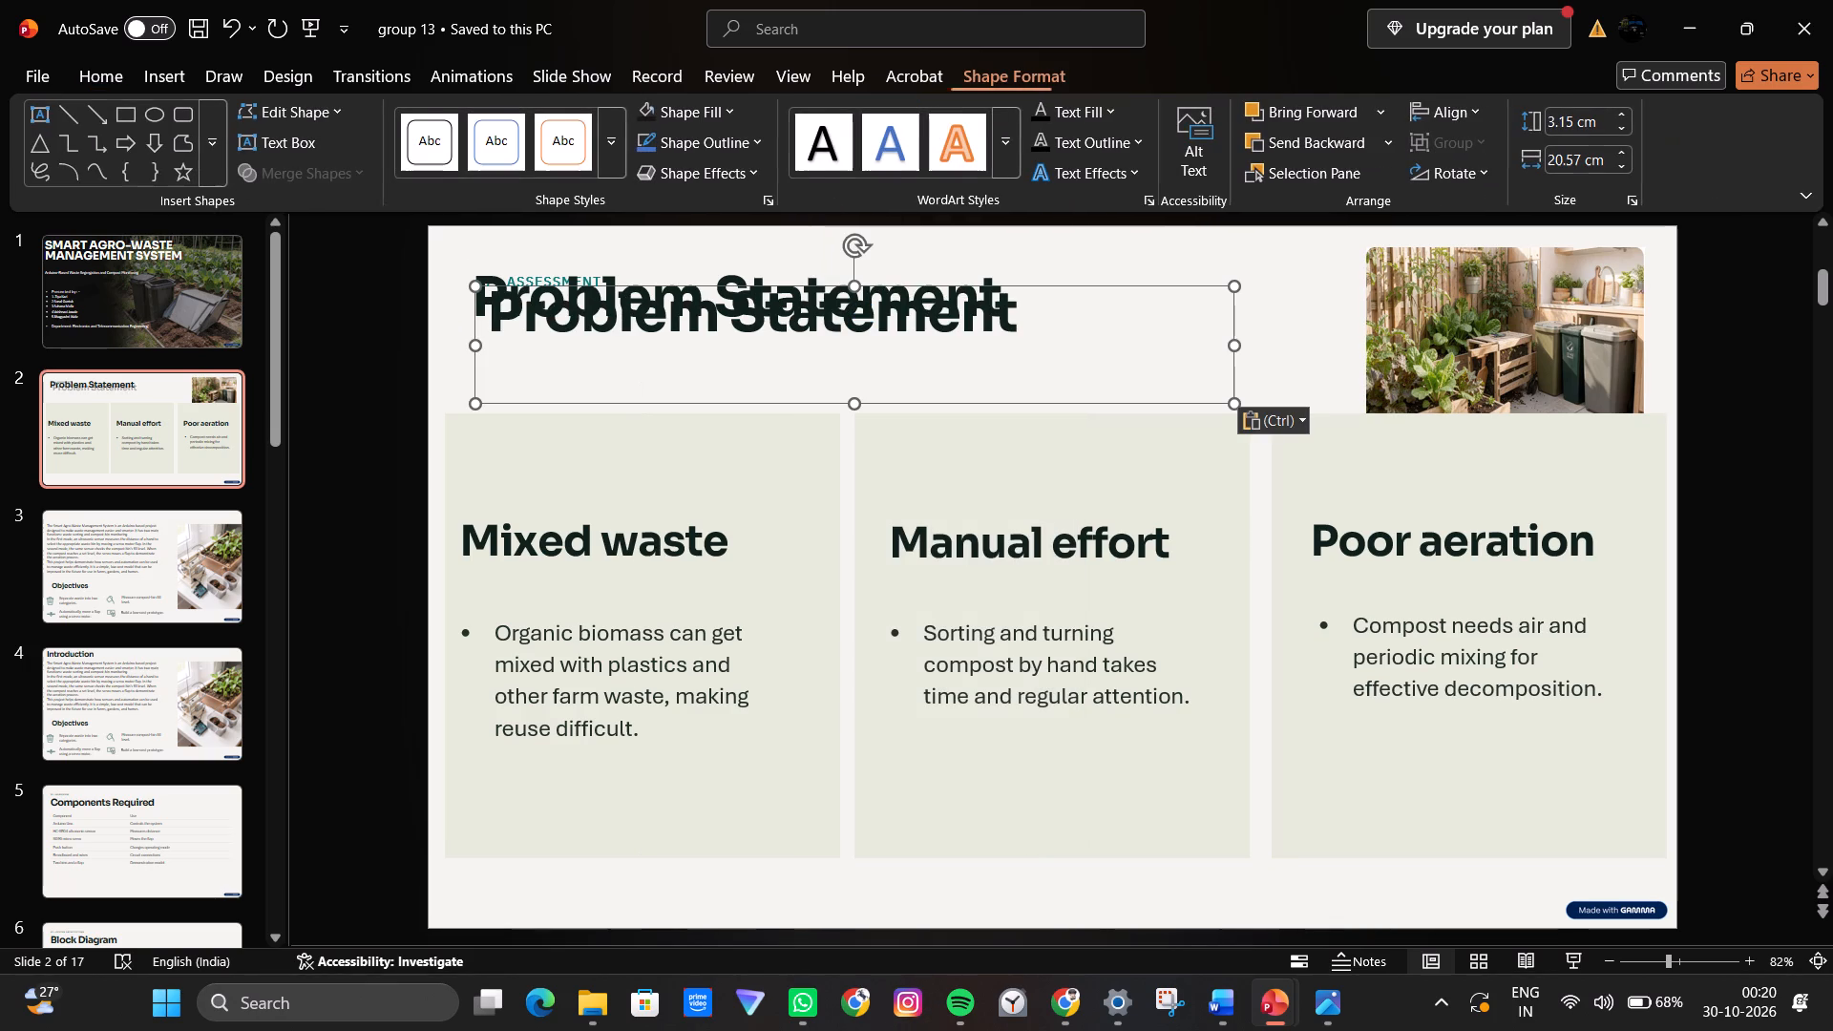
drag(909, 405, 921, 455)
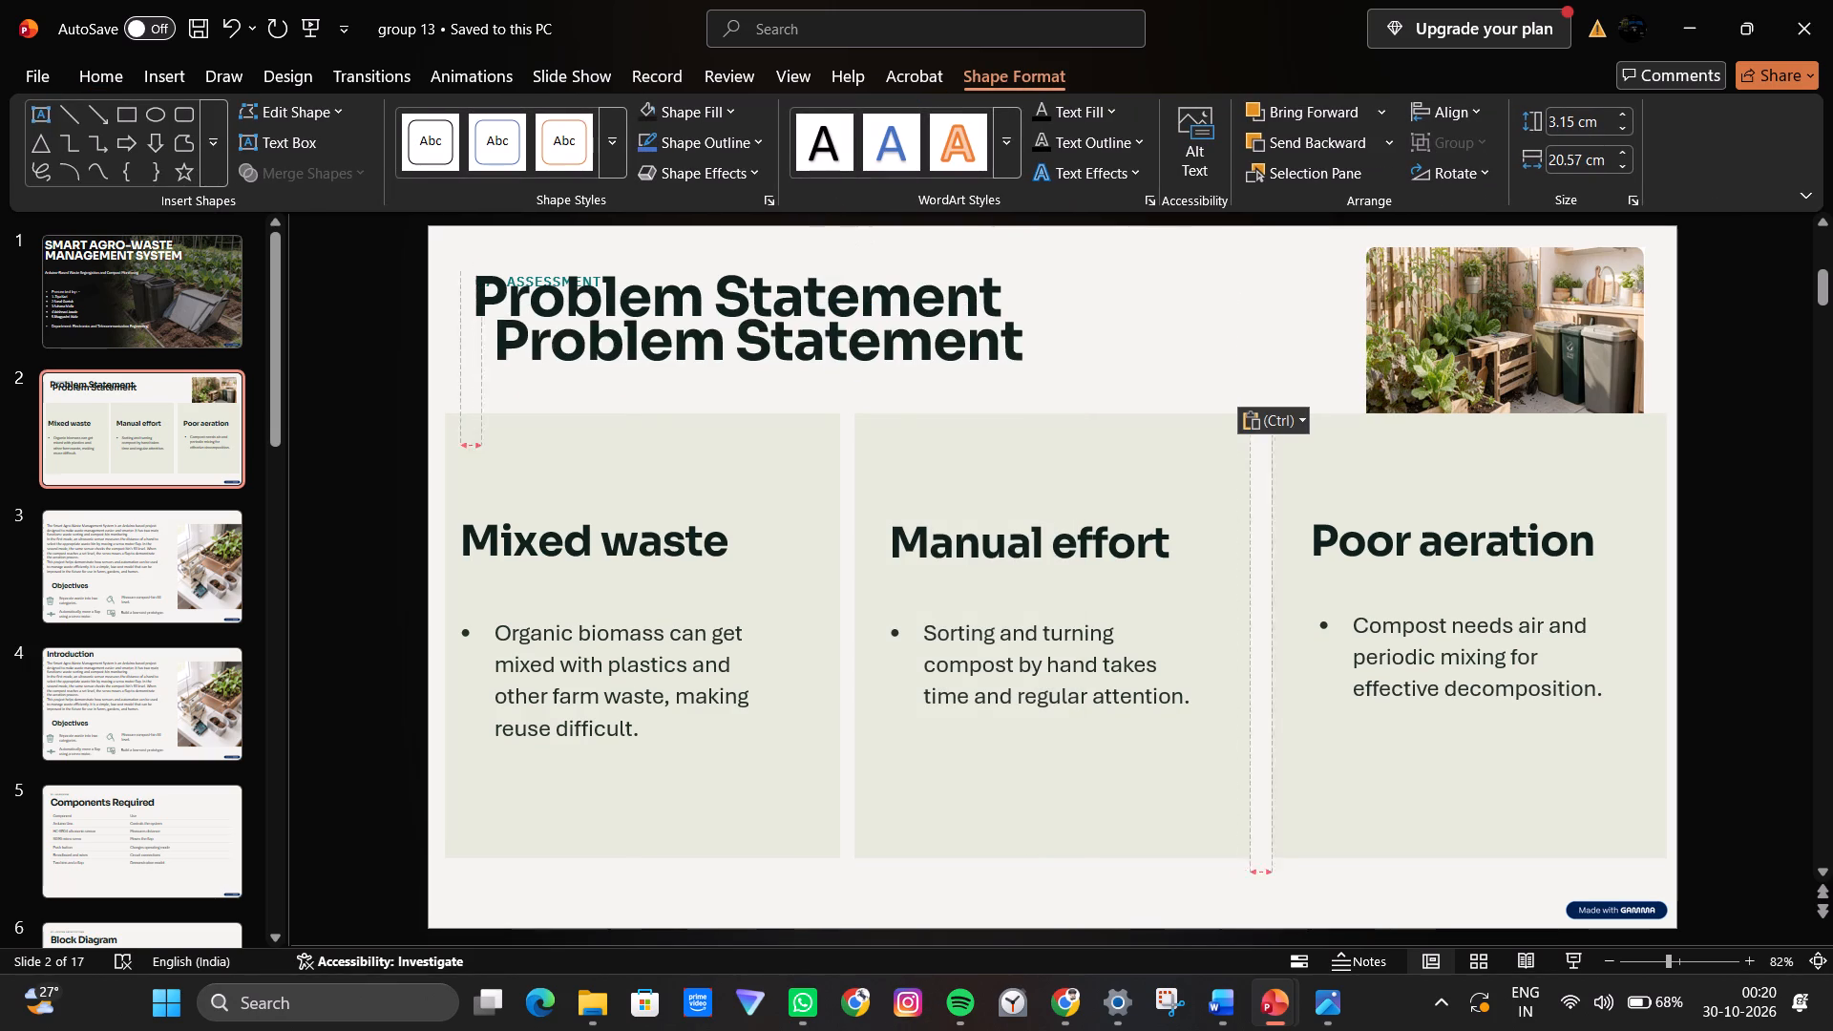
drag(921, 455, 917, 913)
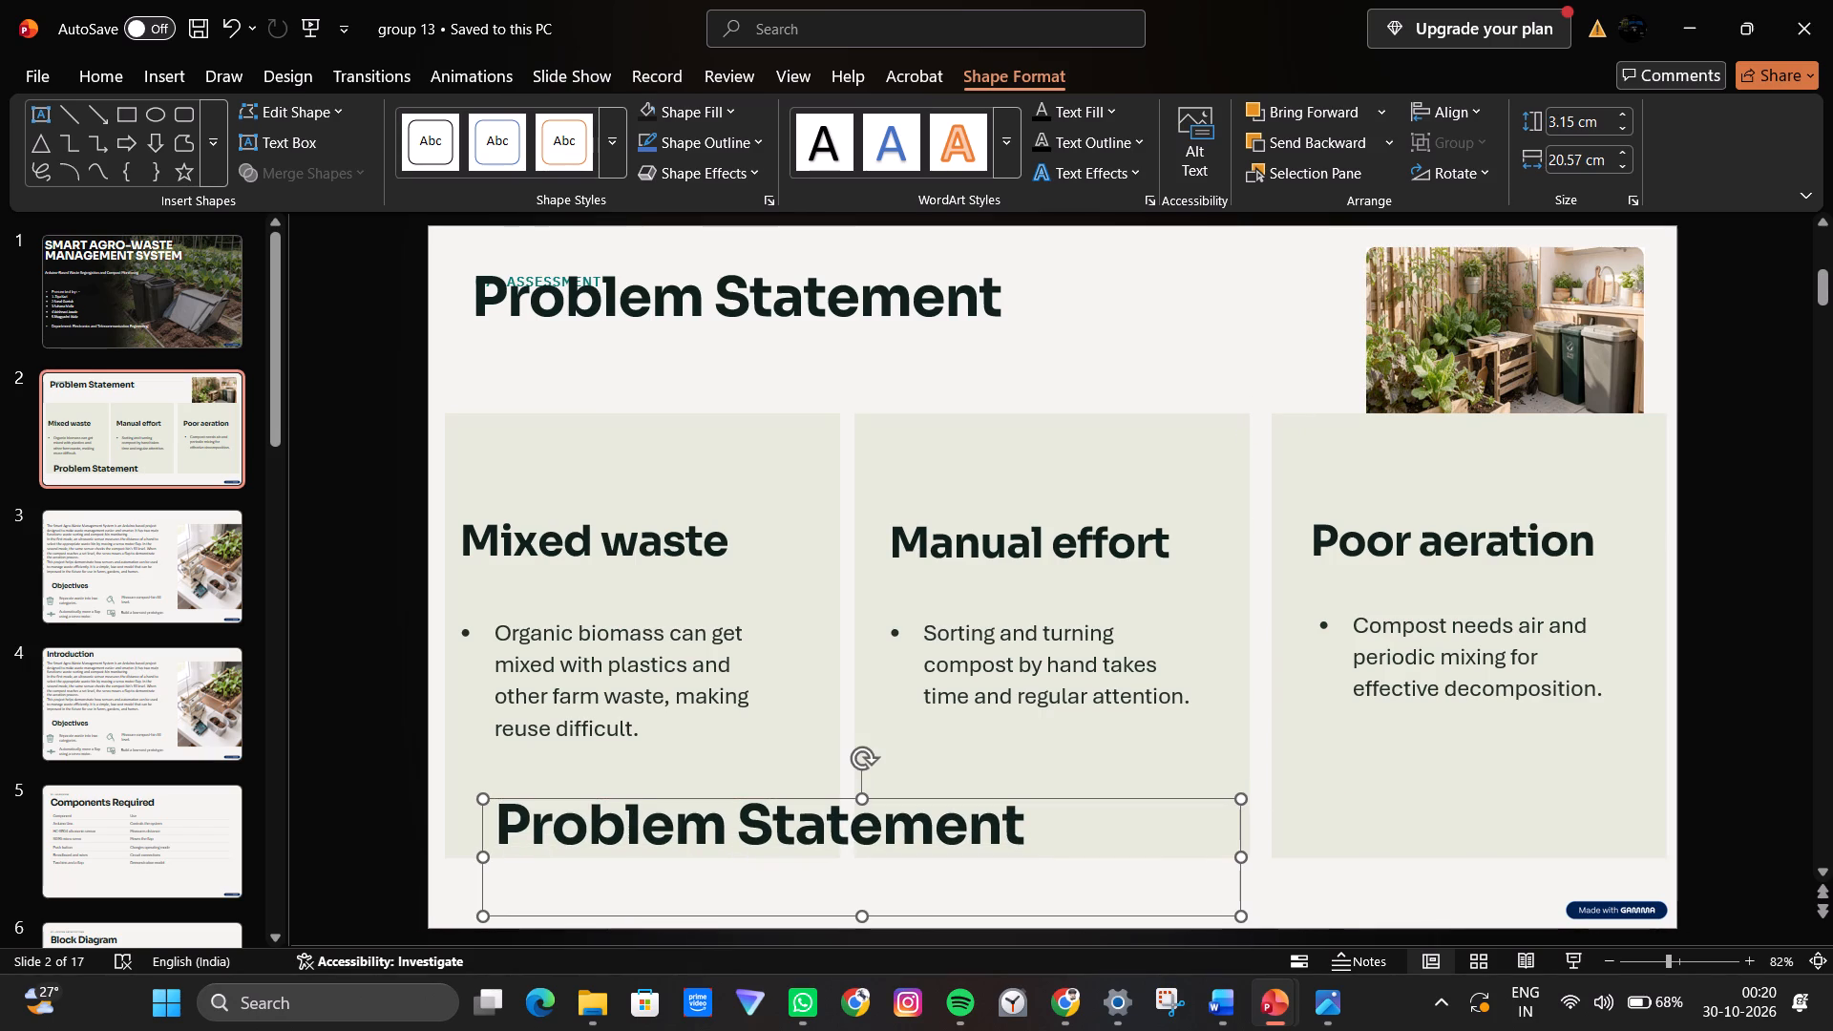
Clear all the text from the copied "Problem Statement" box near the slide's lower edge.
click(1030, 825)
click(1012, 832)
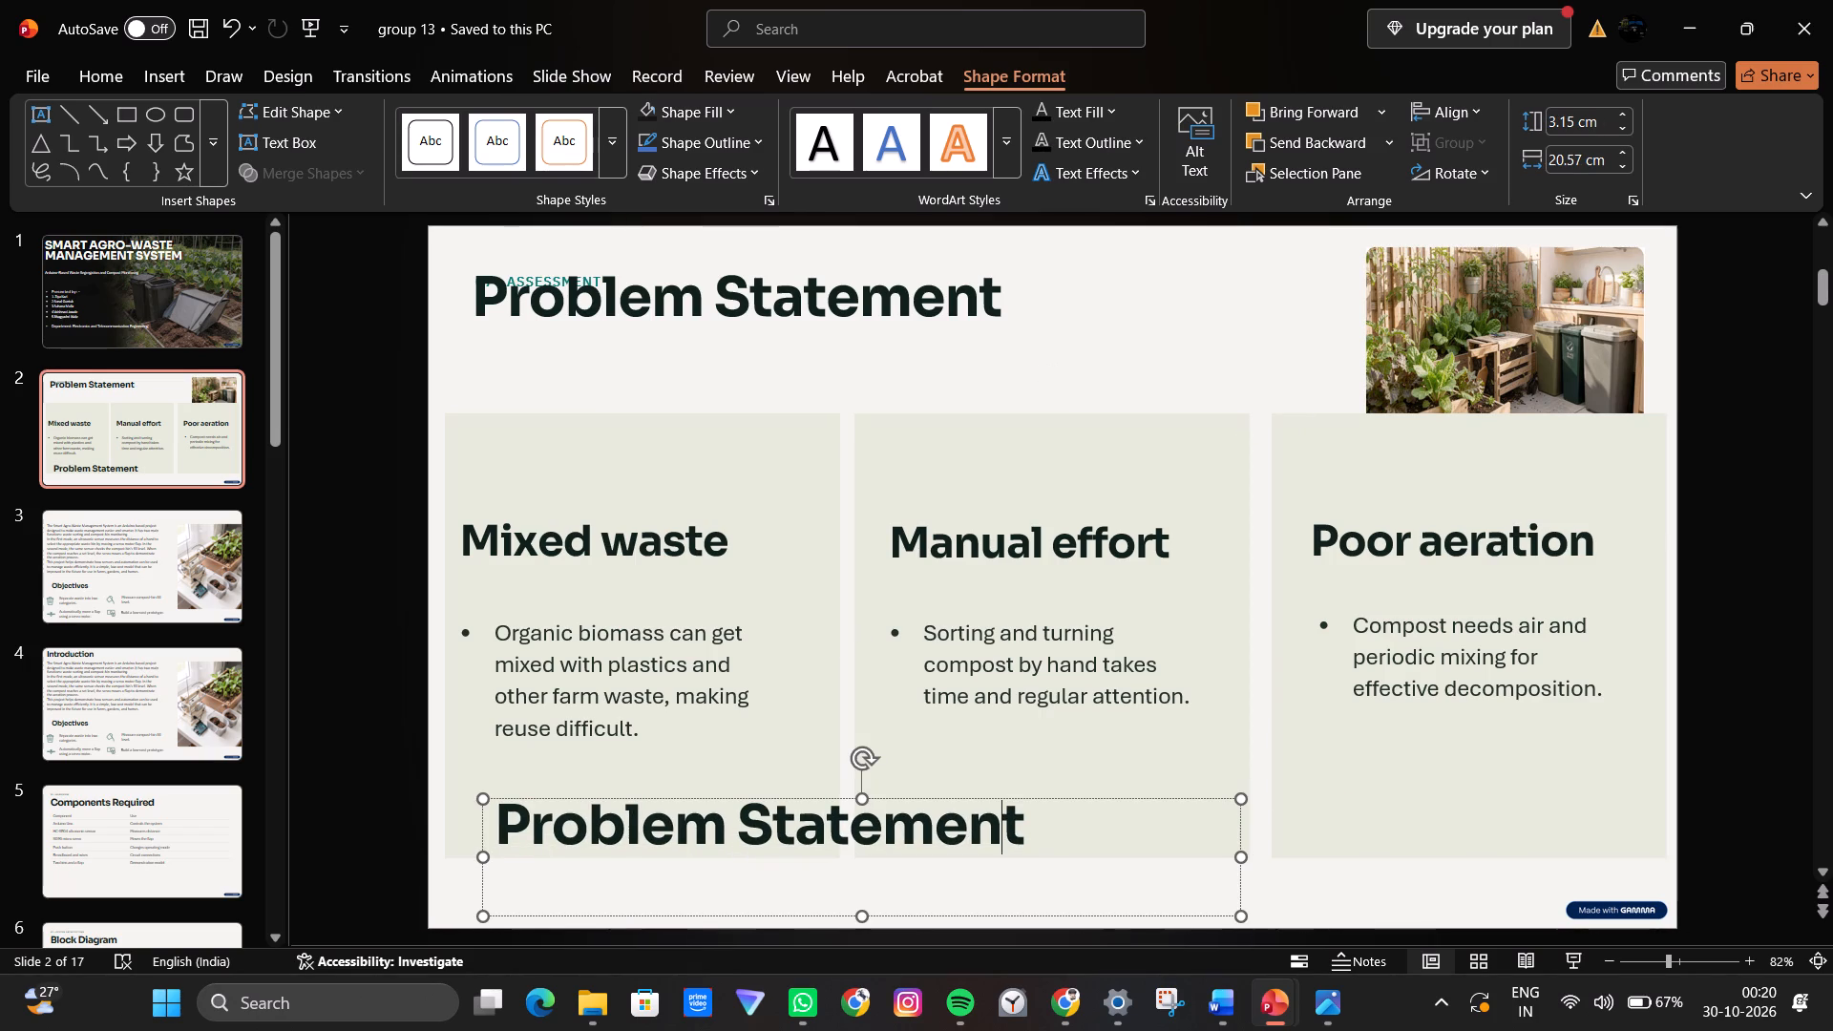
click(1024, 831)
key(BackSpace)
key(BackSpace)
key(BackSpace)
key(BackSpace)
key(BackSpace)
key(BackSpace)
key(BackSpace)
key(BackSpace)
key(BackSpace)
key(BackSpace)
key(BackSpace)
key(BackSpace)
key(BackSpace)
key(BackSpace)
key(BackSpace)
key(BackSpace)
key(BackSpace)
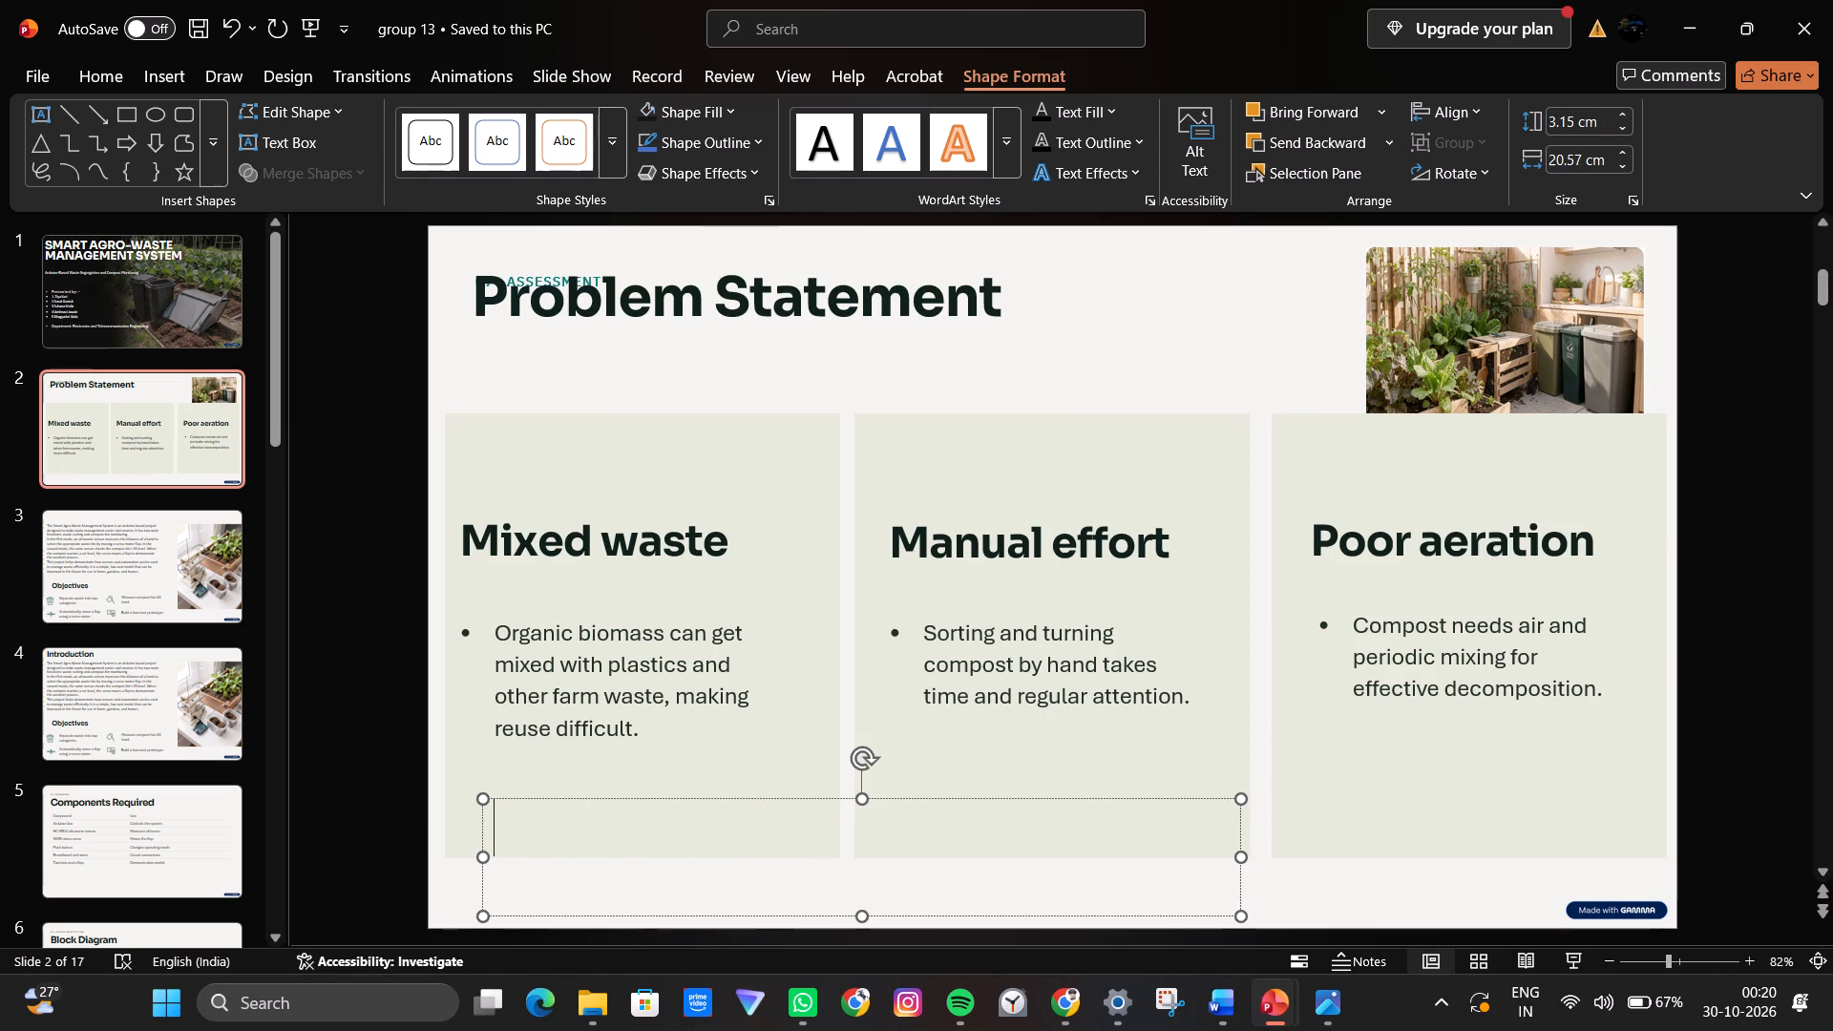
Paste another copy of the "Problem Statement" title box and move it down to the slide's lower edge.
key(ctrl+v)
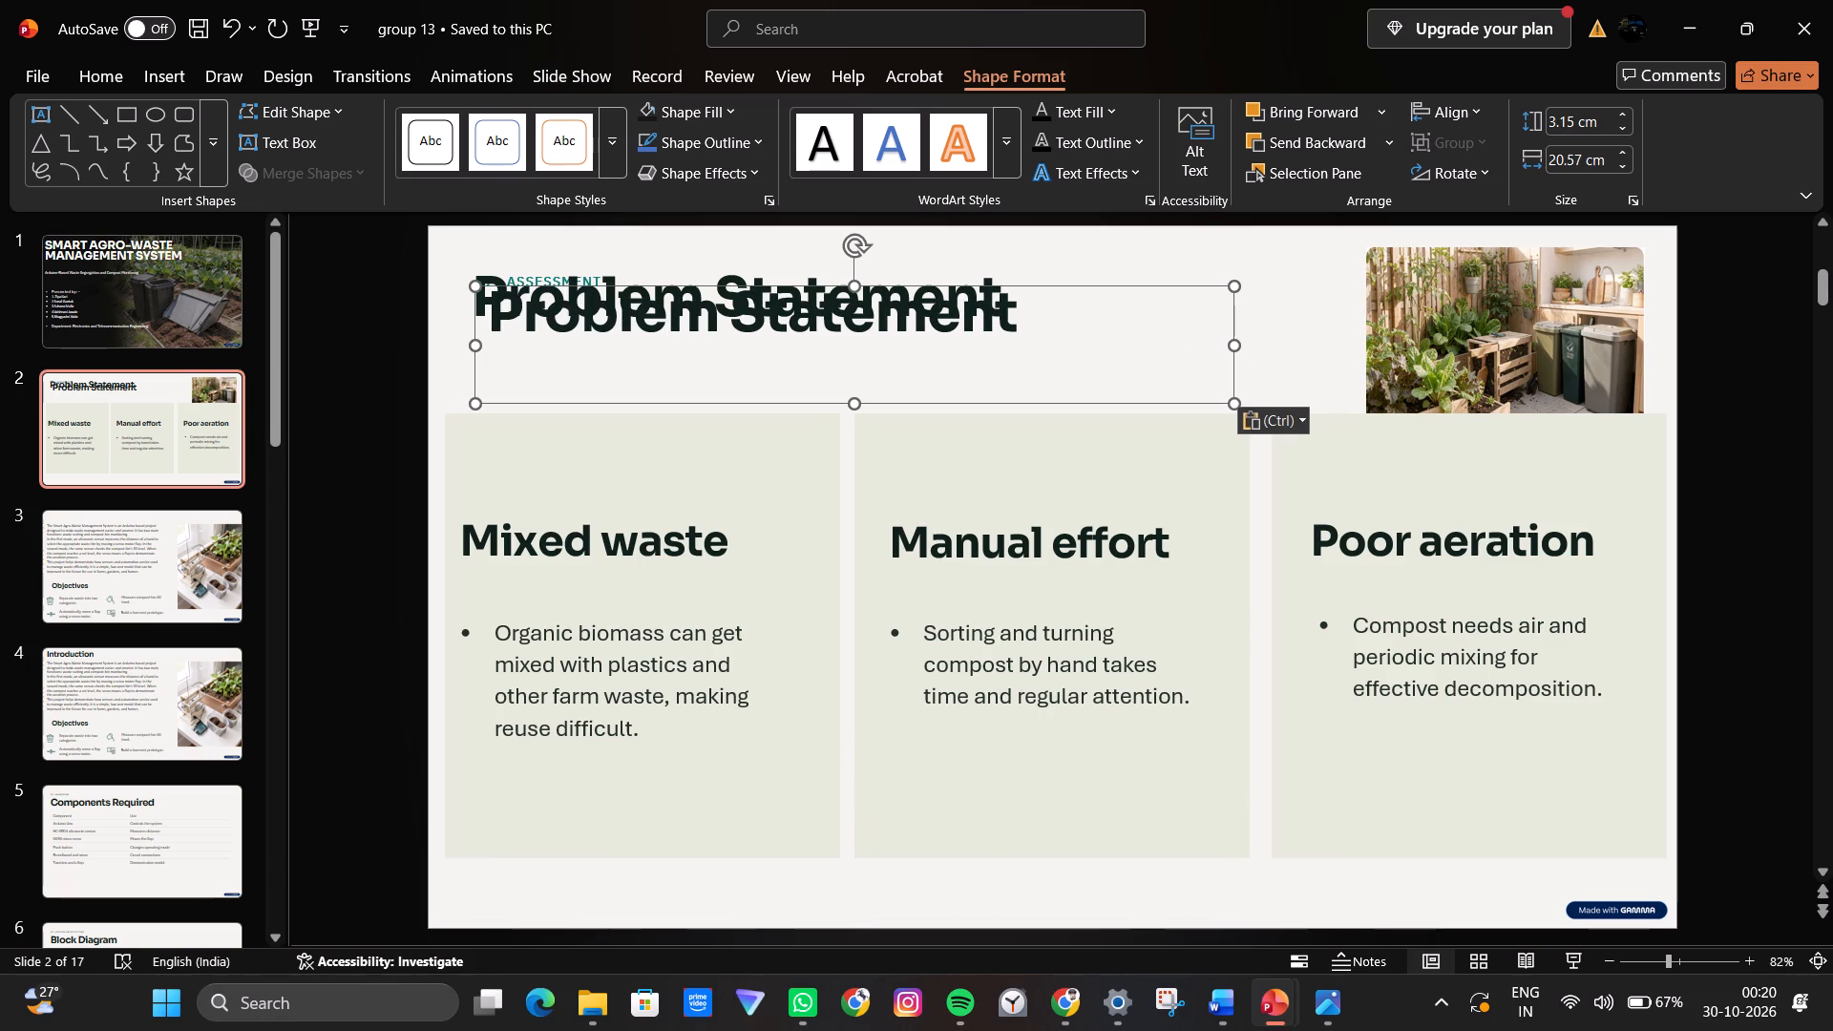
drag(1181, 401, 1213, 913)
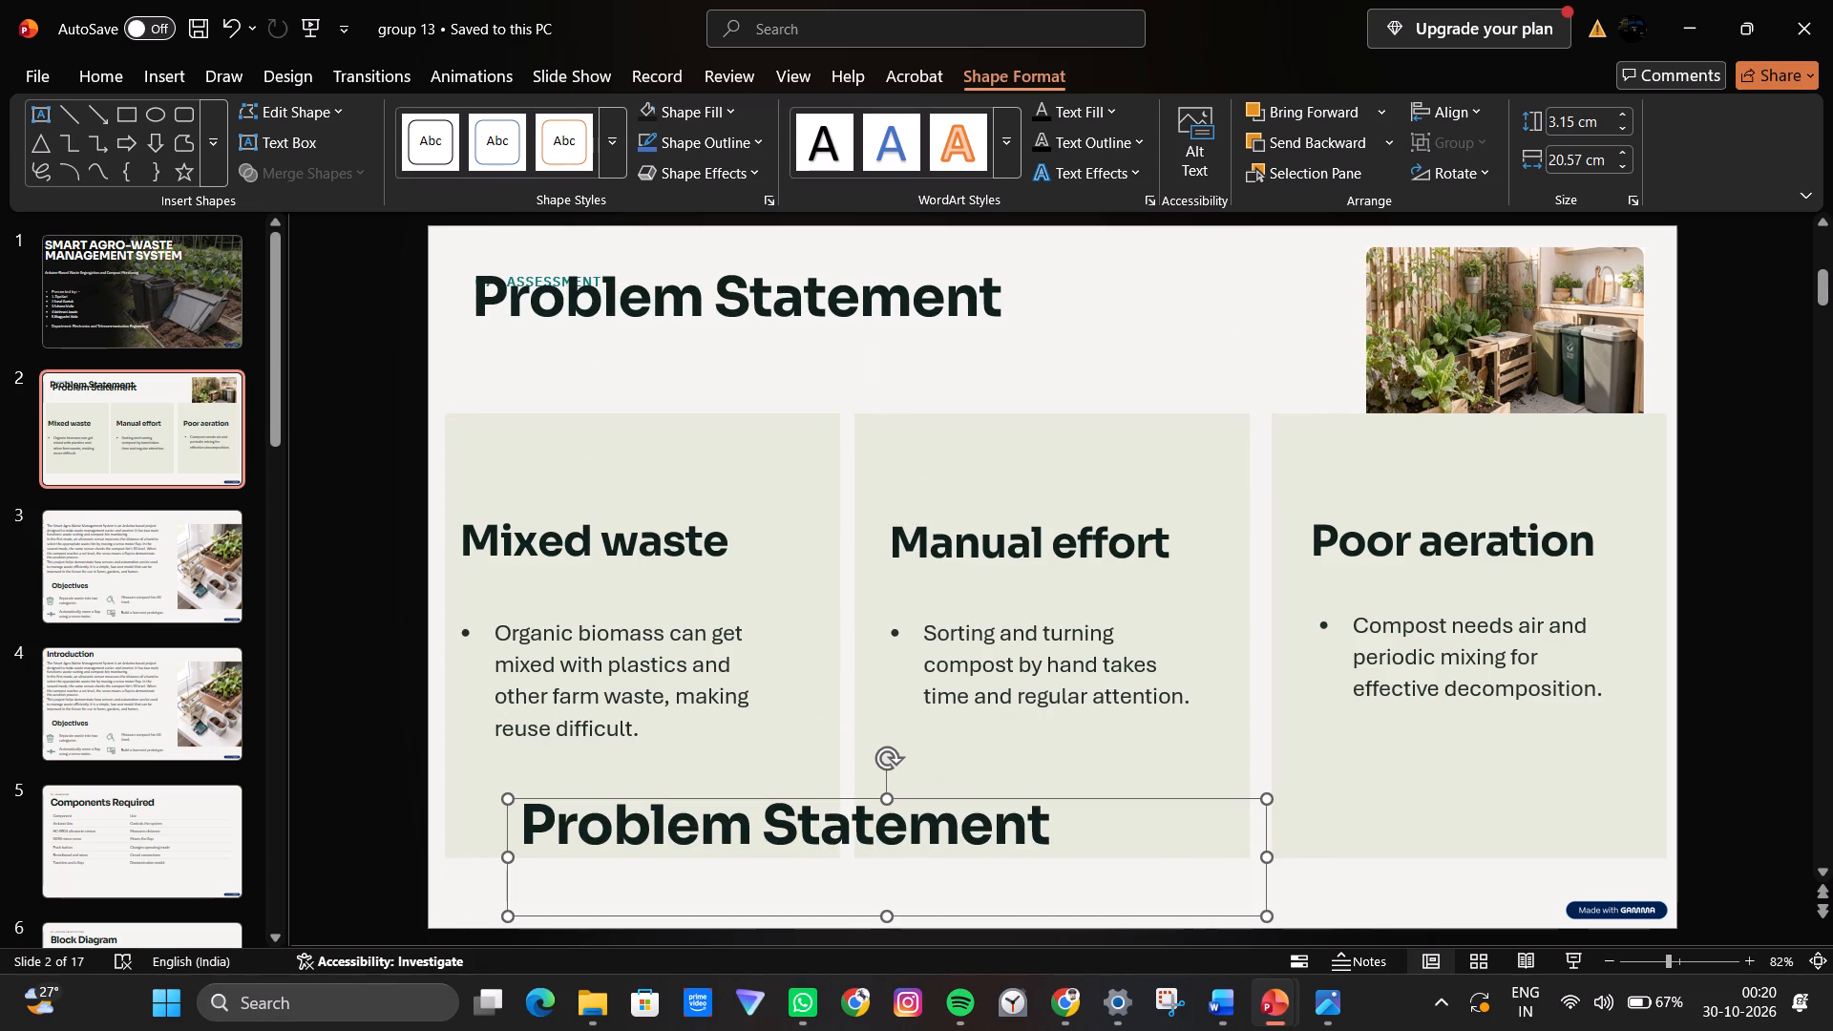
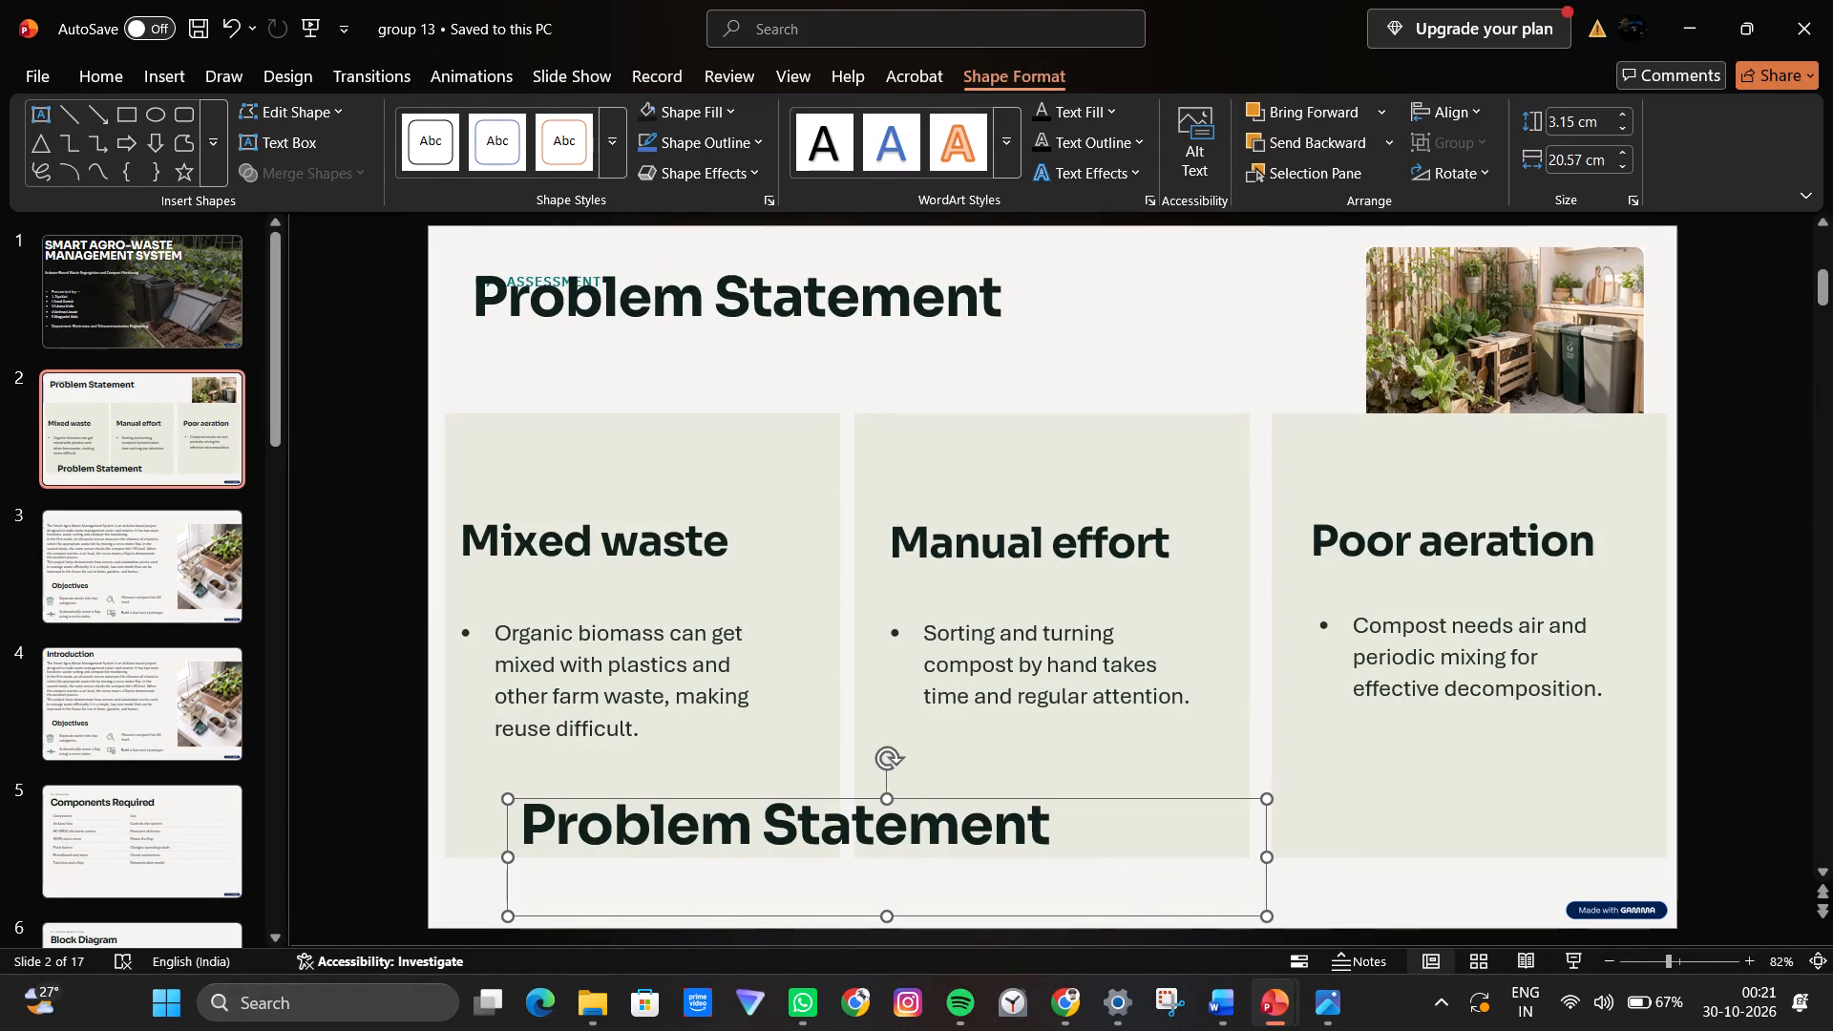
Shift the lower "Problem Statement" copy left and slightly up so it starts near the left edge of the Mixed waste card.
drag(690, 801, 628, 789)
drag(626, 788, 624, 786)
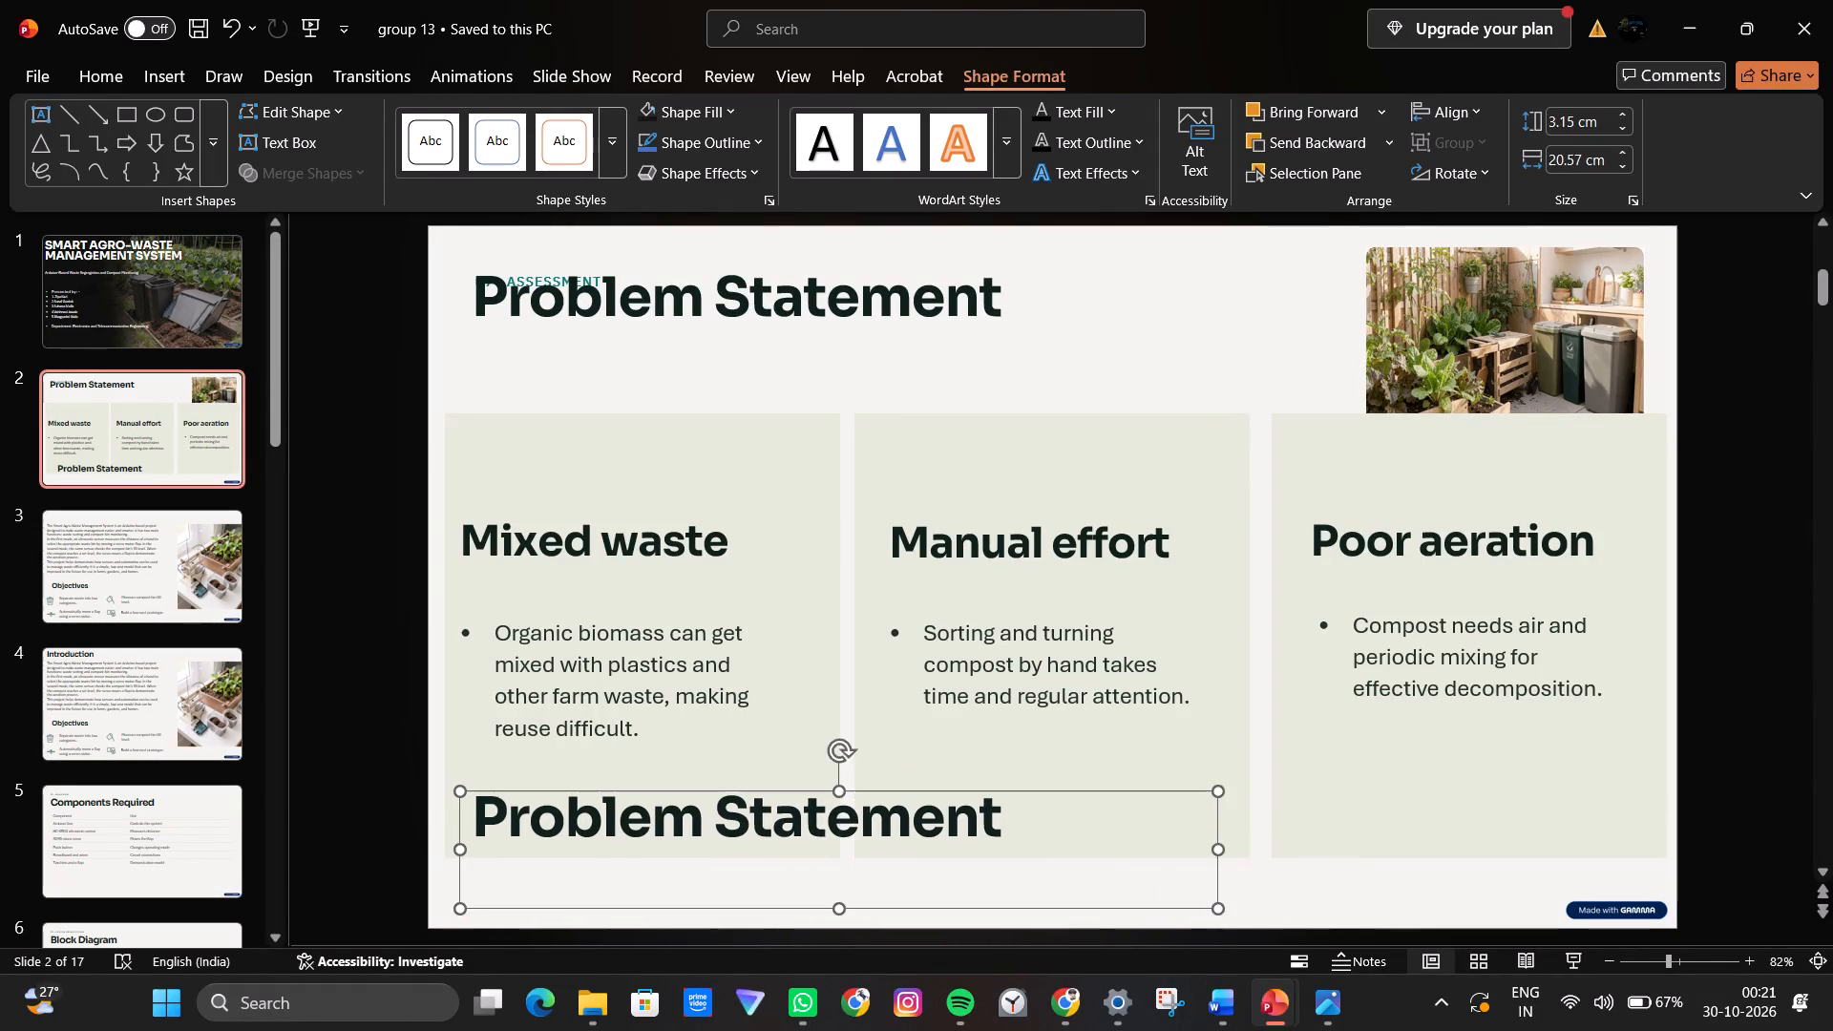
drag(624, 786, 622, 775)
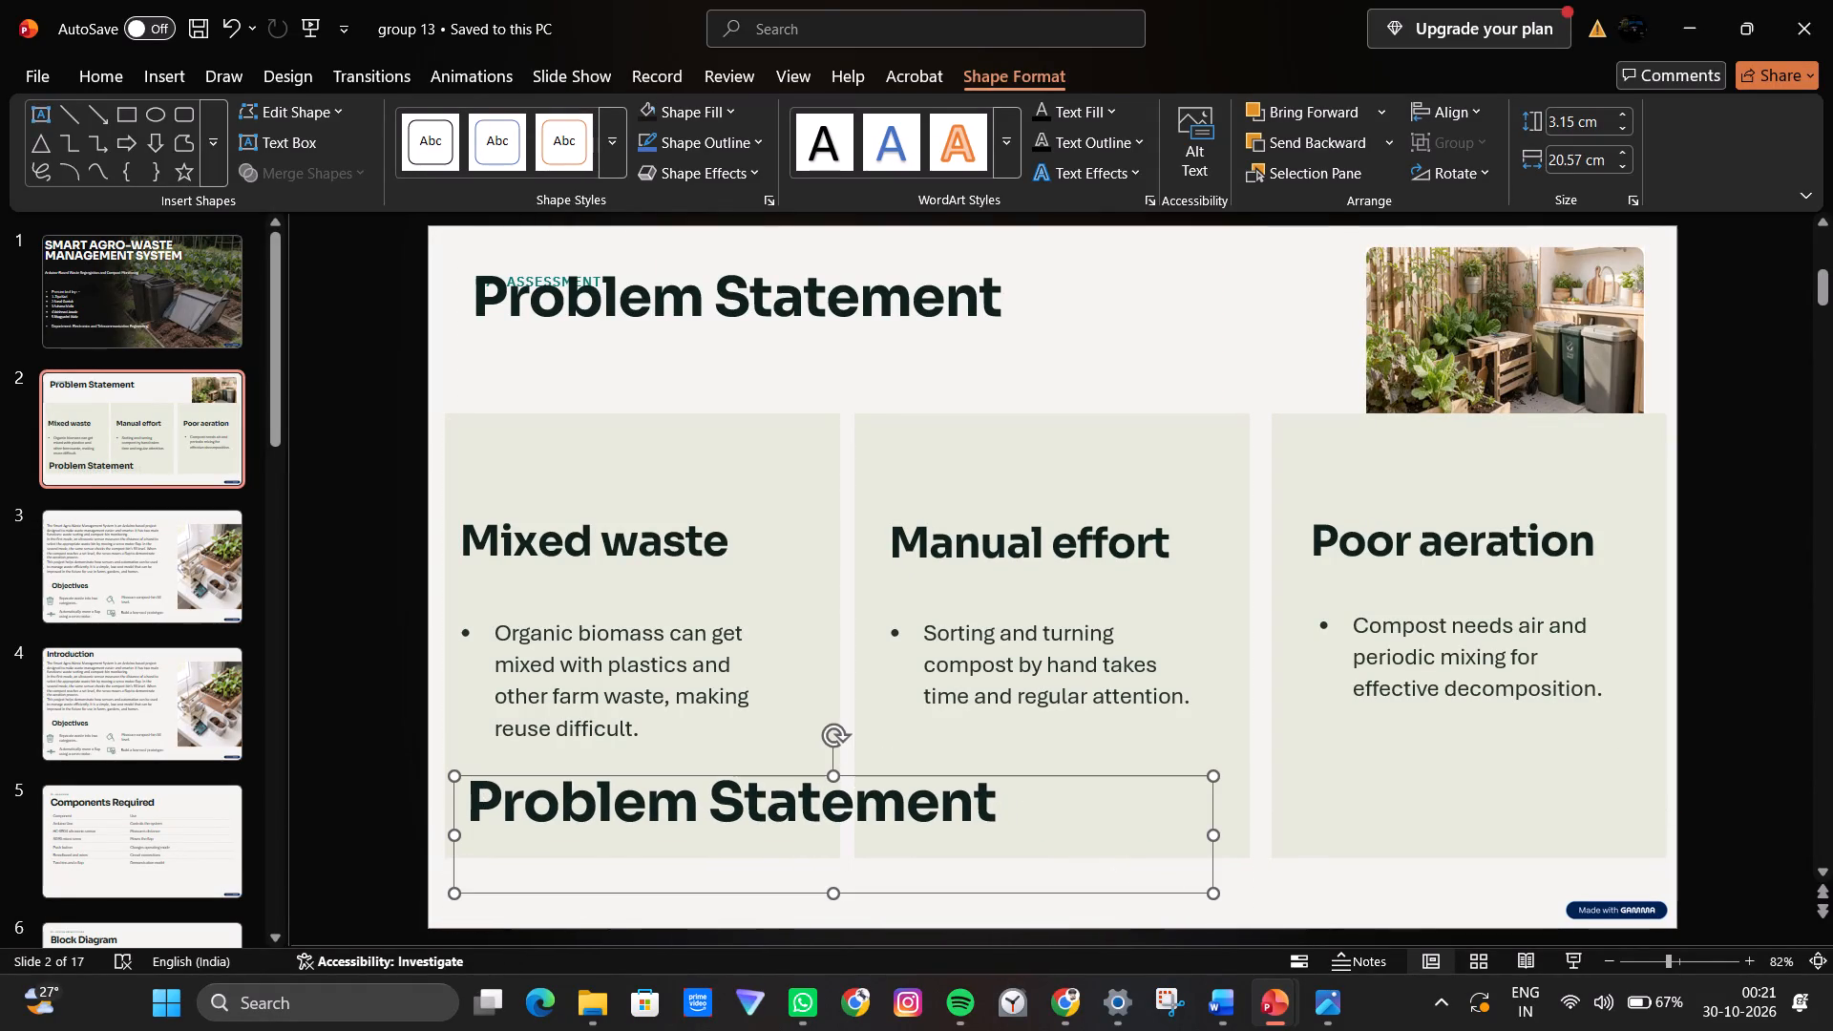
Erase the lower "Problem Statement" copy's text from the end, leaving only "Pr".
click(993, 800)
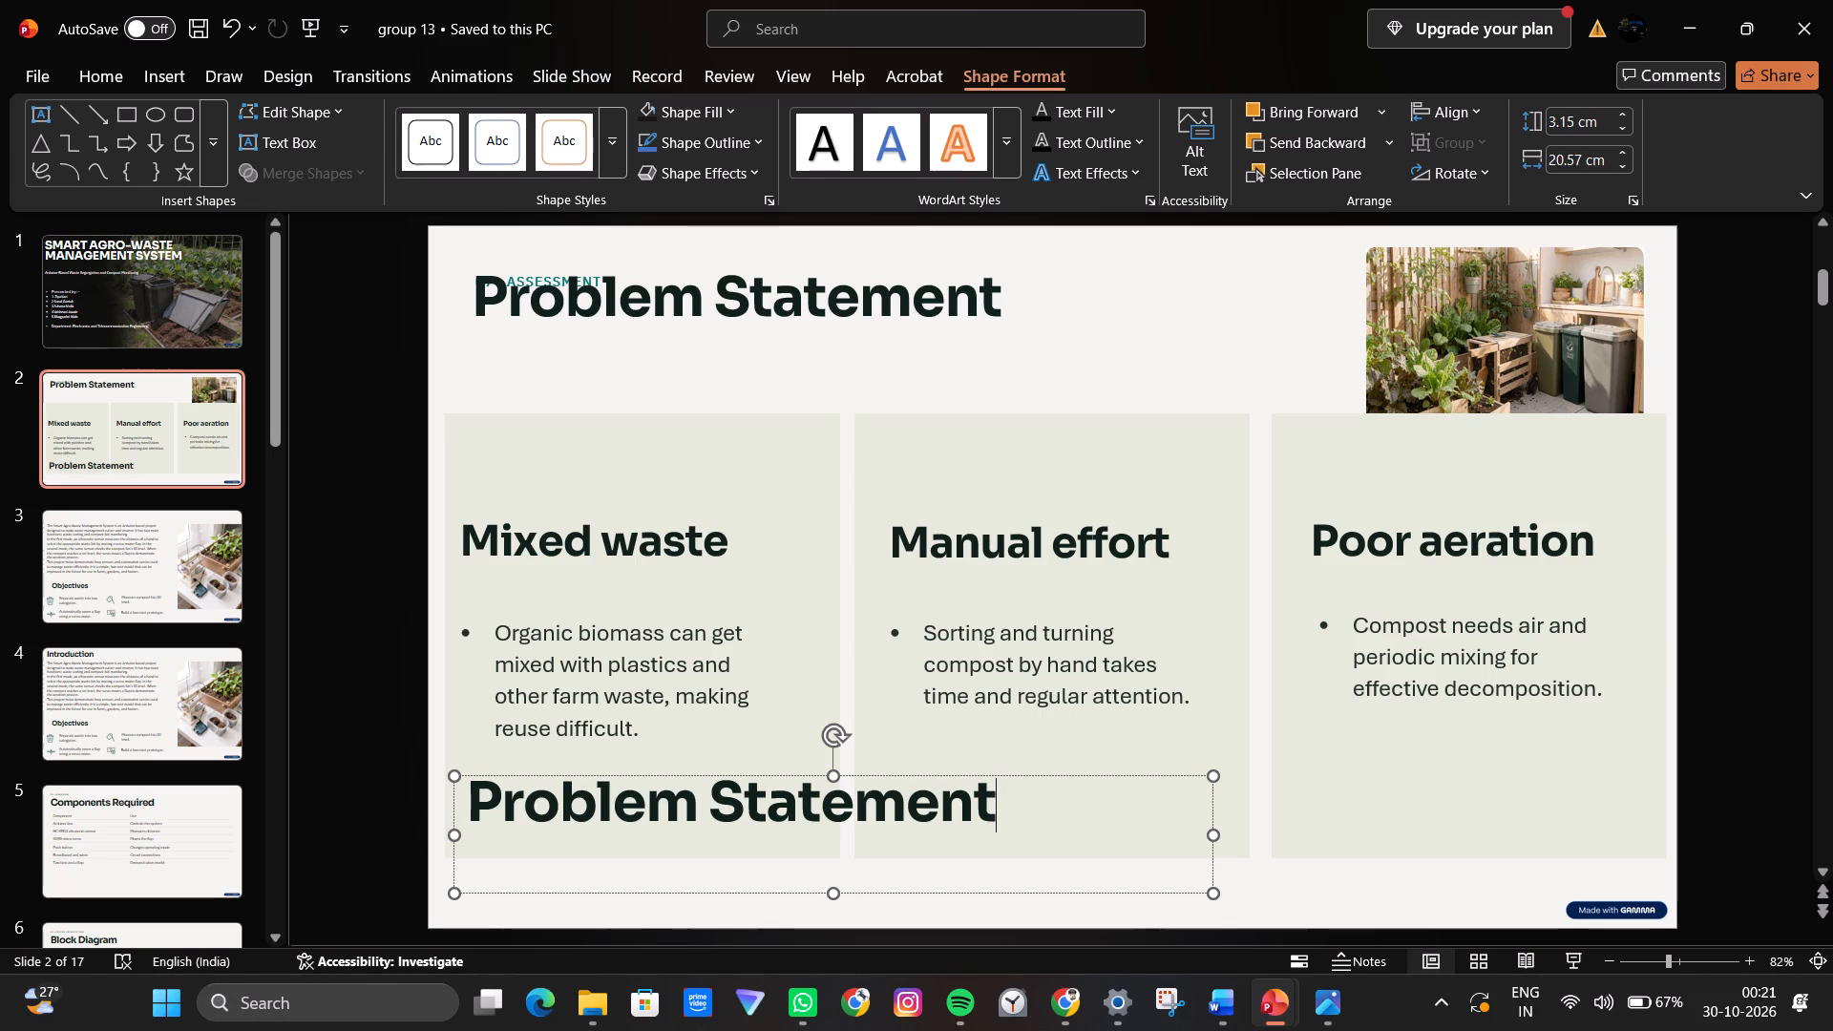
key(BackSpace)
key(BackSpace)
key(BackSpace)
key(BackSpace)
key(BackSpace)
key(BackSpace)
key(BackSpace)
key(BackSpace)
key(BackSpace)
key(BackSpace)
key(BackSpace)
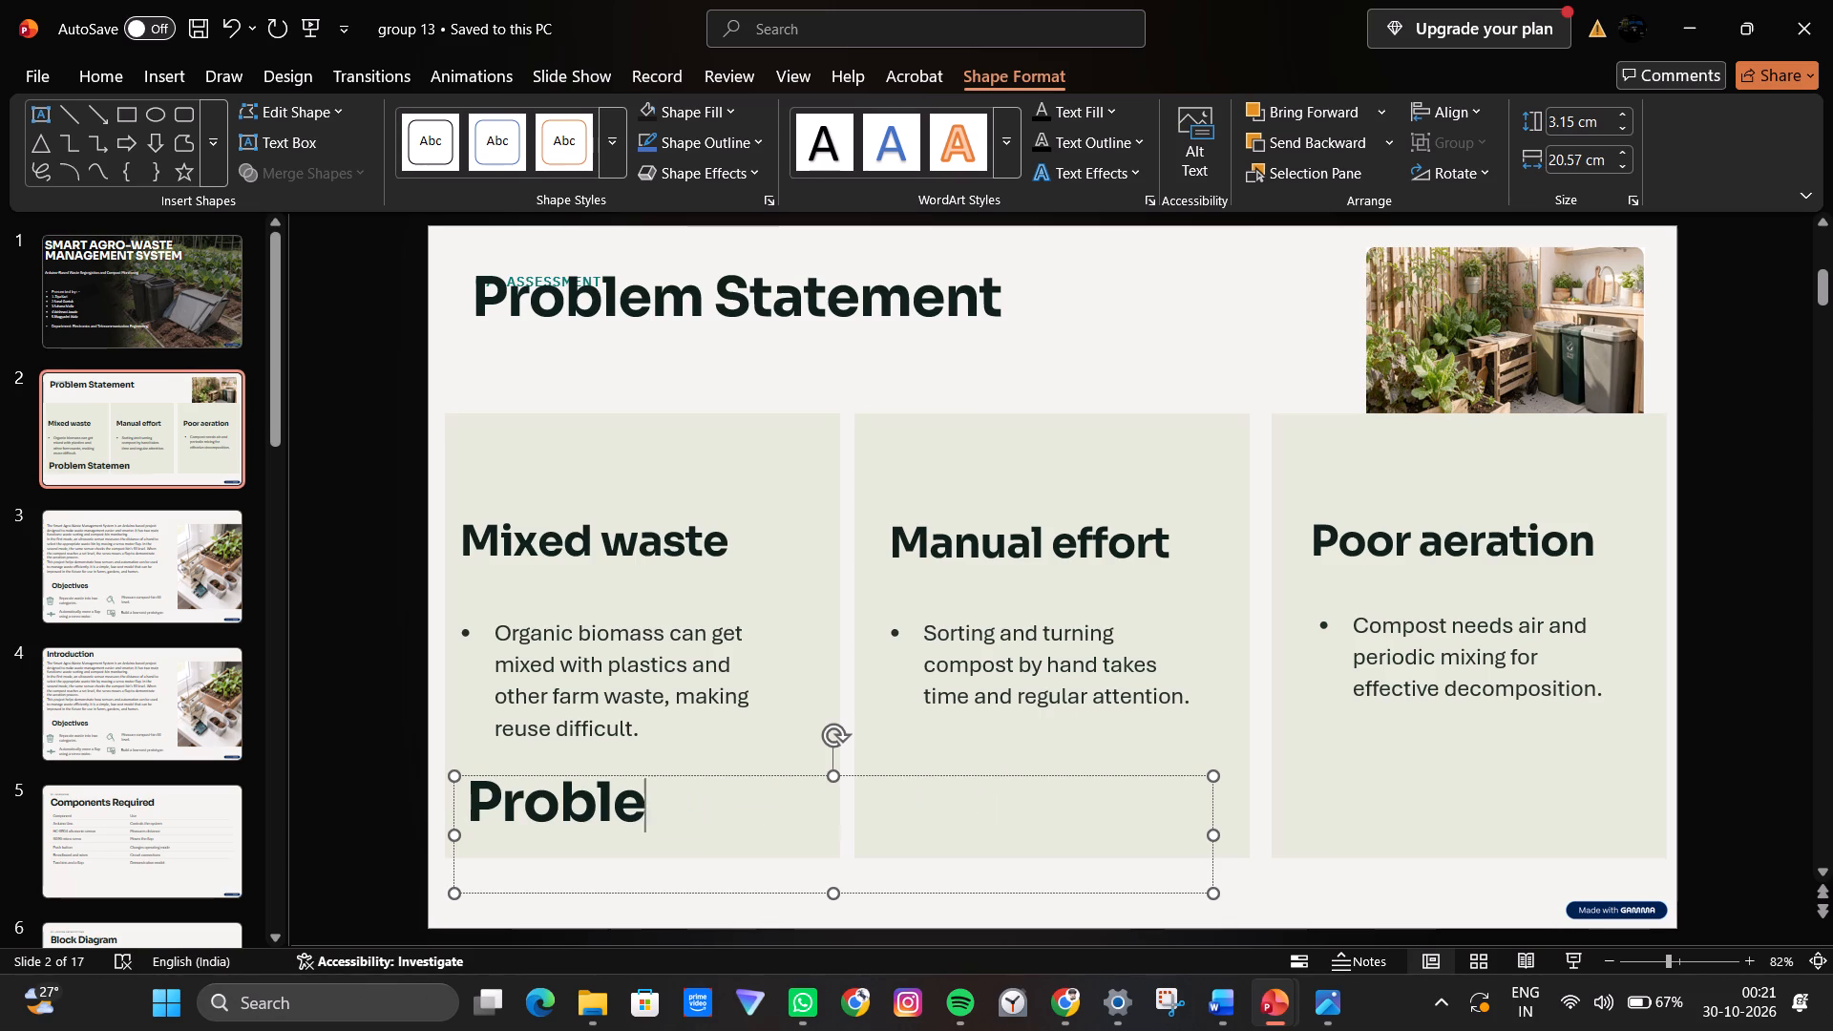
key(BackSpace)
key(BackSpace)
key(BackSpace)
key(BackSpace)
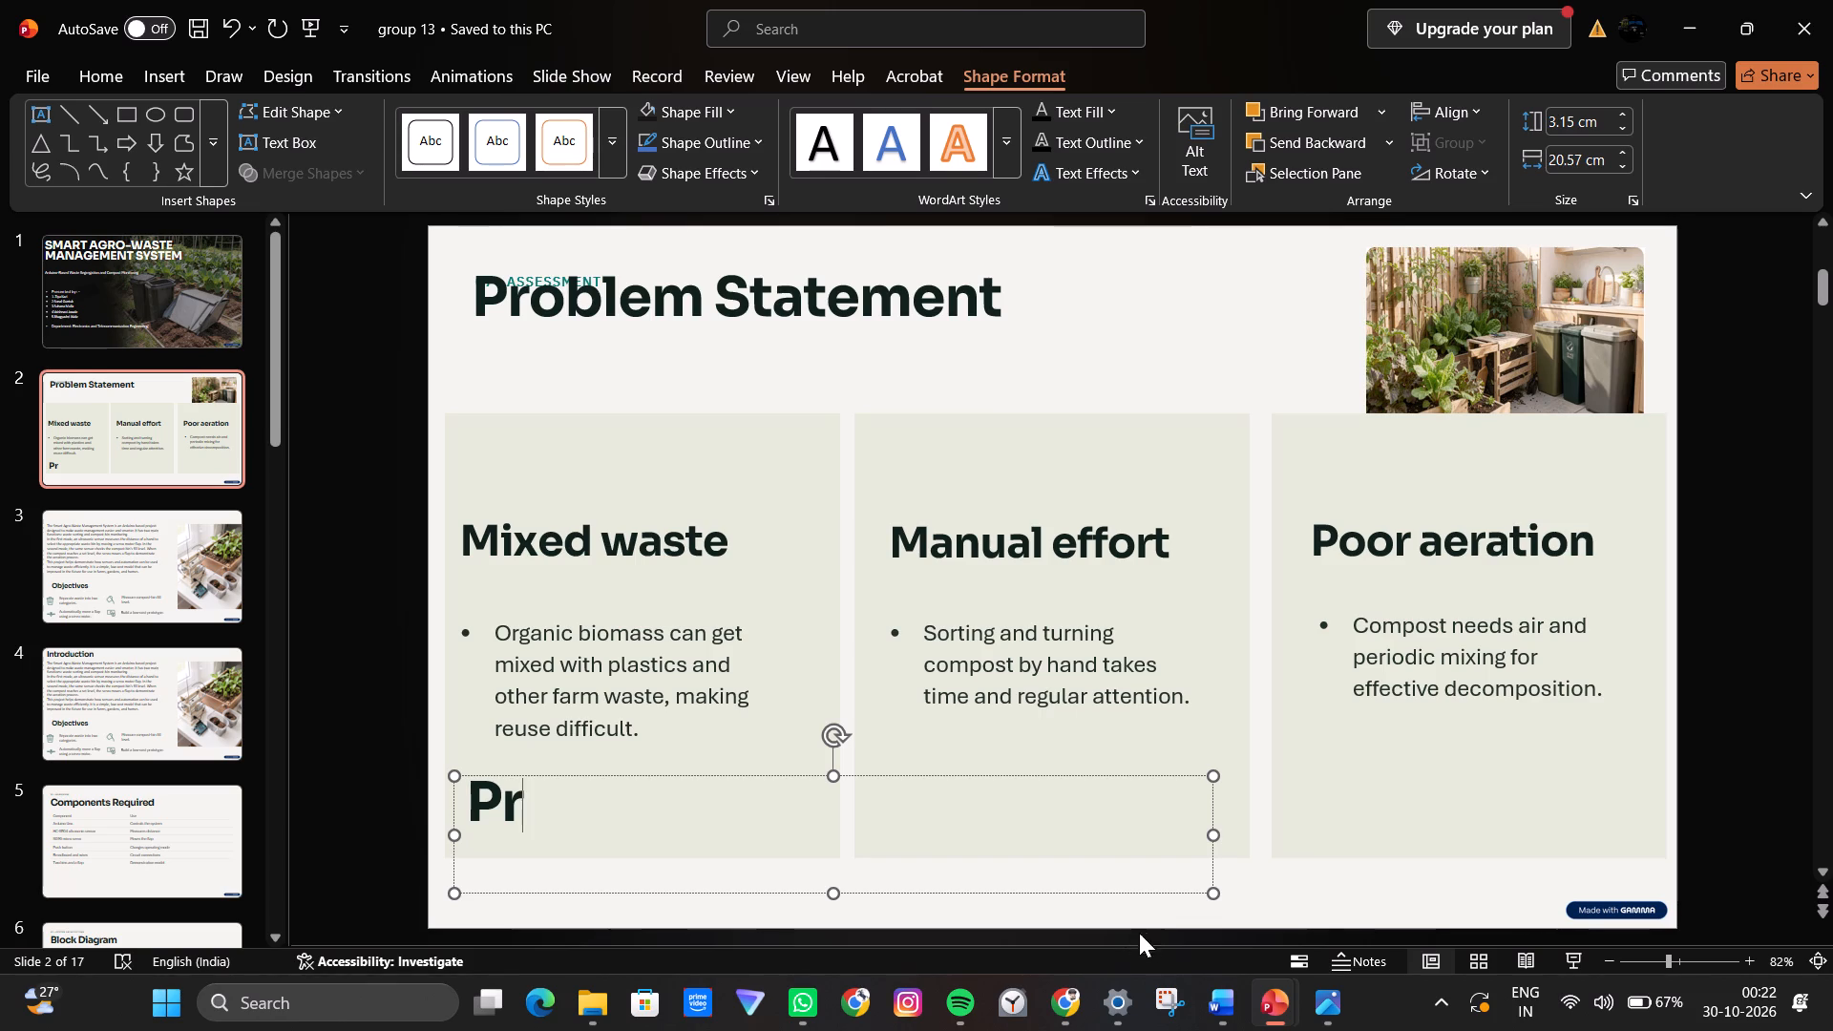
Copy the "Project goal: automate basic sorting..." sentence from the Smart_Agricultural_Waste presentation and paste it into group 13's lower text box.
click(1371, 890)
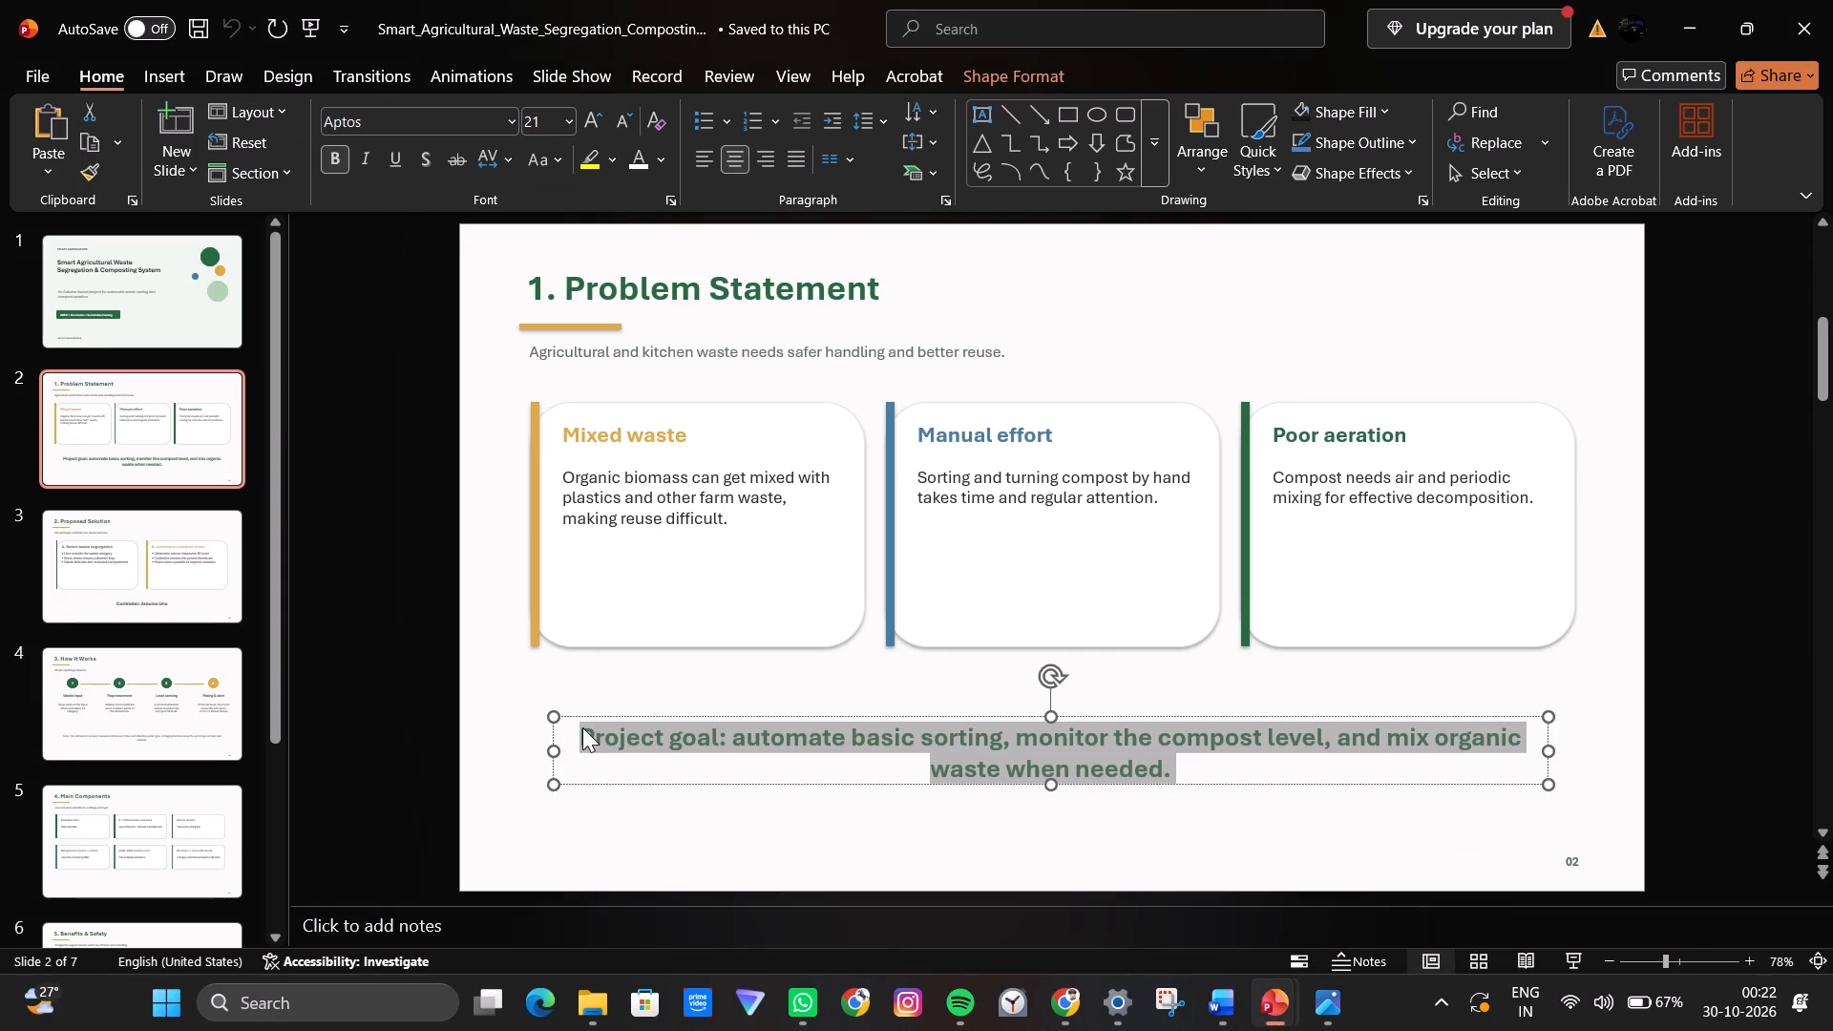
key(ctrl+c)
click(1210, 951)
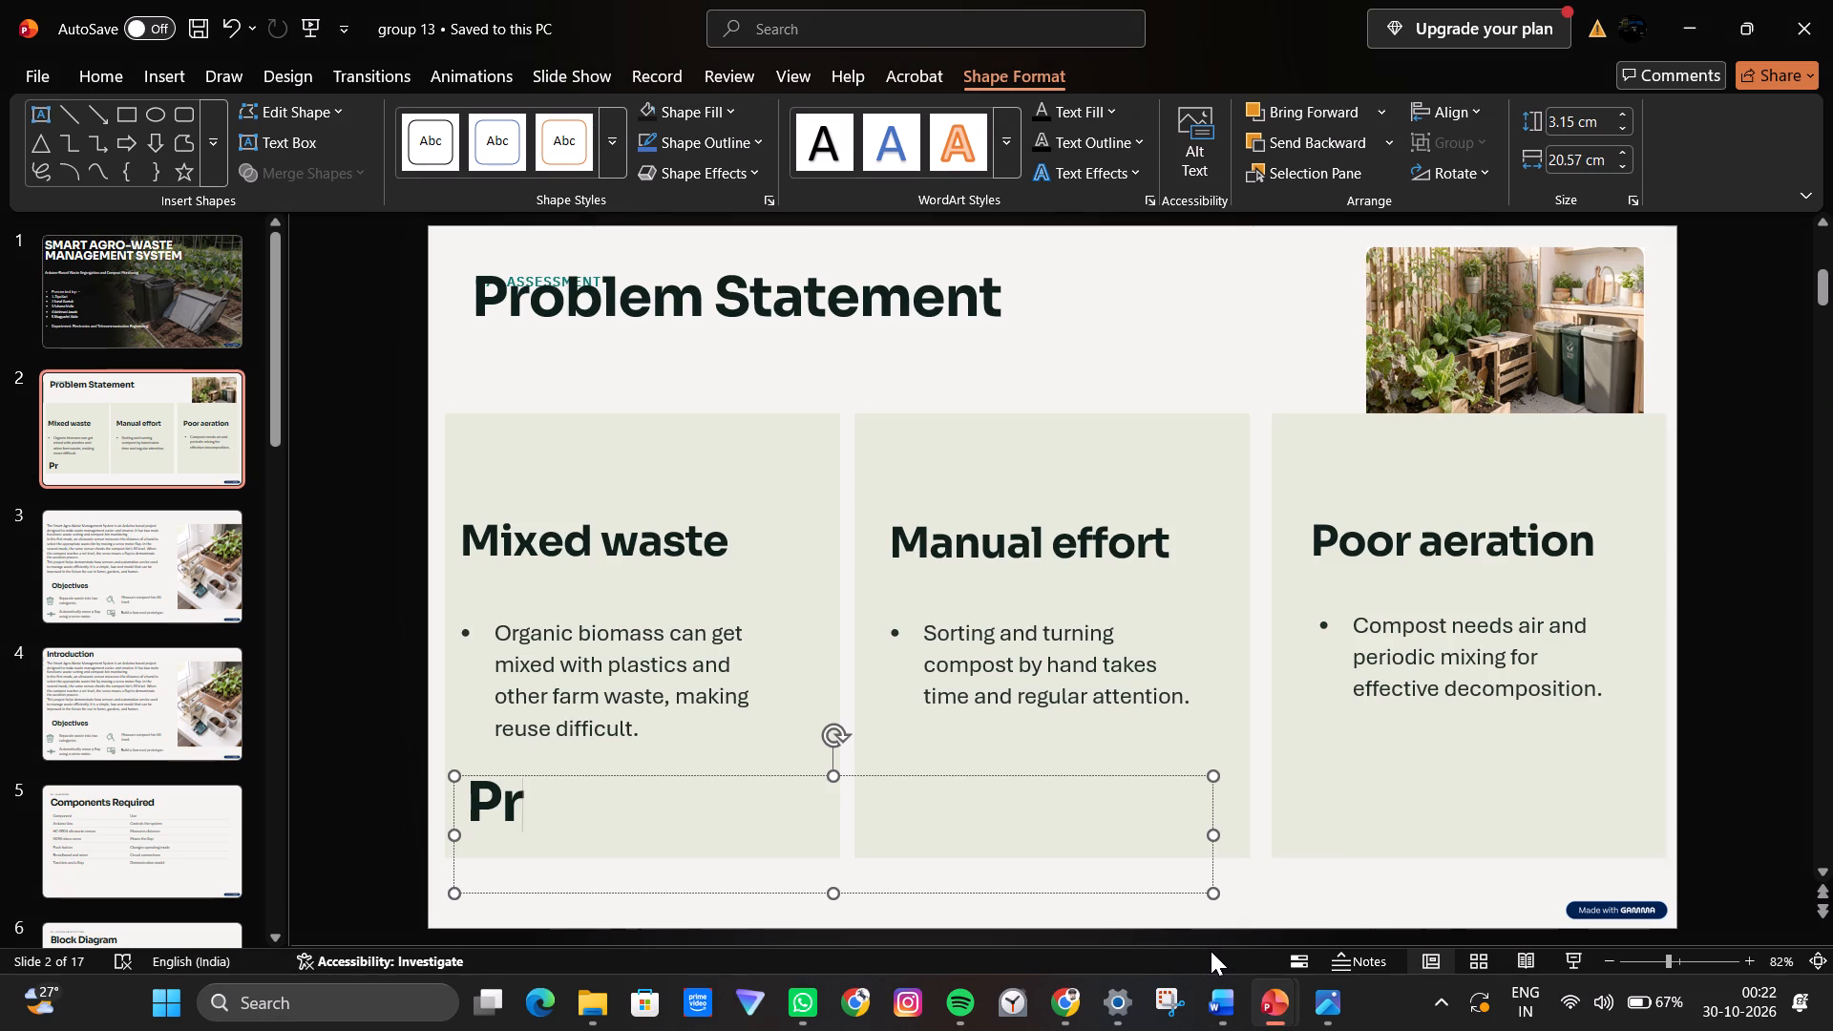
key(ctrl+v)
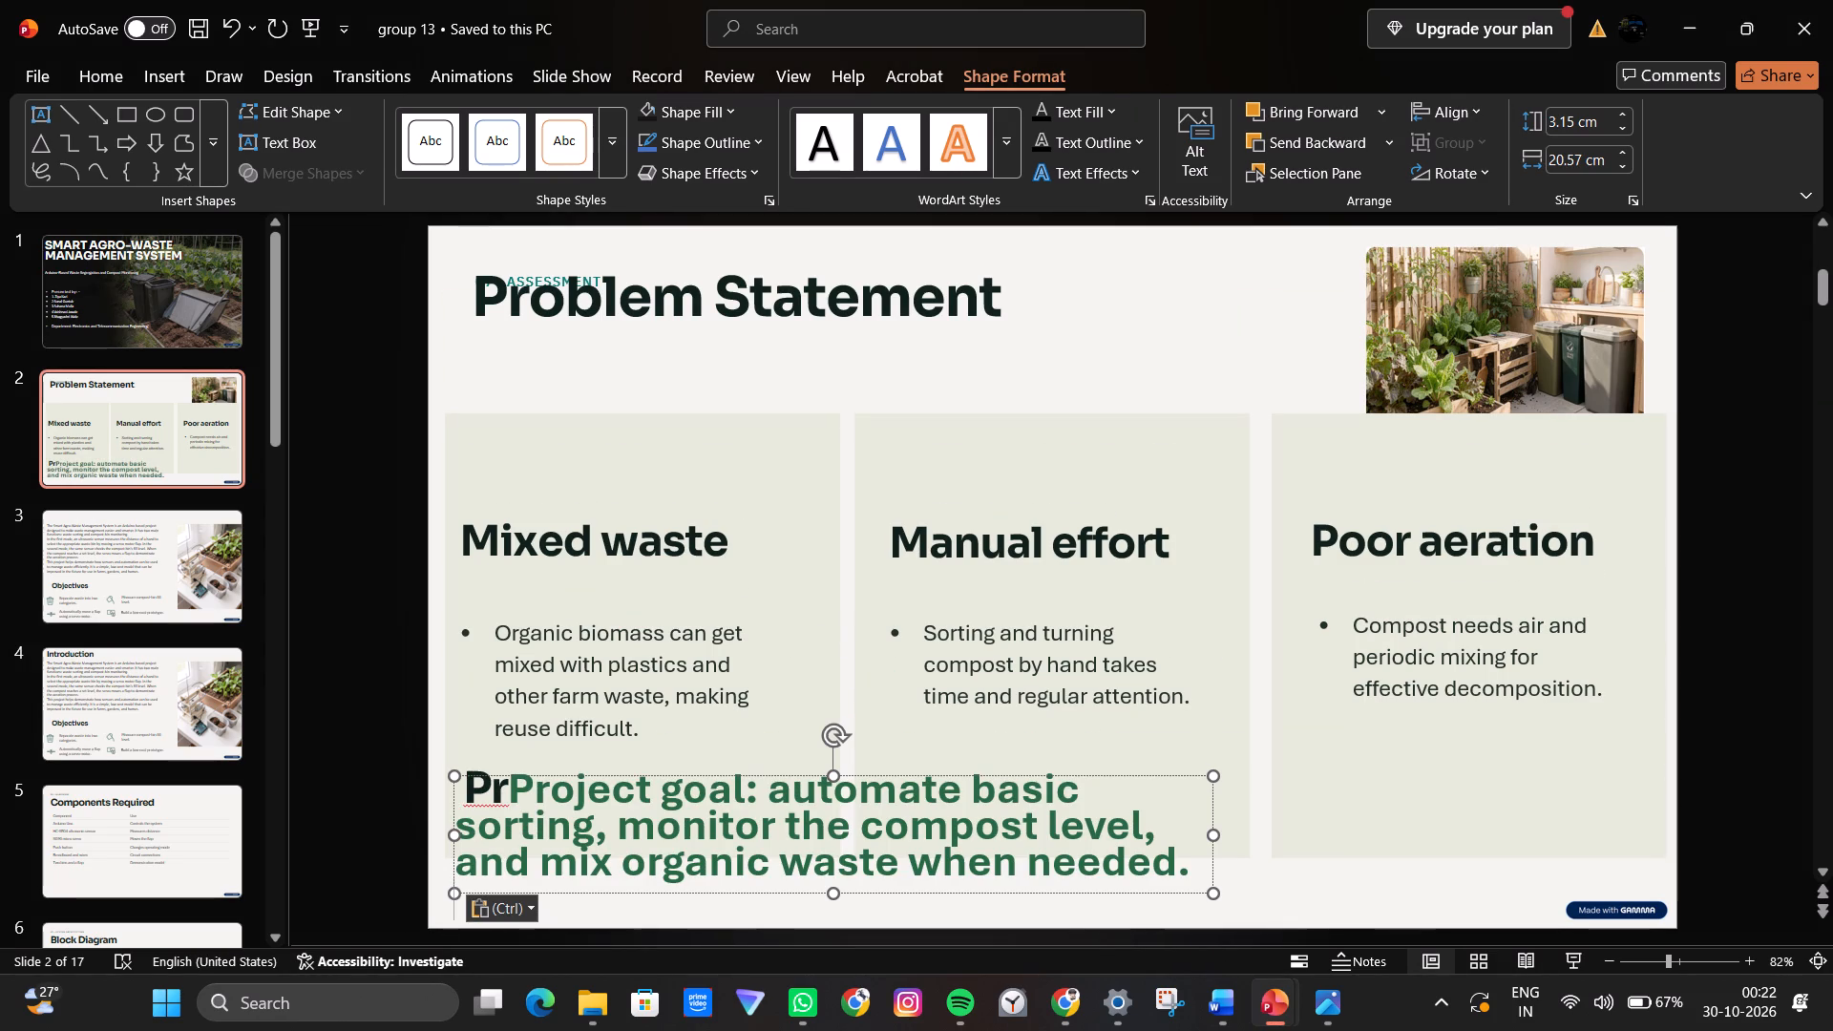
Apply the formatting of the Manual effort description to the whole pasted project goal sentence with Format Painter.
drag(1005, 629, 1046, 665)
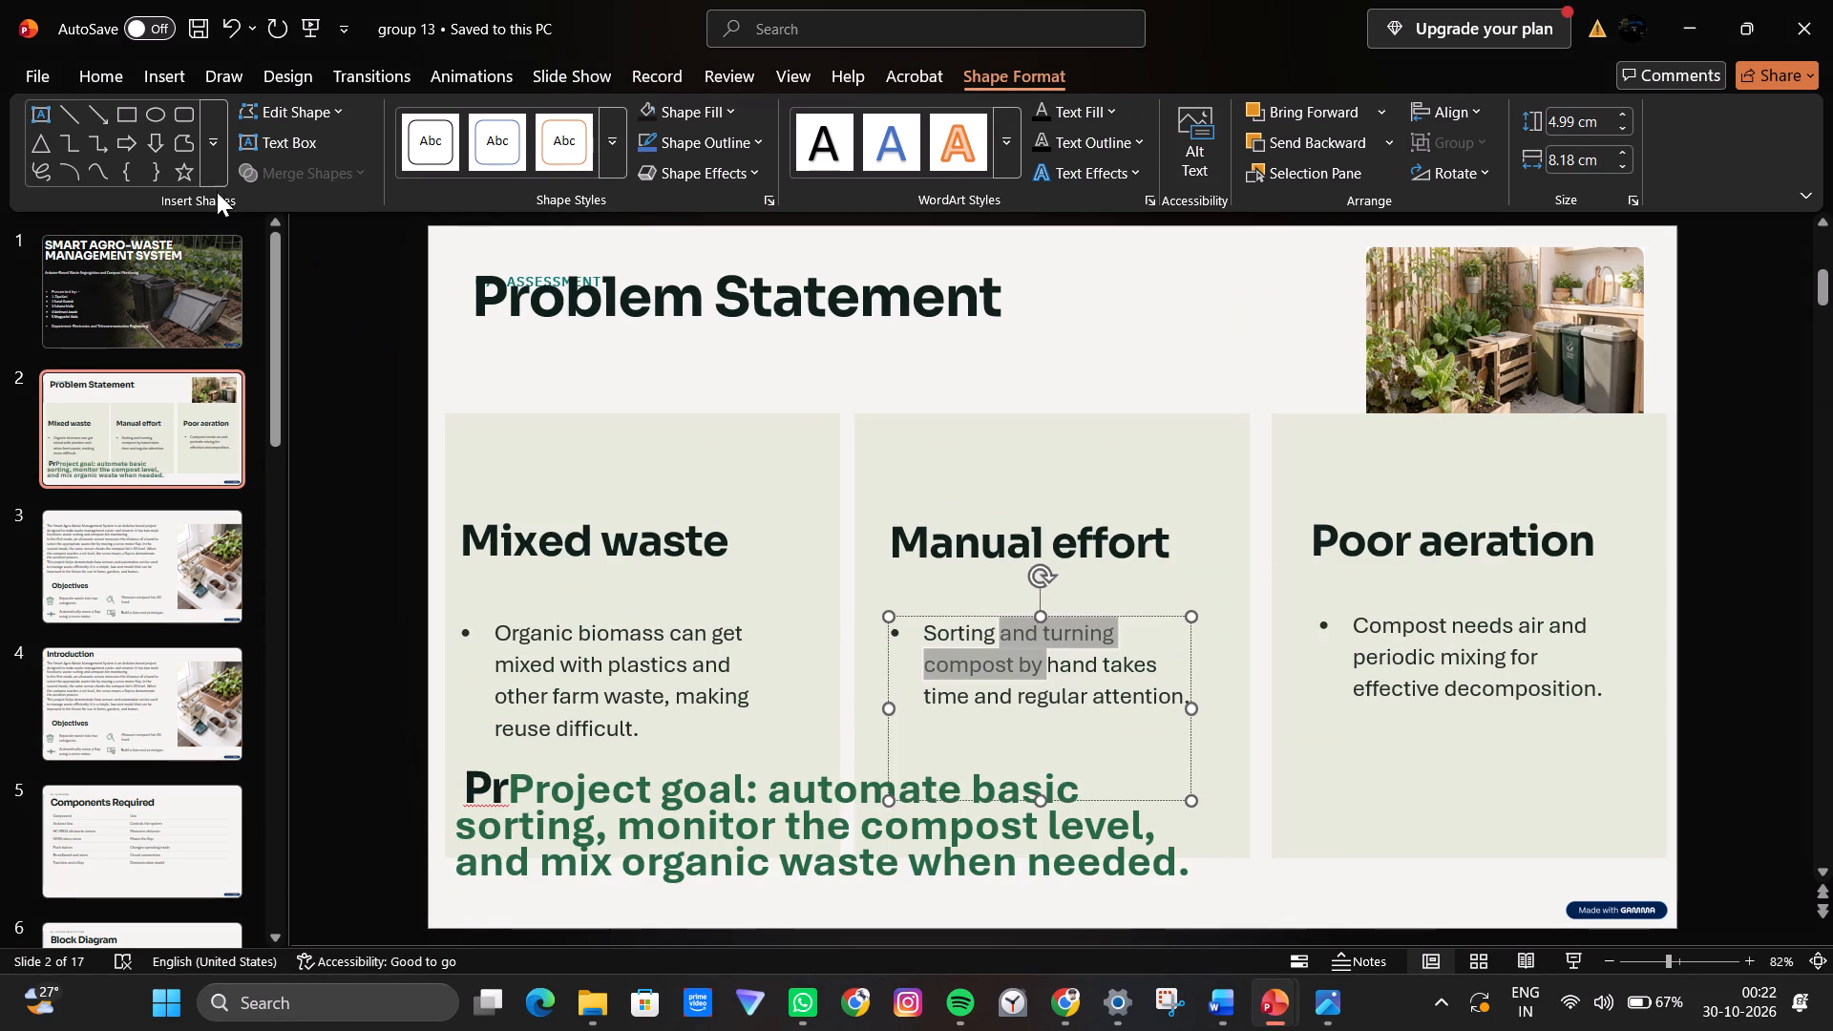
click(107, 80)
click(83, 162)
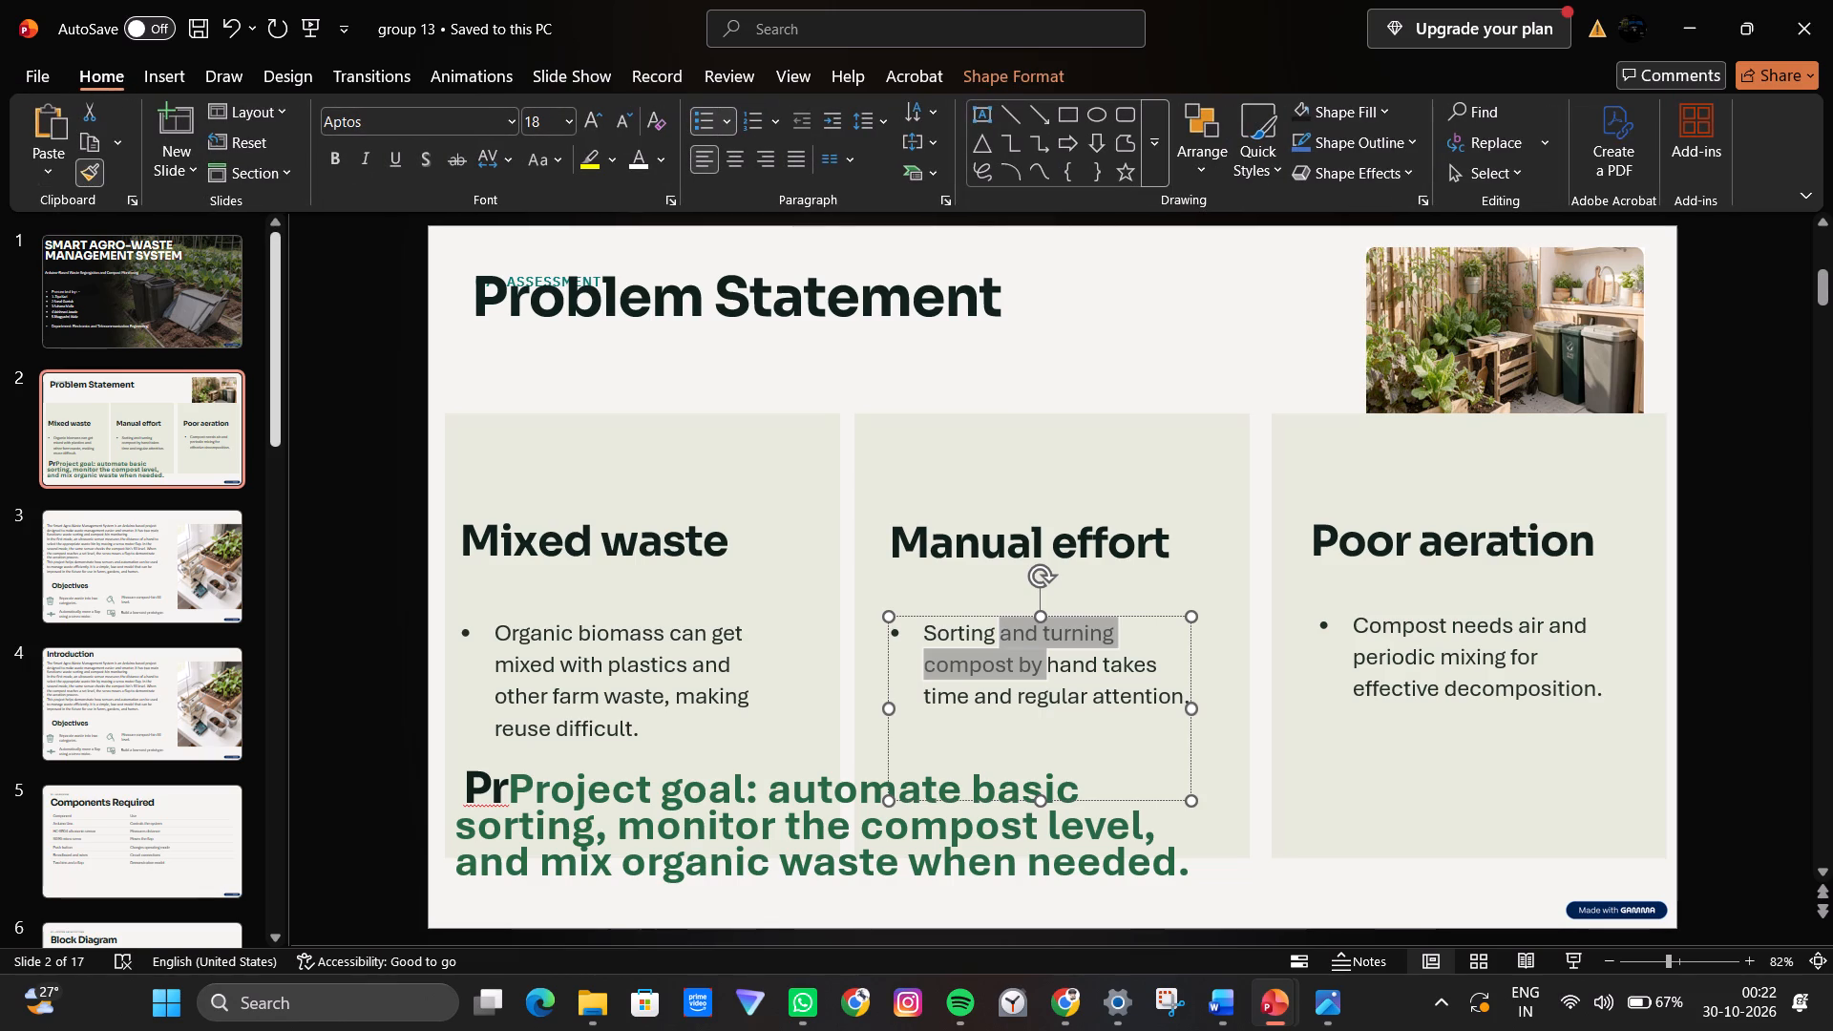
drag(512, 794, 554, 803)
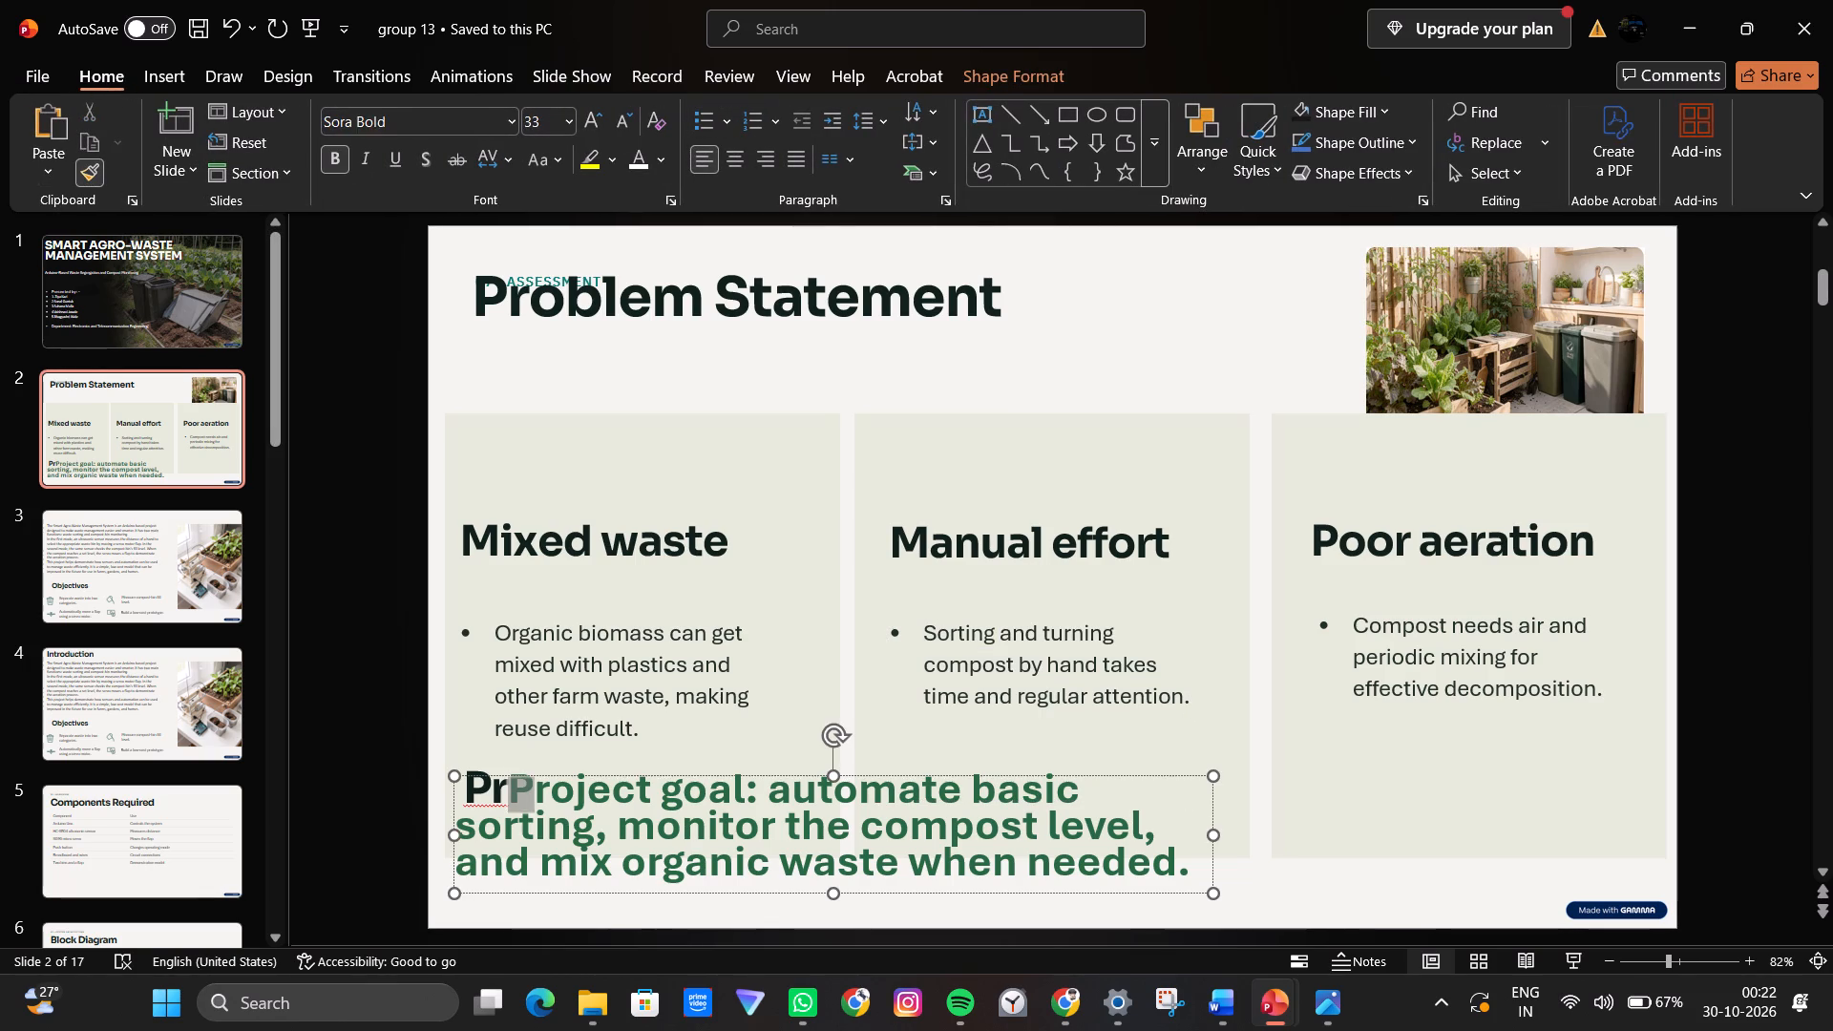
drag(554, 803, 1193, 871)
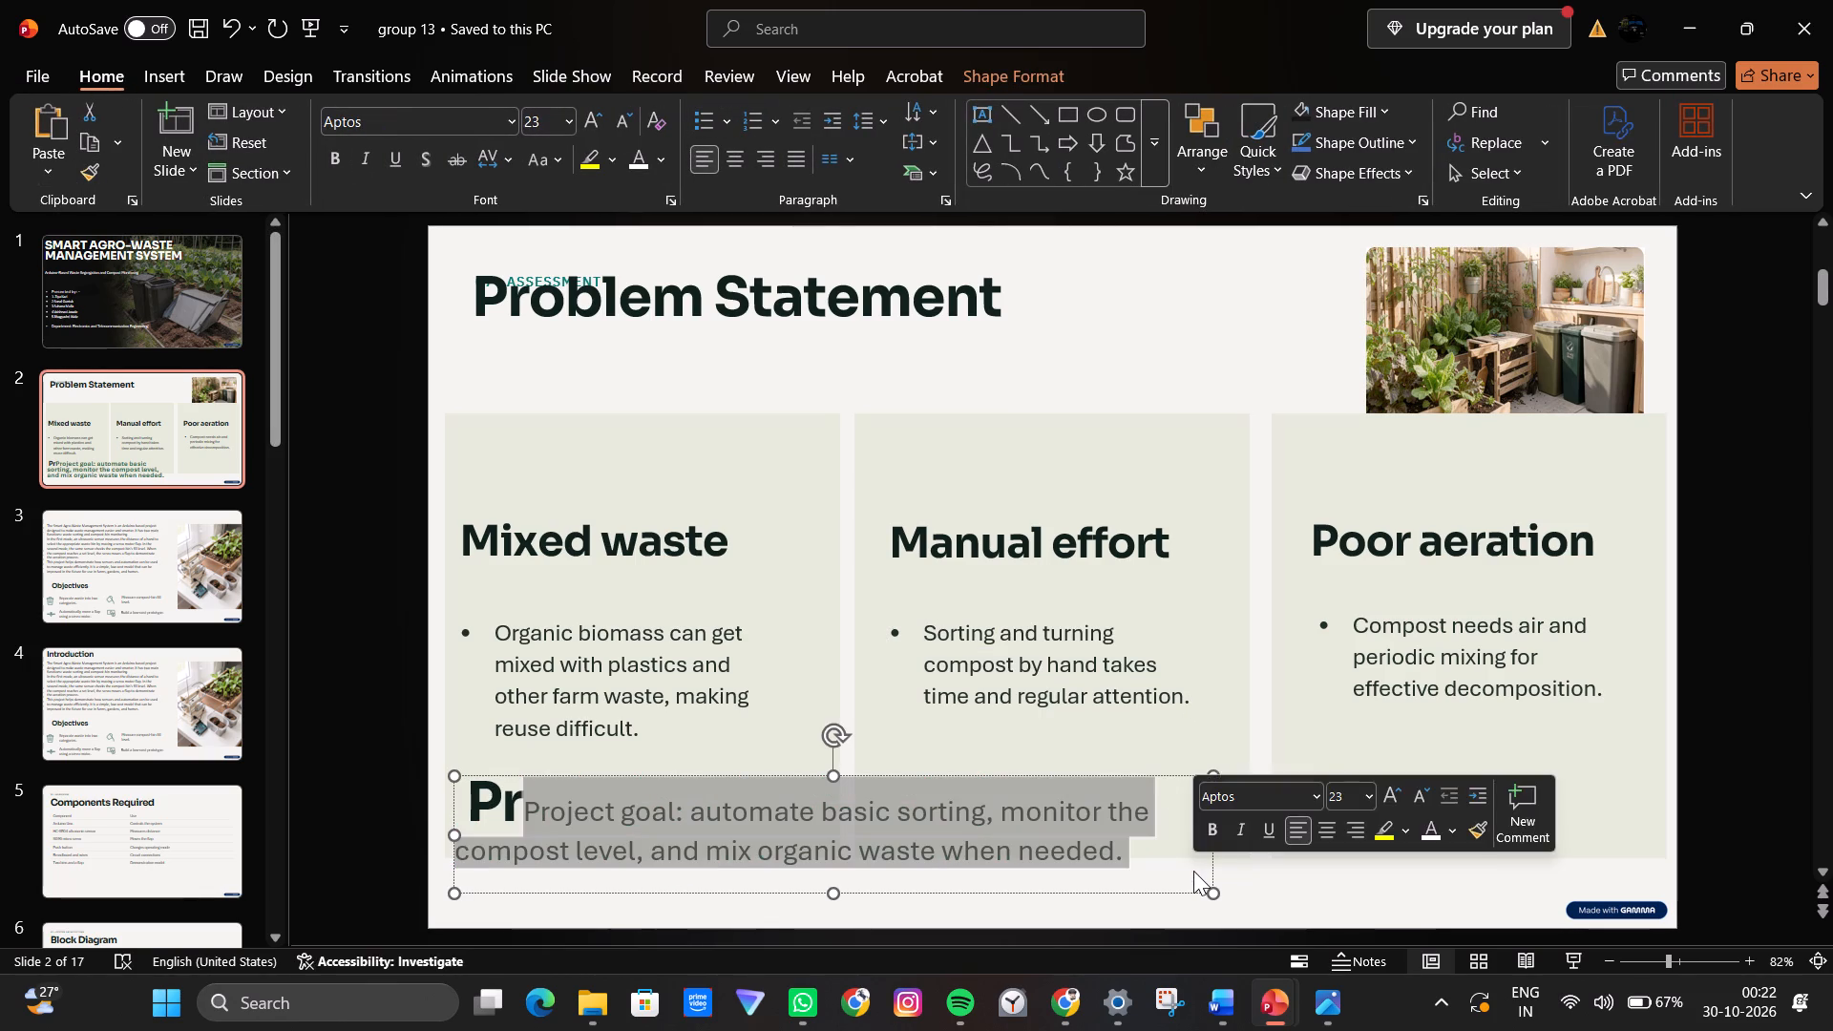
Make the project goal sentence bold and colour it the darkest theme green.
click(335, 160)
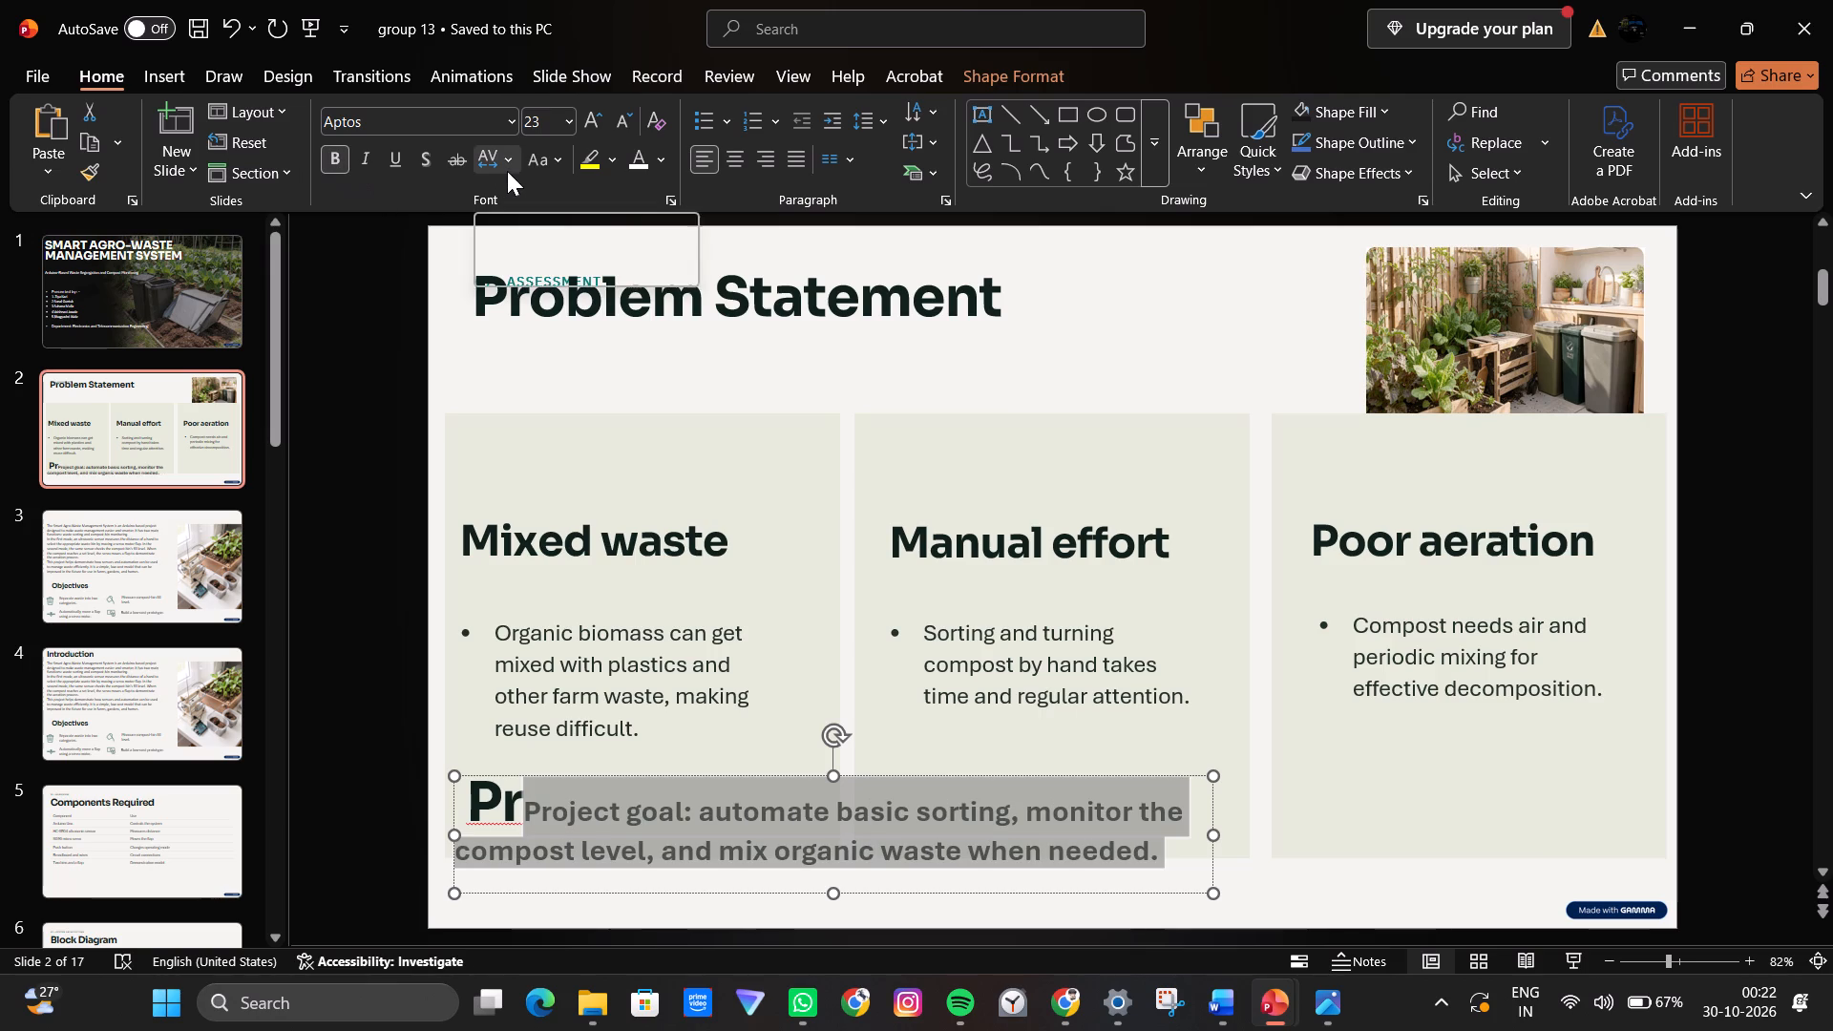
click(663, 156)
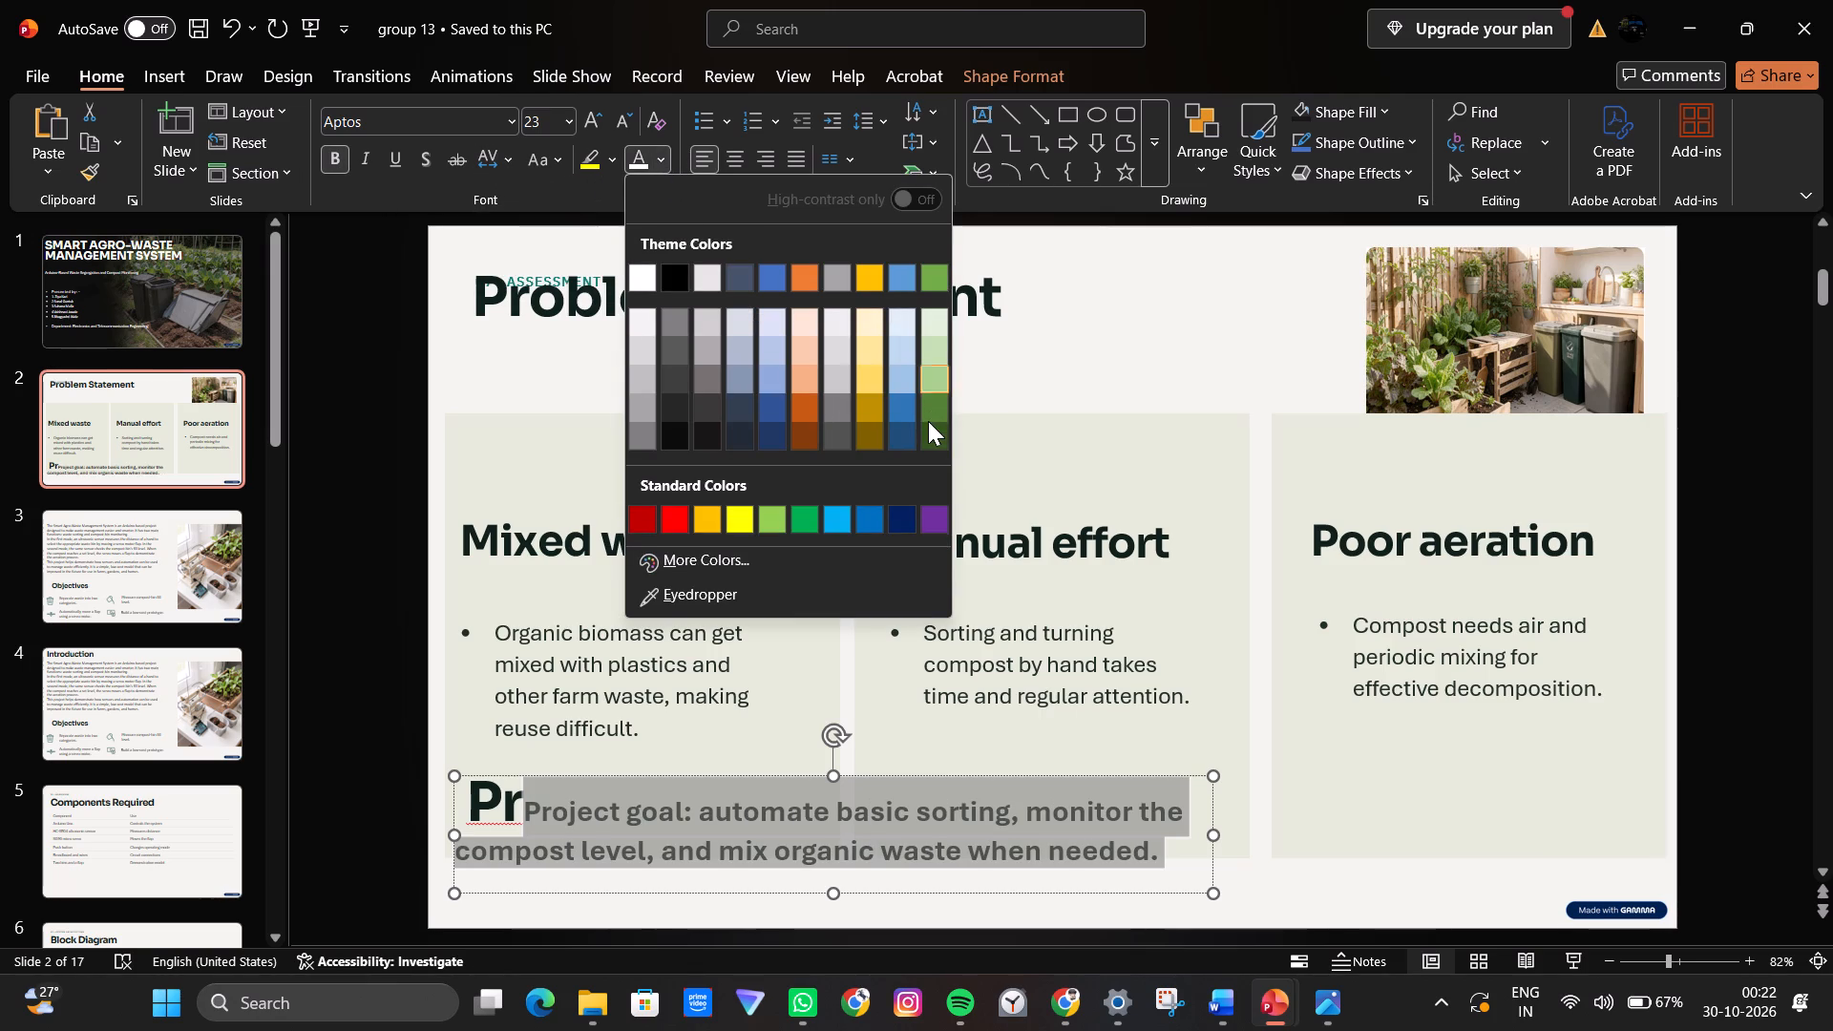
click(932, 433)
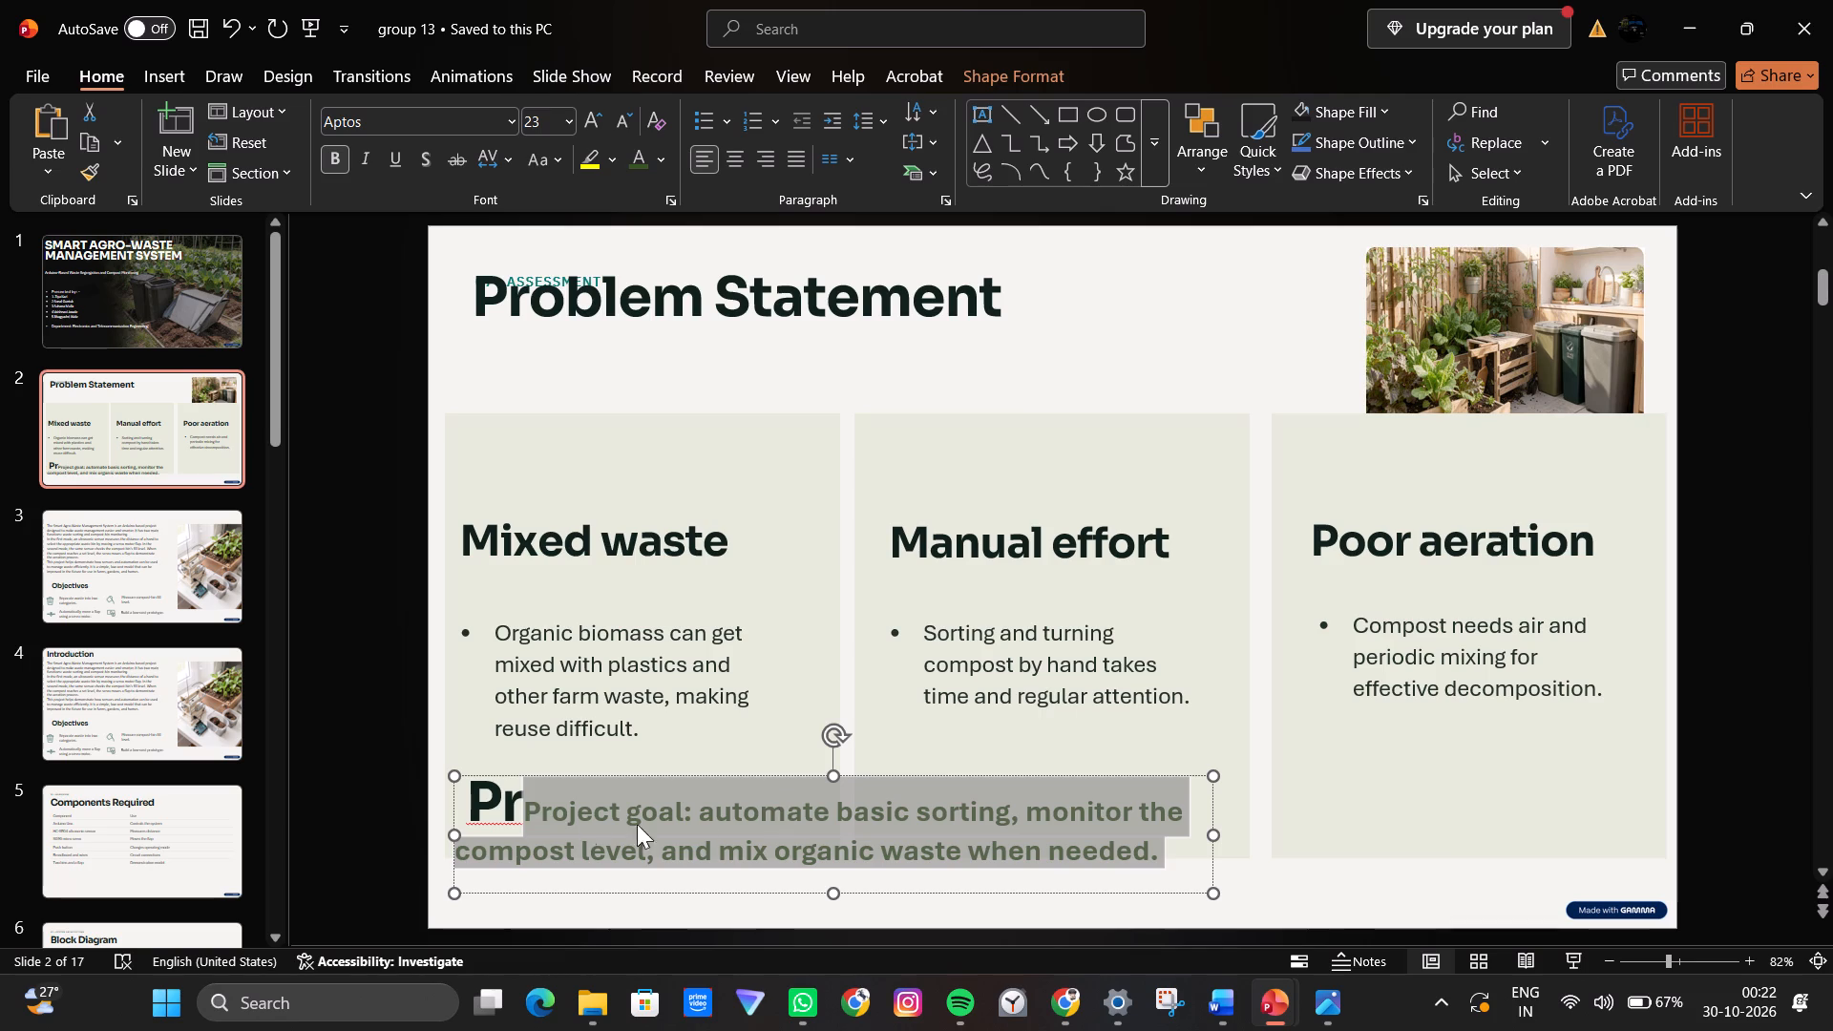
Delete the leftover "Pr" in front of the project goal sentence.
click(523, 798)
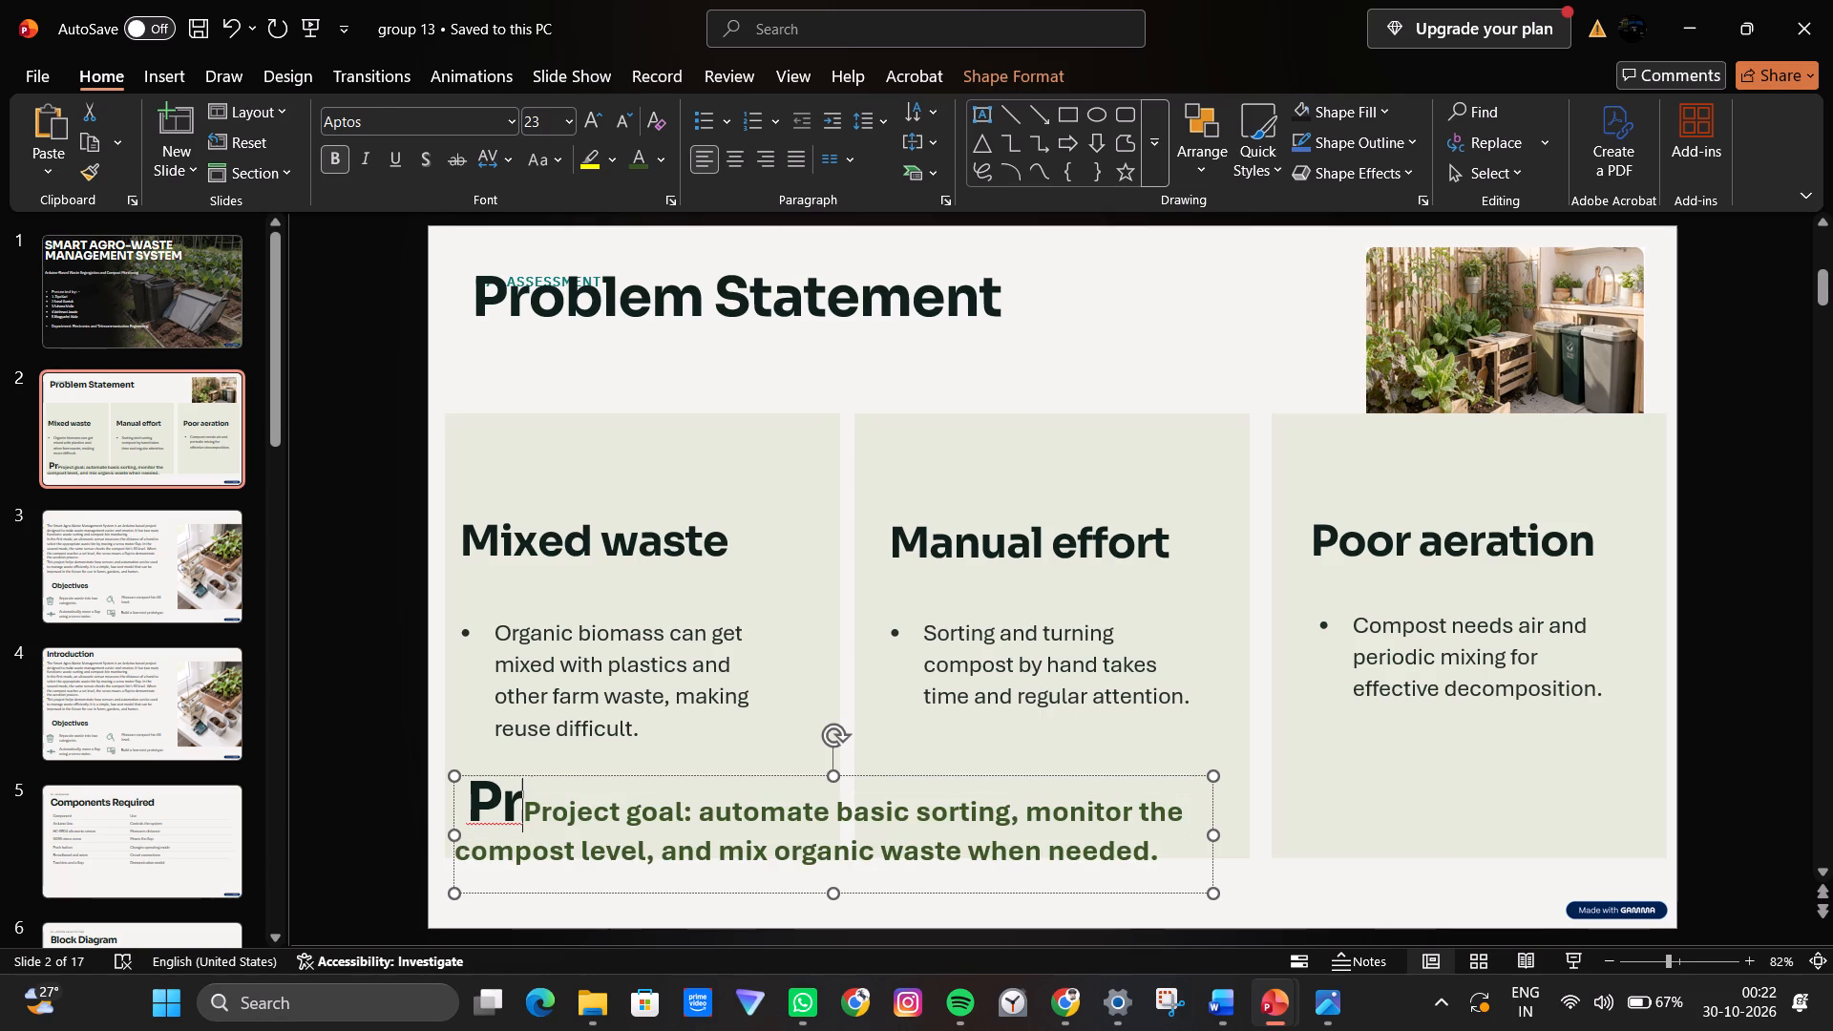
key(BackSpace)
key(BackSpace)
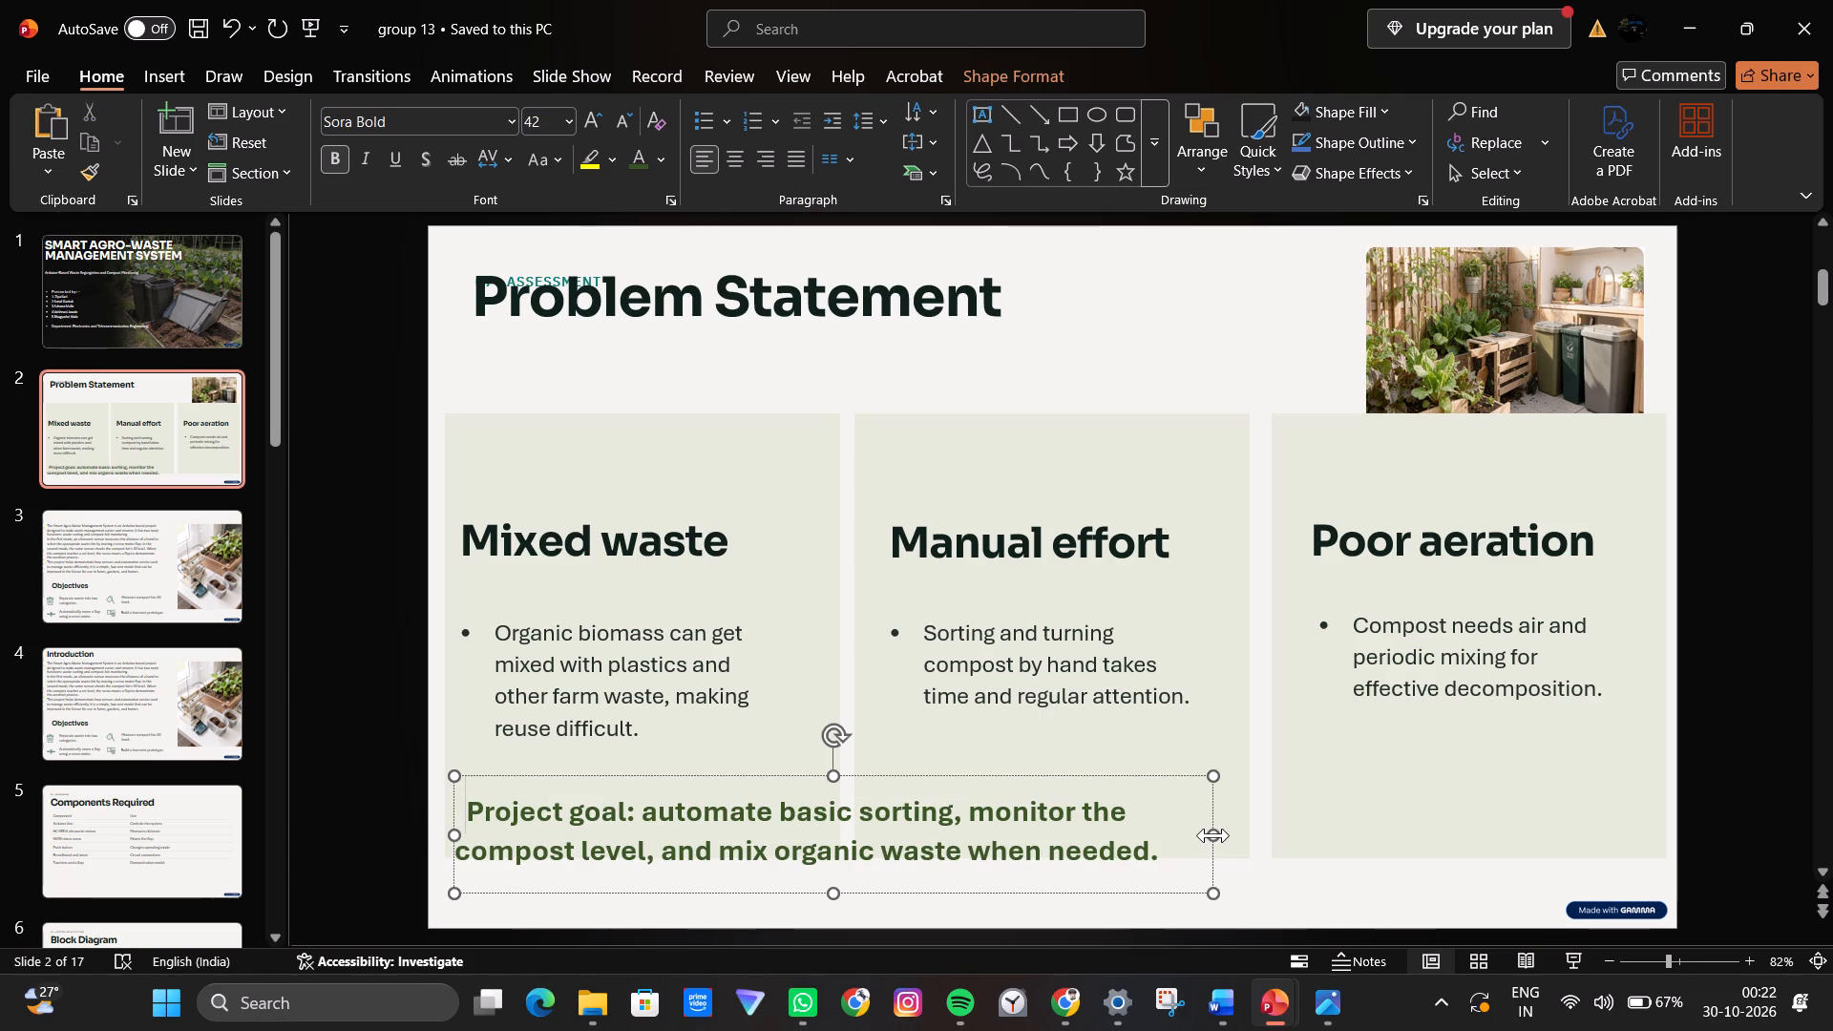
Widen the project goal box to the right edge of the Poor aeration card and move it slightly lower.
drag(1213, 836, 1654, 860)
click(1331, 751)
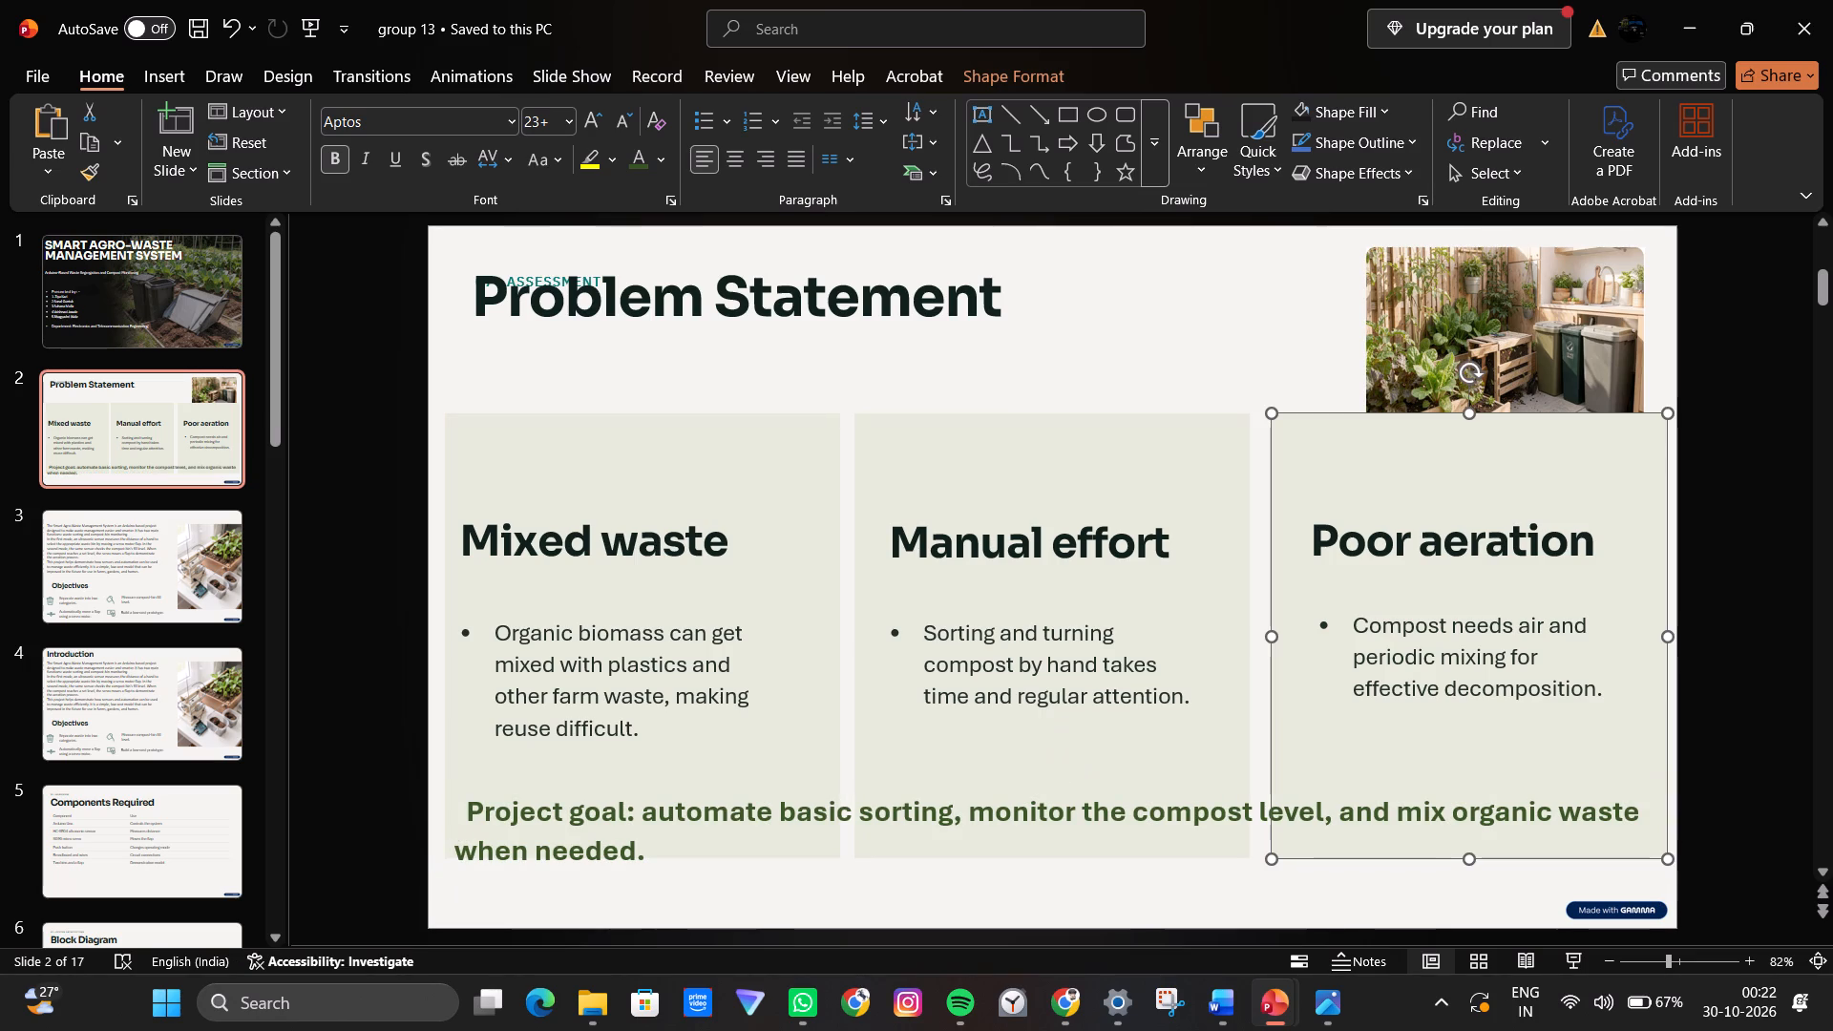
click(1195, 890)
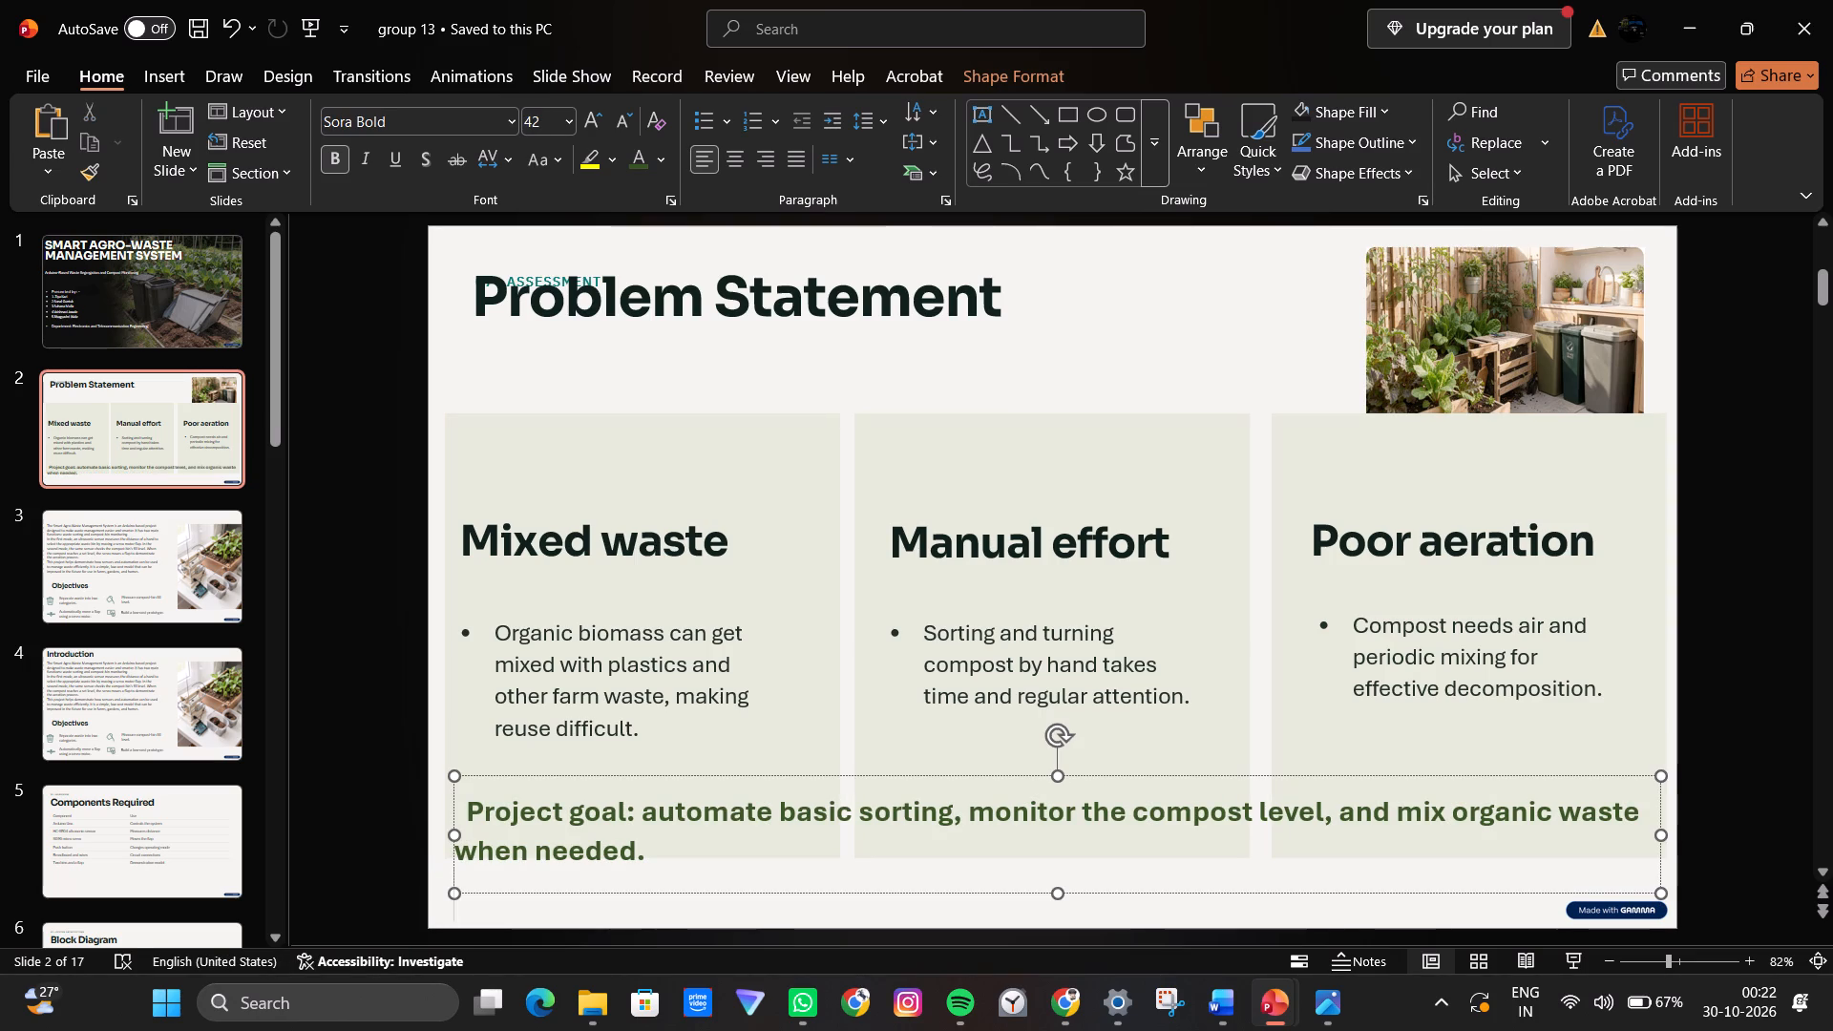
drag(1192, 774, 1192, 801)
click(1108, 766)
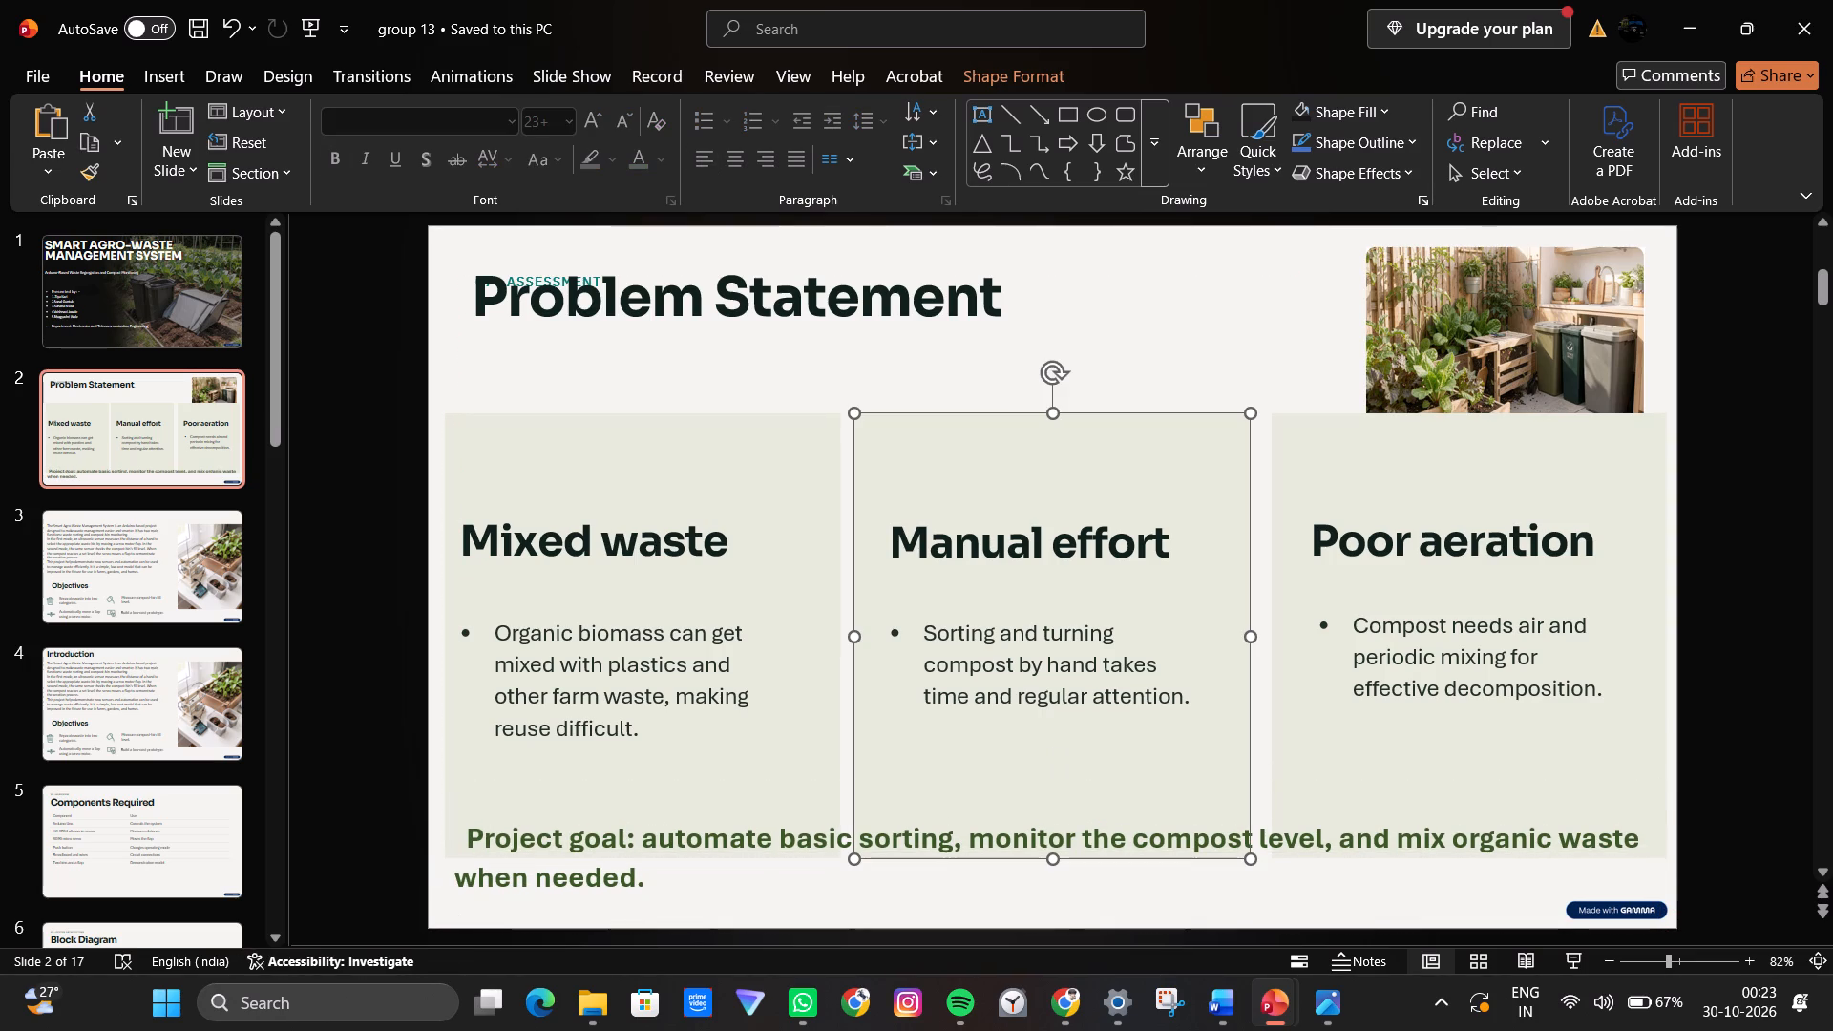
click(1228, 340)
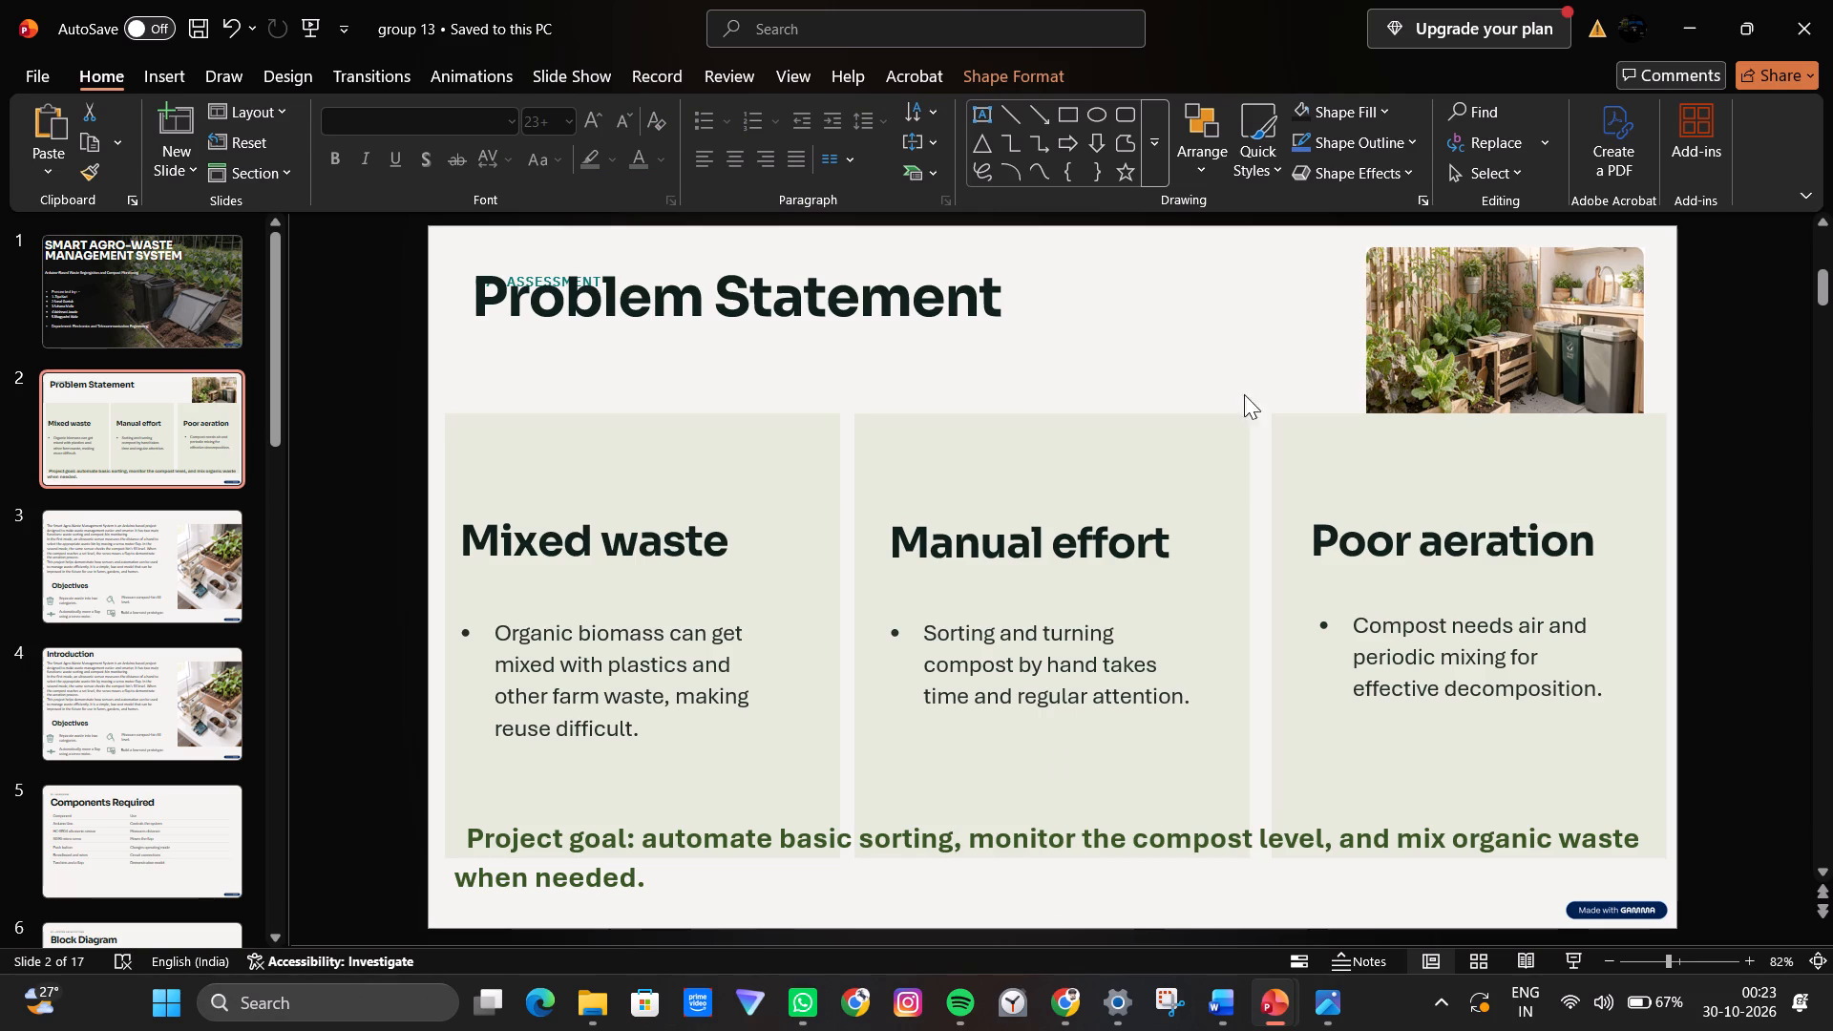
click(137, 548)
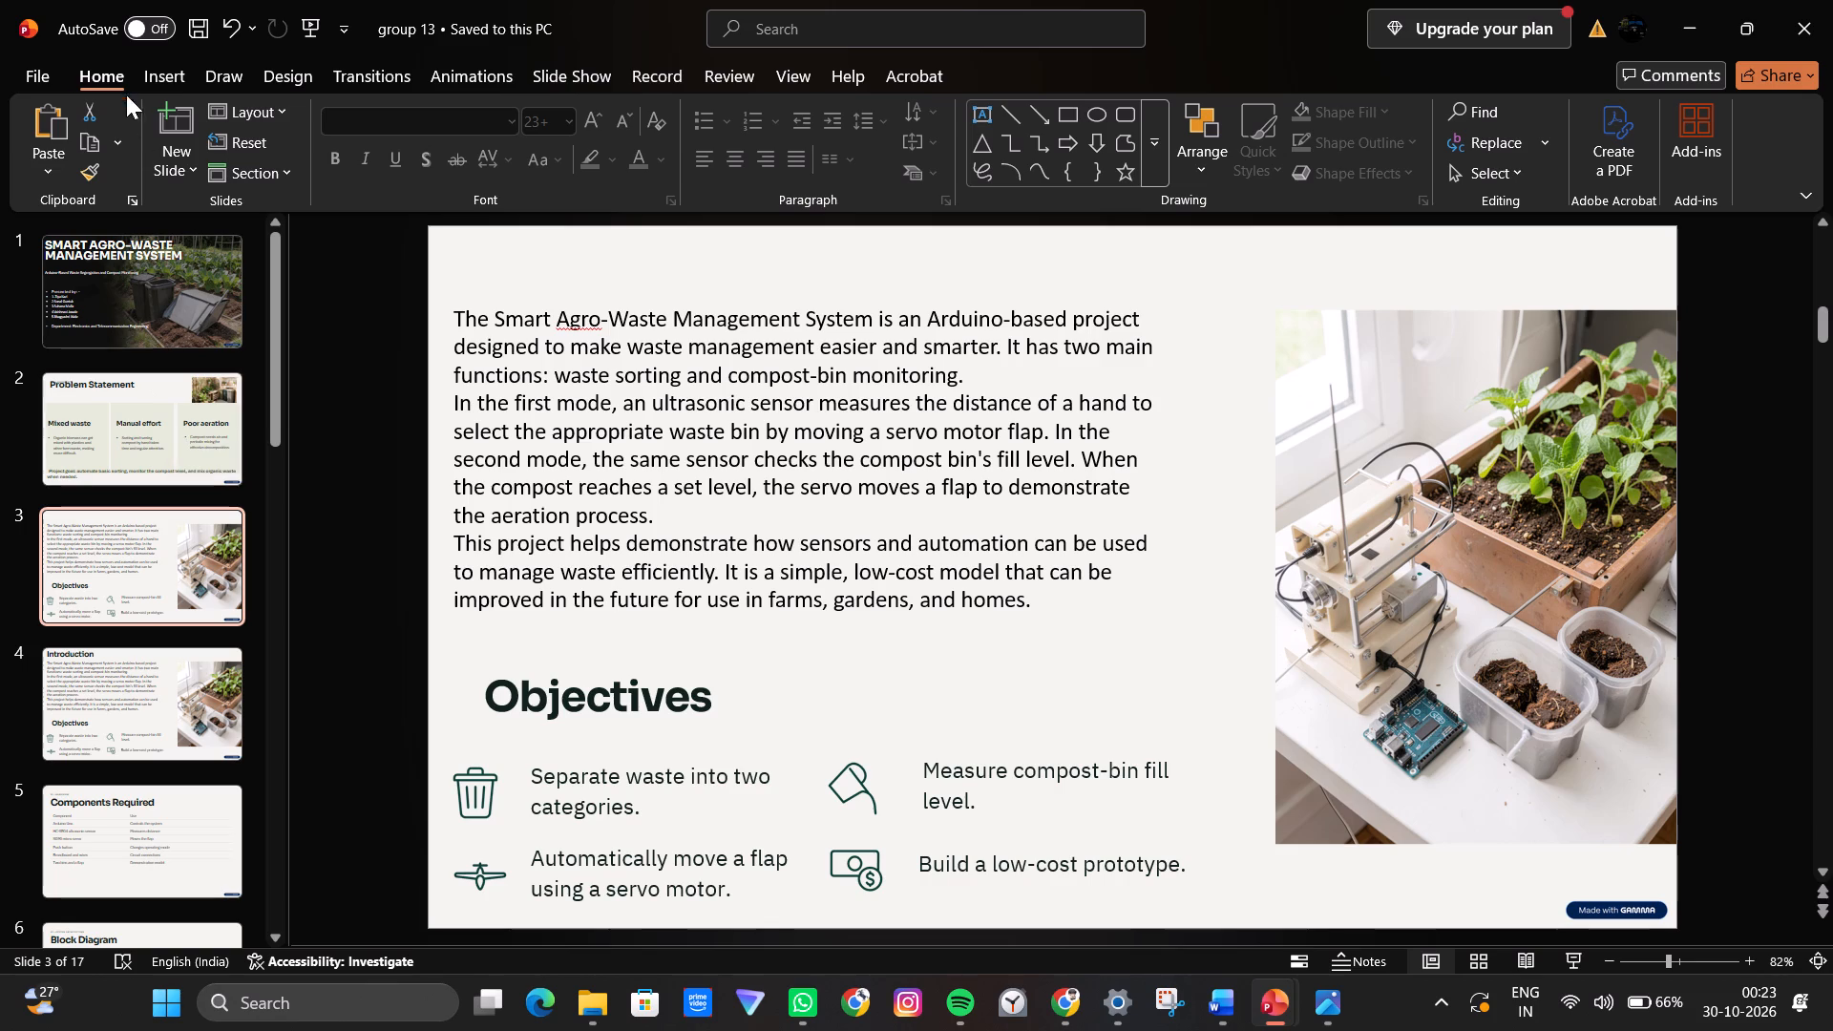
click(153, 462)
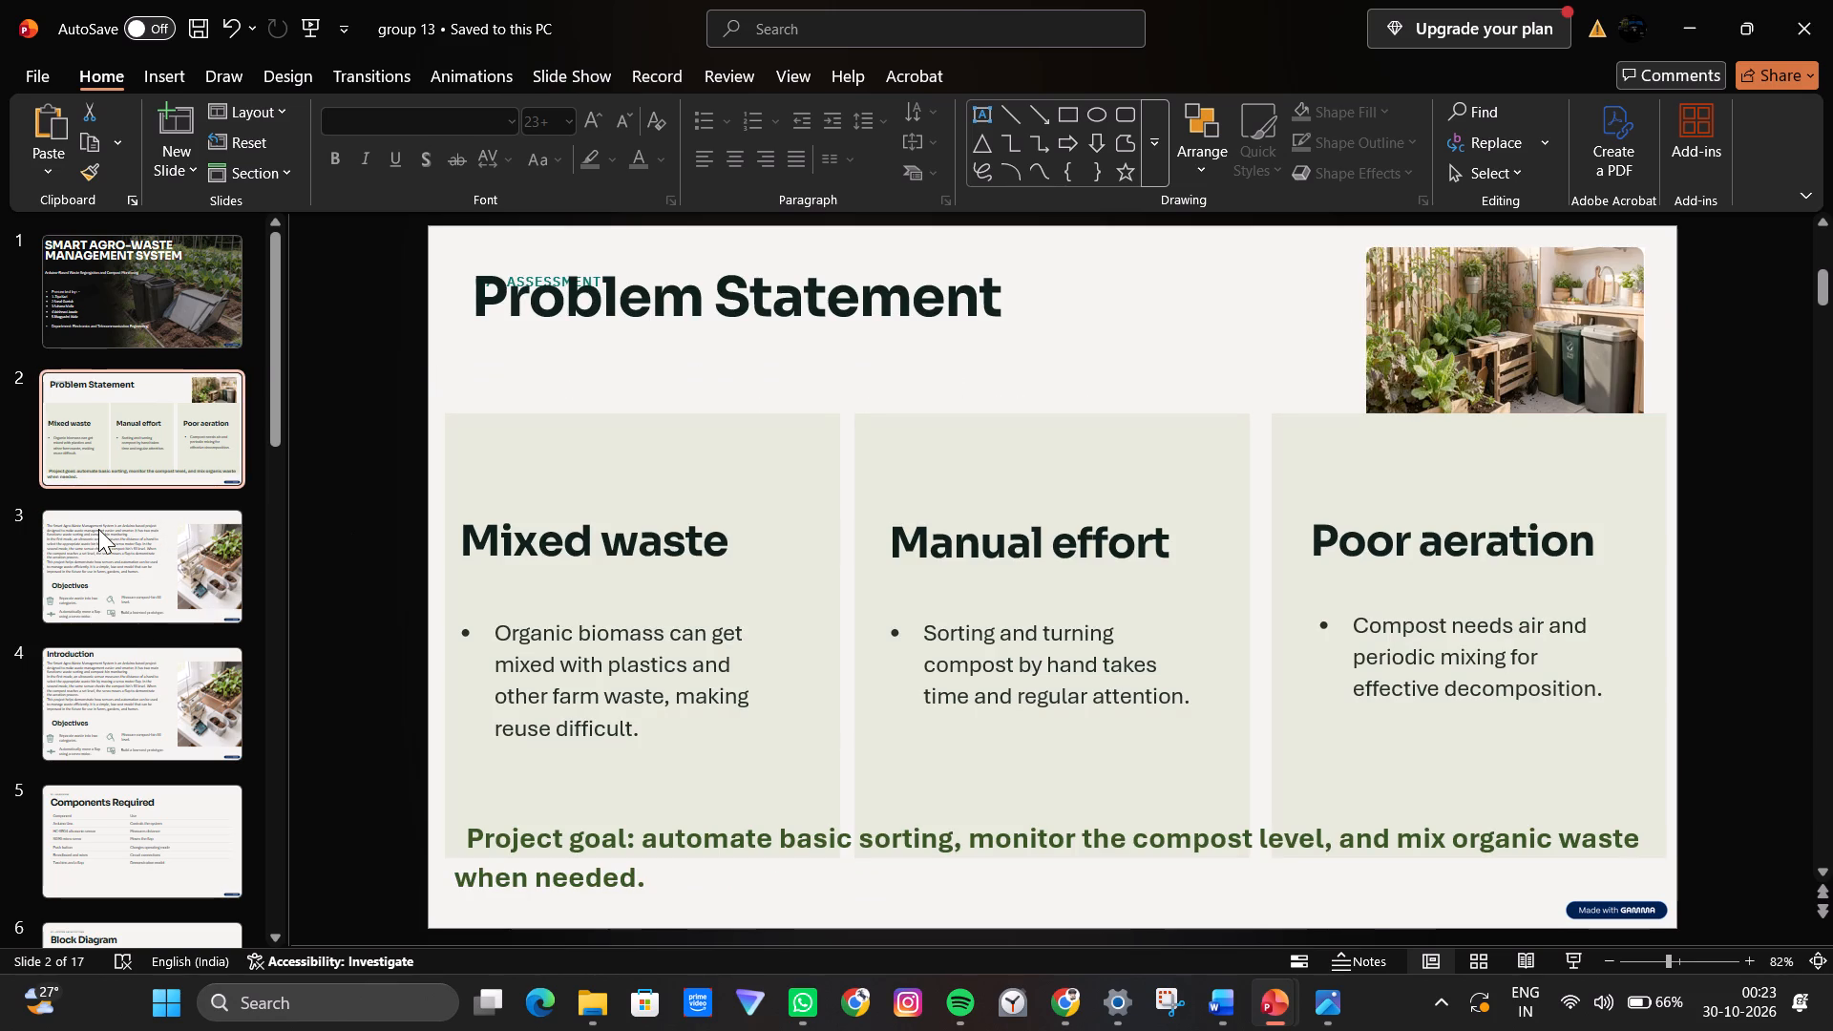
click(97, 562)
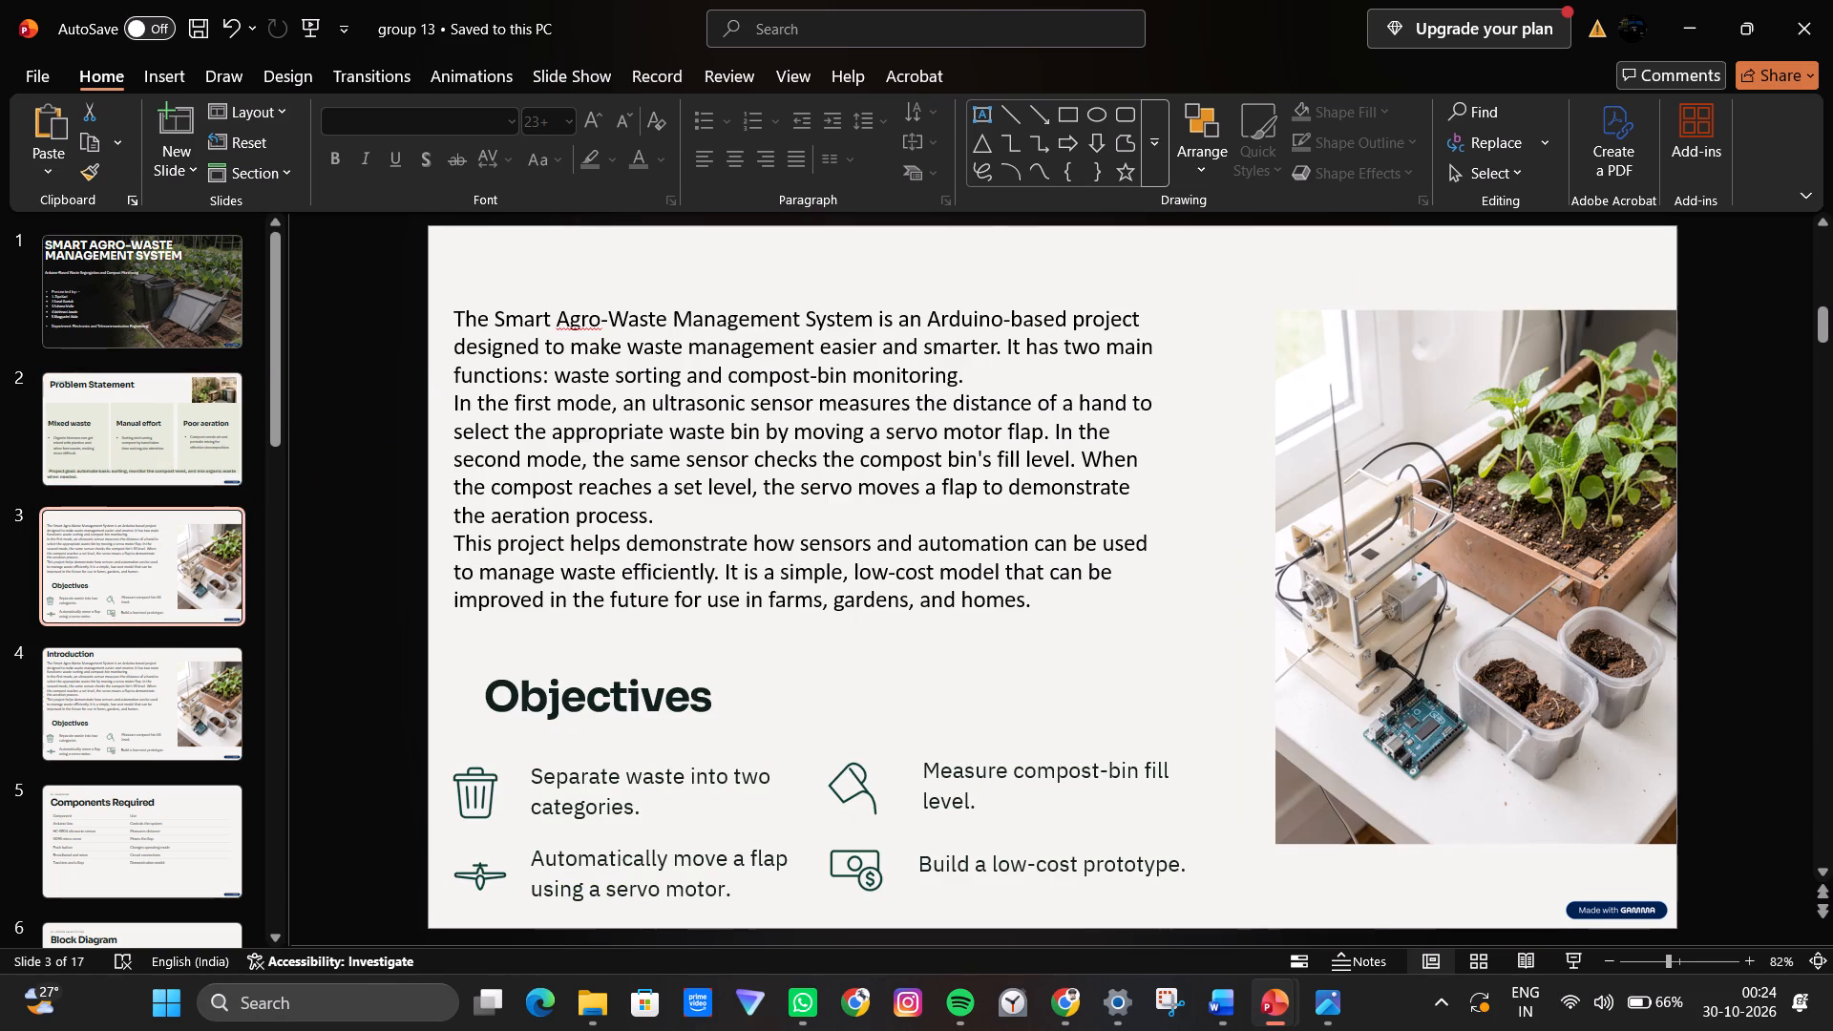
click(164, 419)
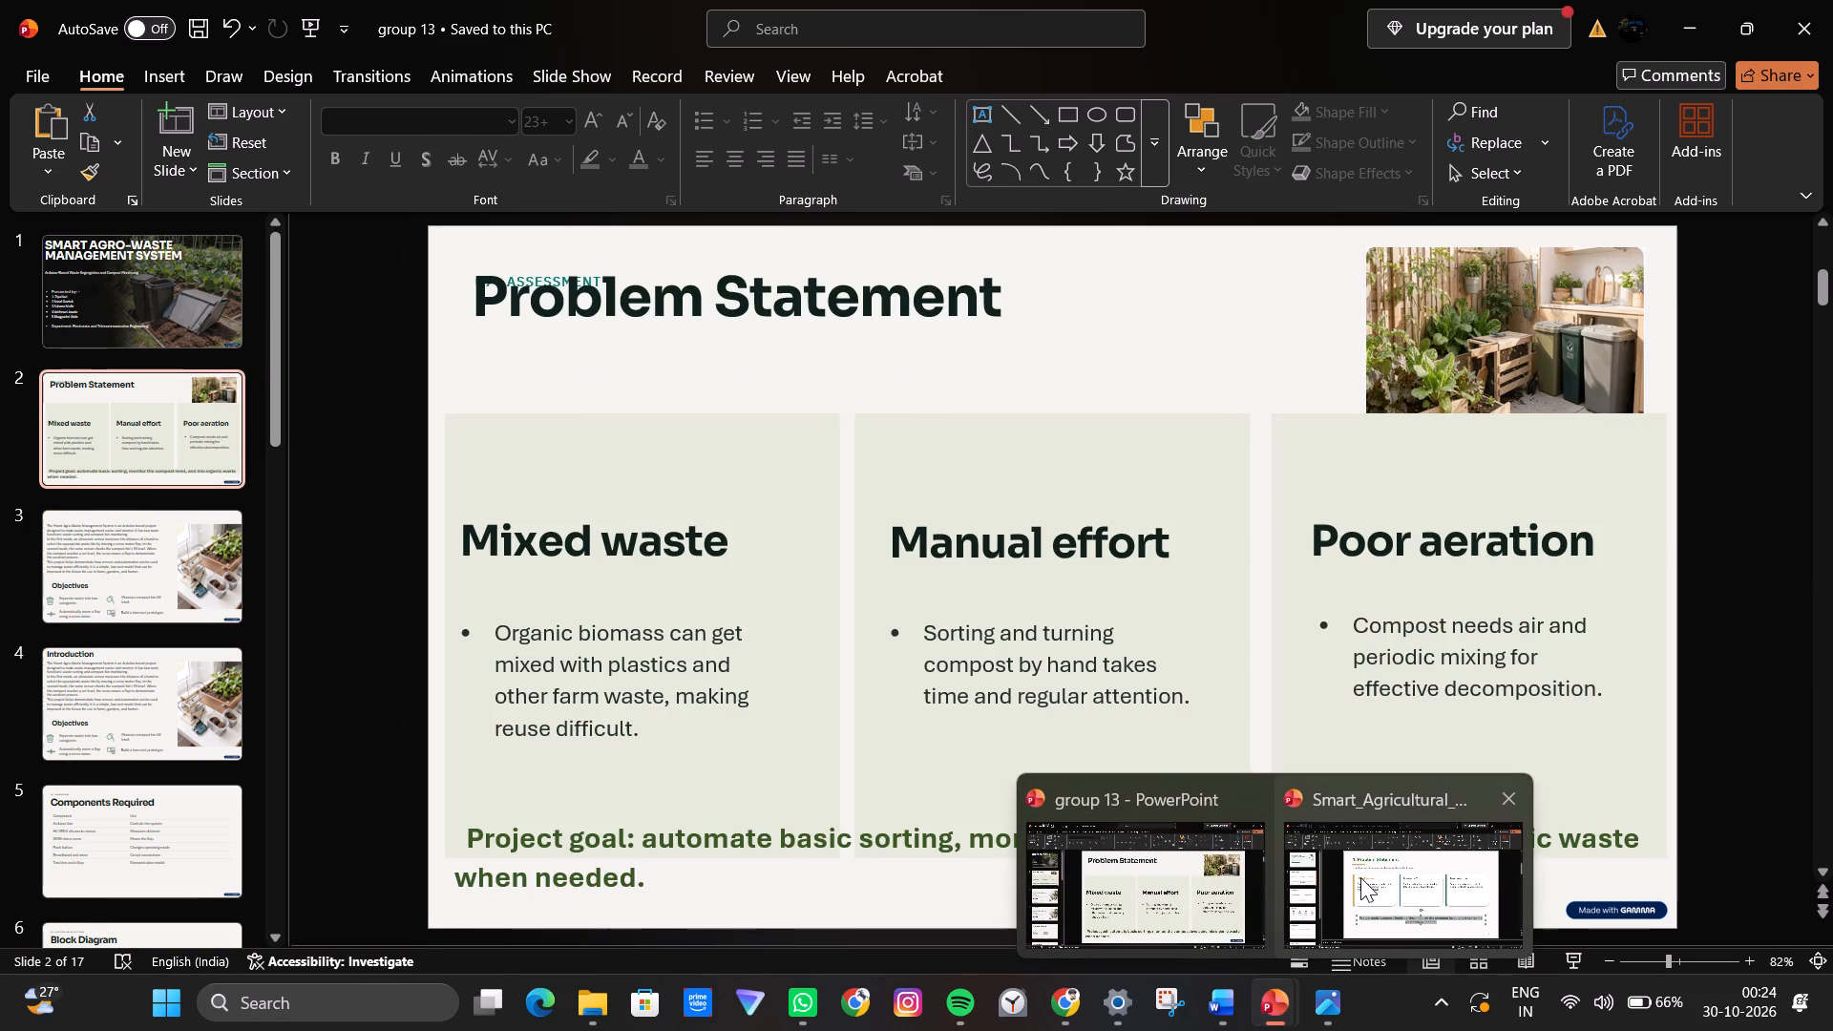
Copy the "Agricultural and kitchen waste needs safer handling and better reuse." line from the Smart_Agricultural_Waste presentation and place it beneath group 13's "Problem Statement" title.
click(1360, 876)
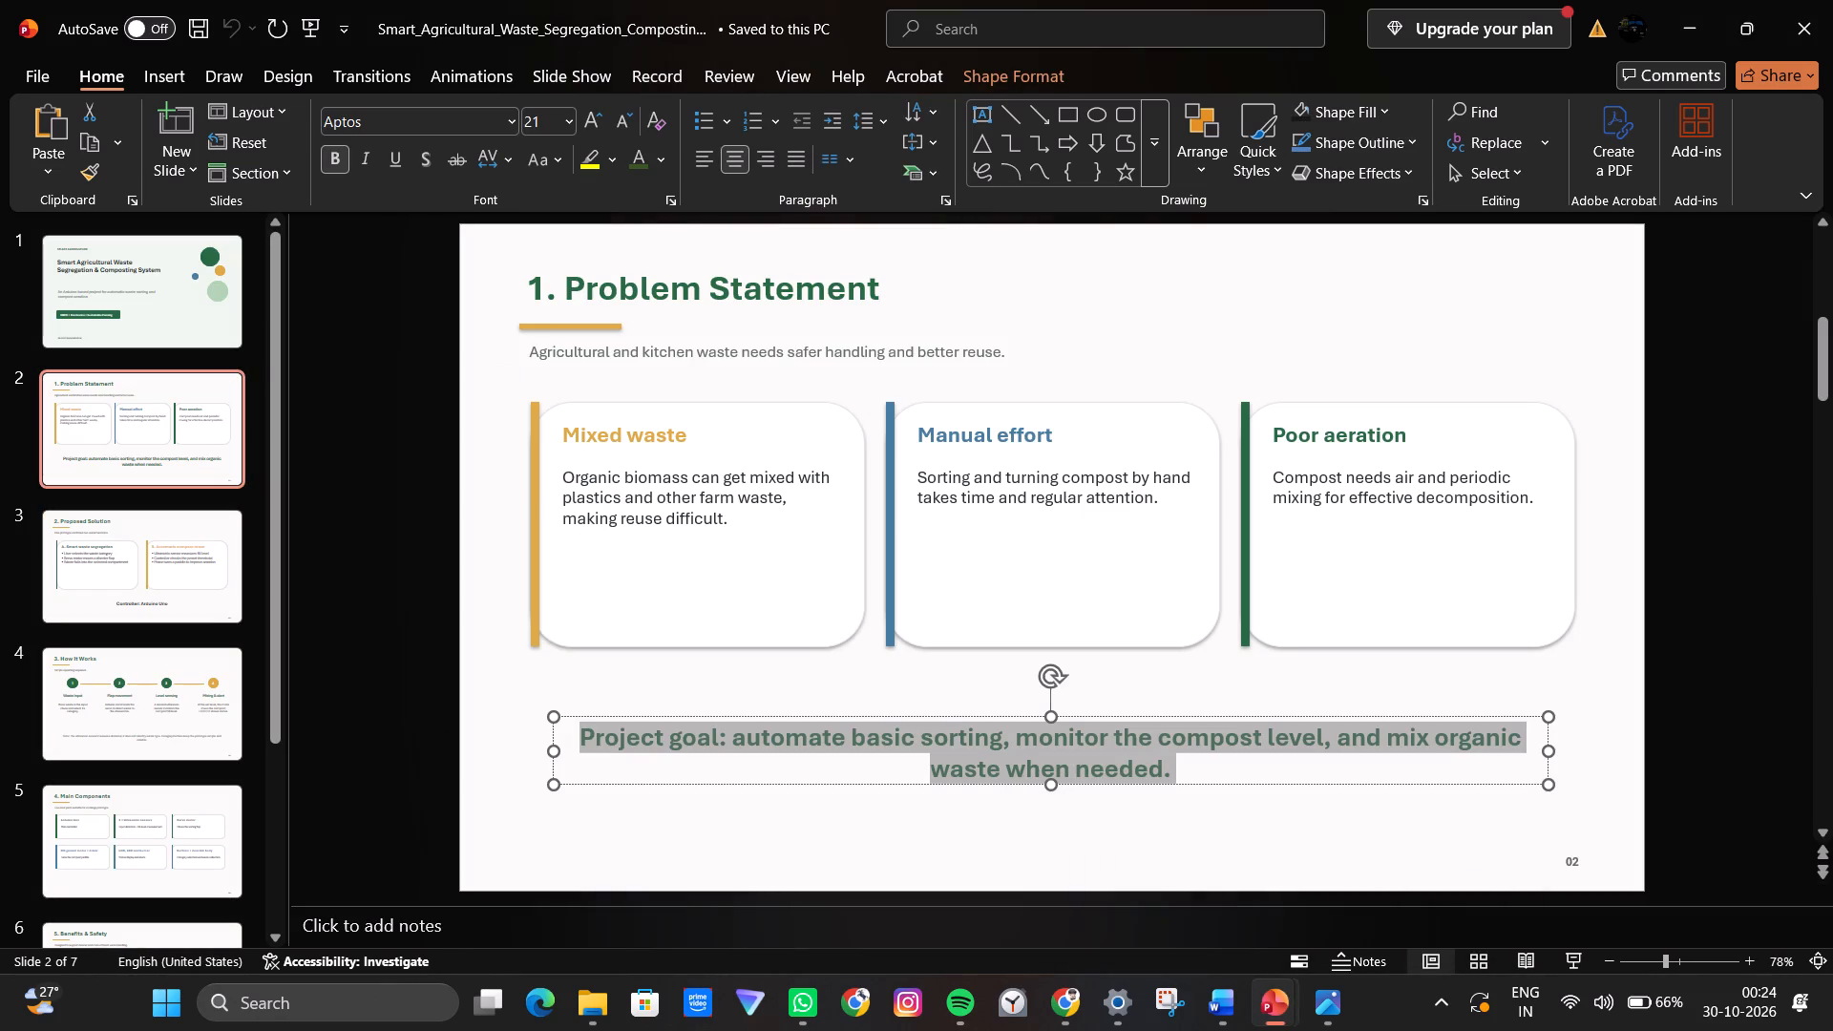
drag(530, 359, 1027, 359)
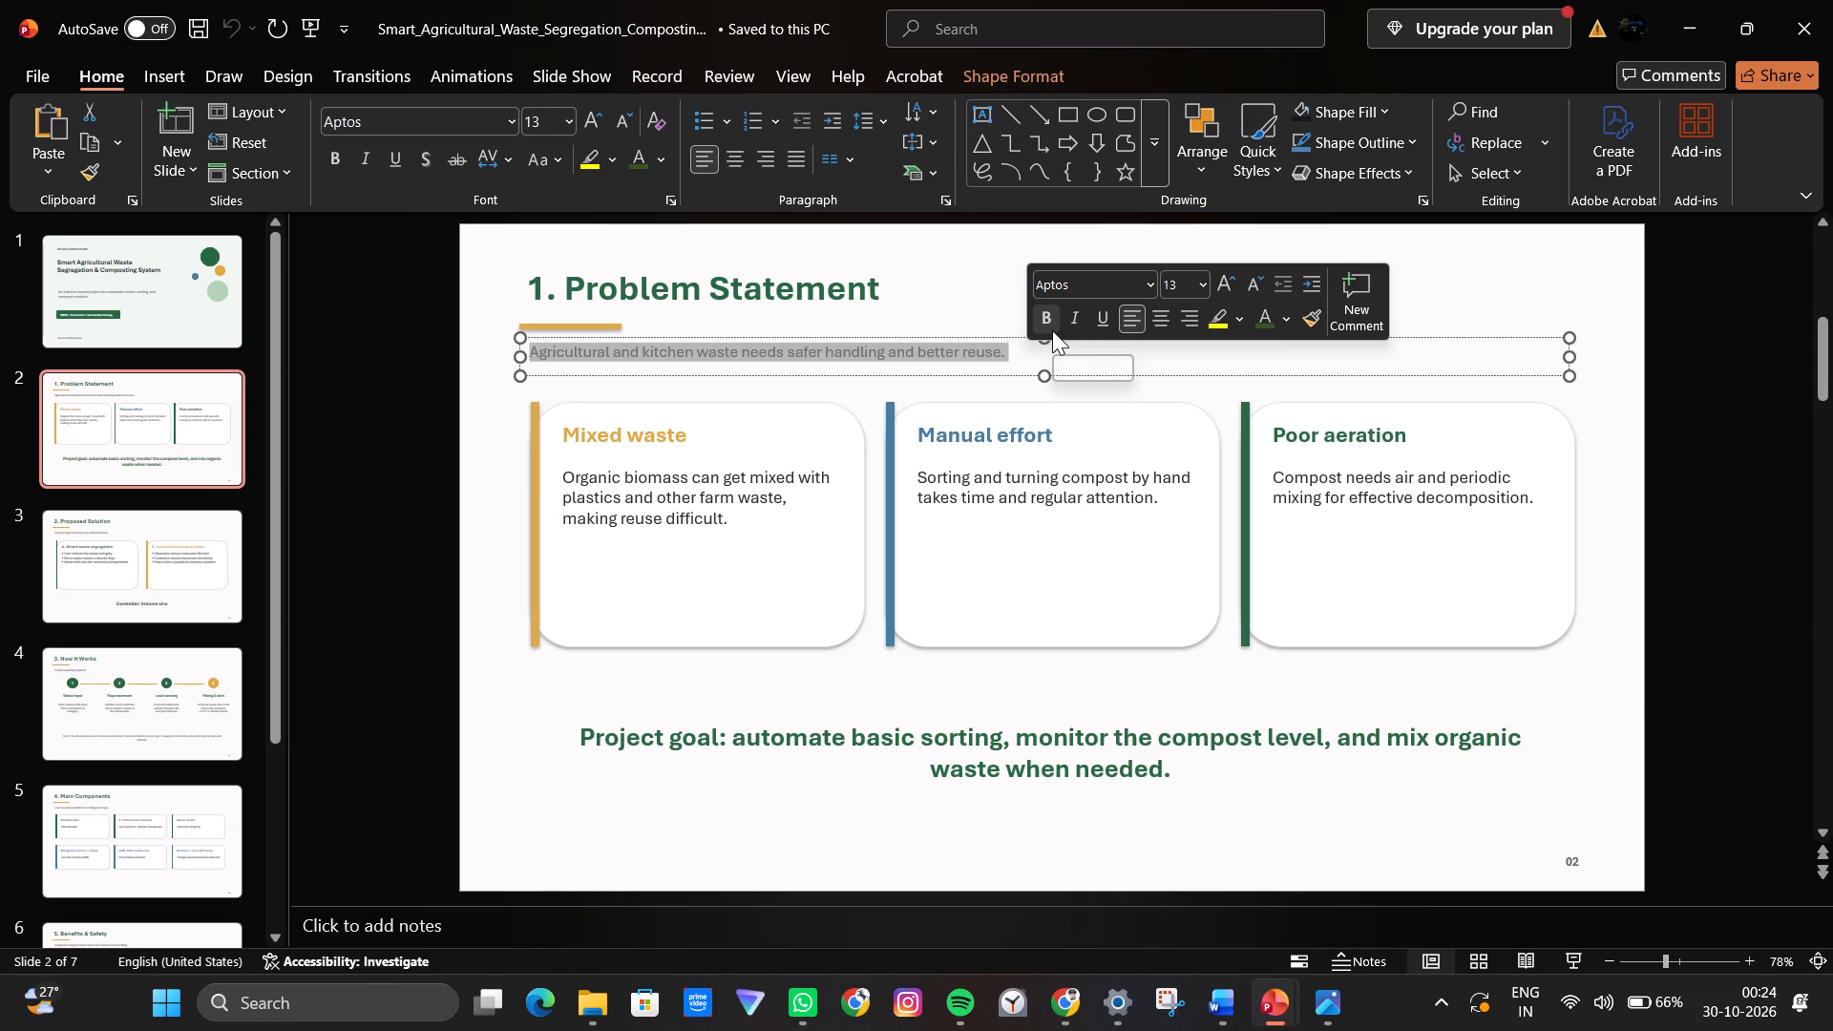
key(ctrl+c)
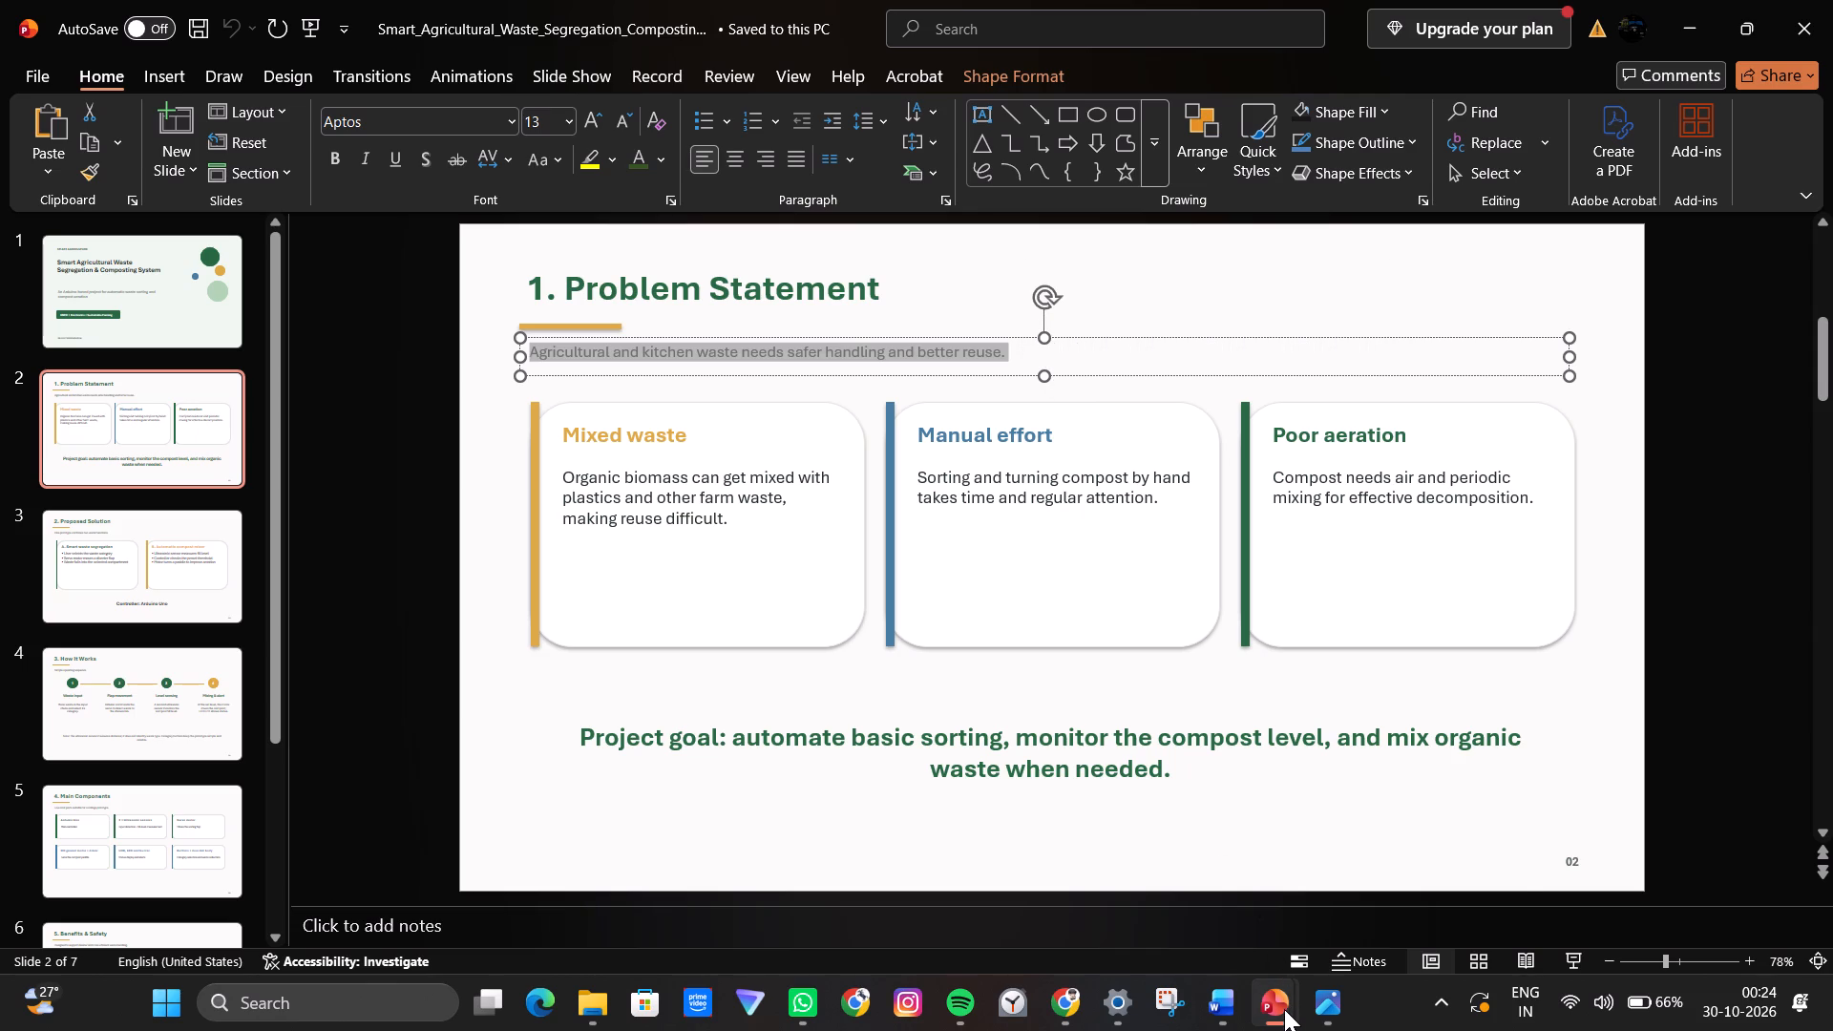
click(1189, 928)
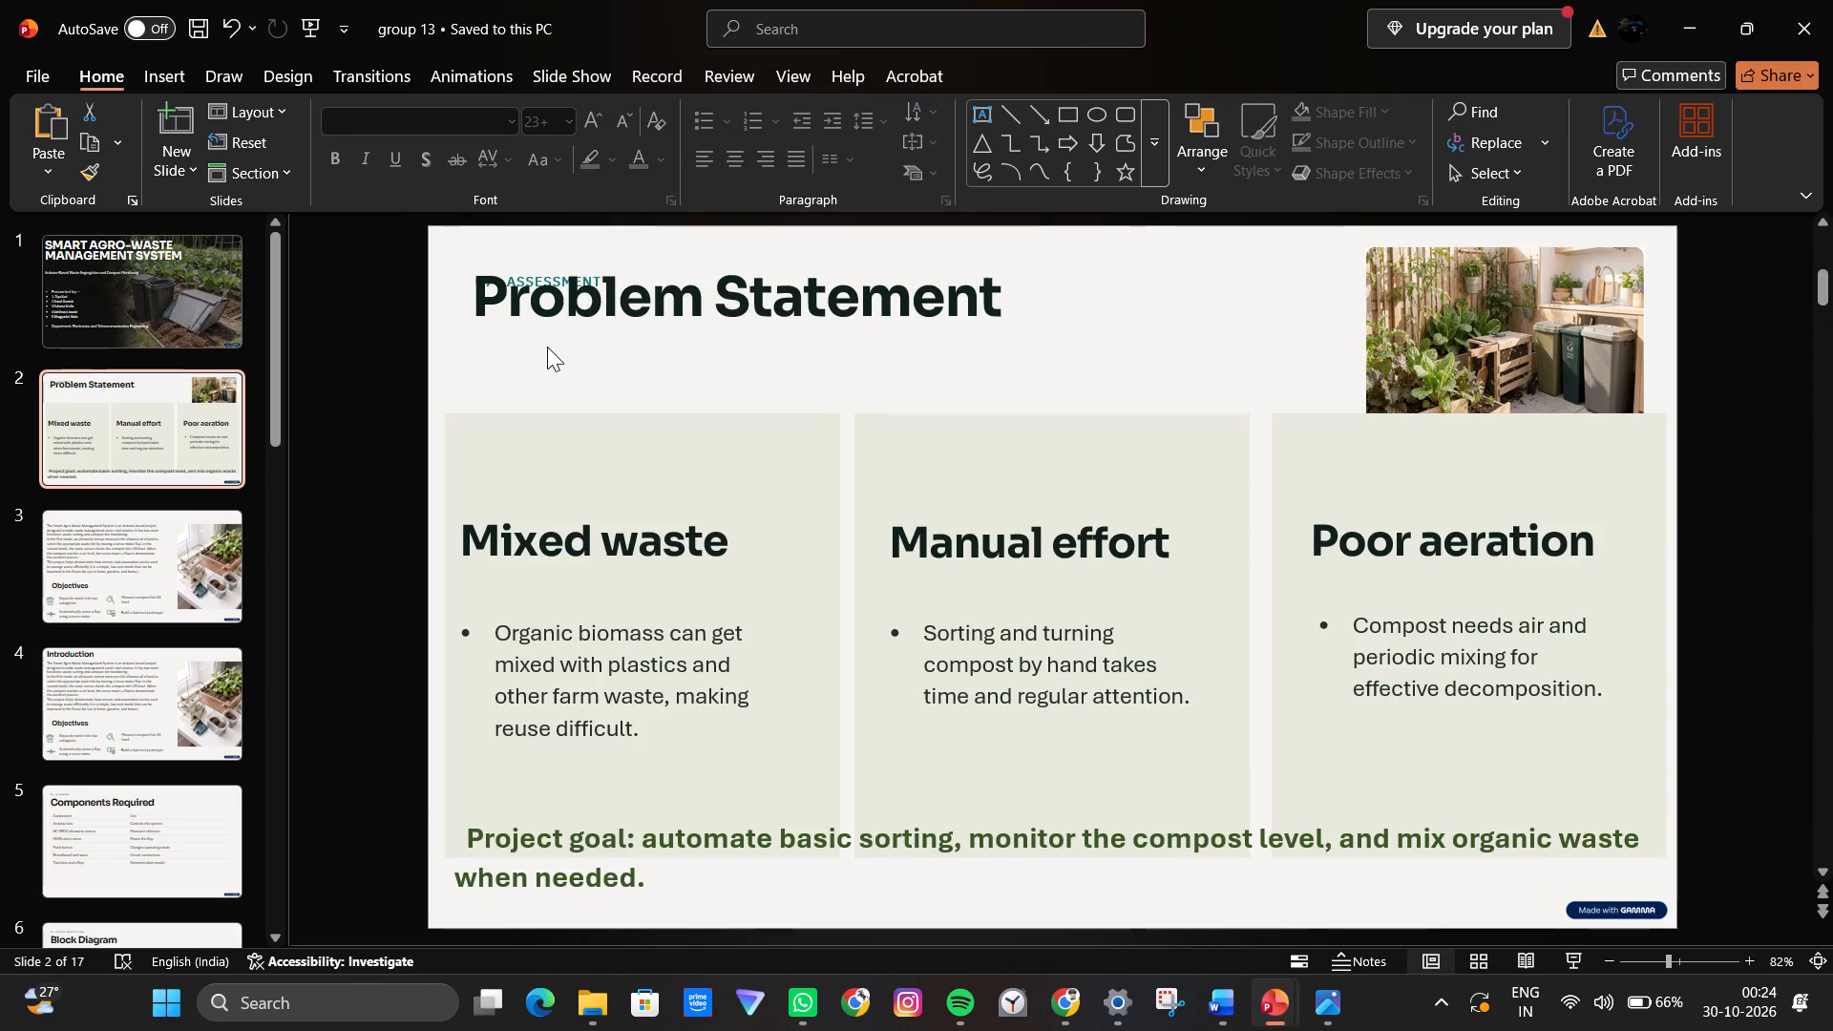
right_click(499, 363)
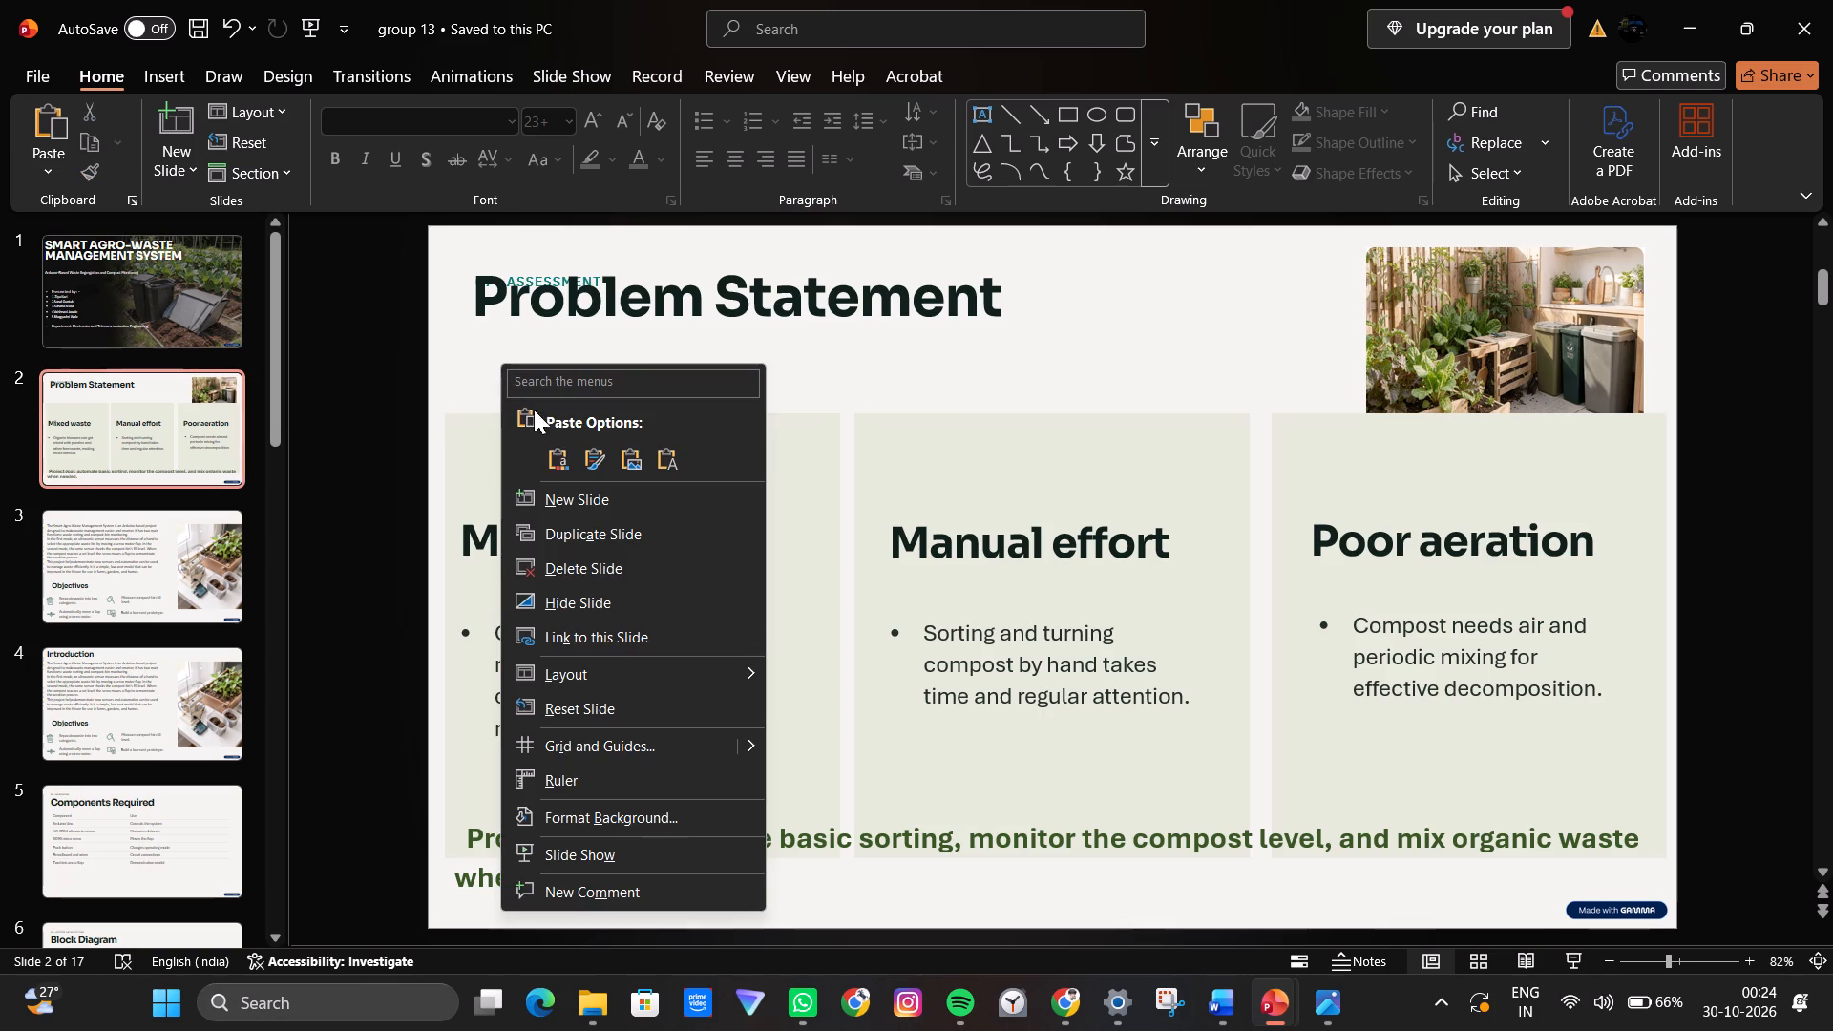
click(549, 448)
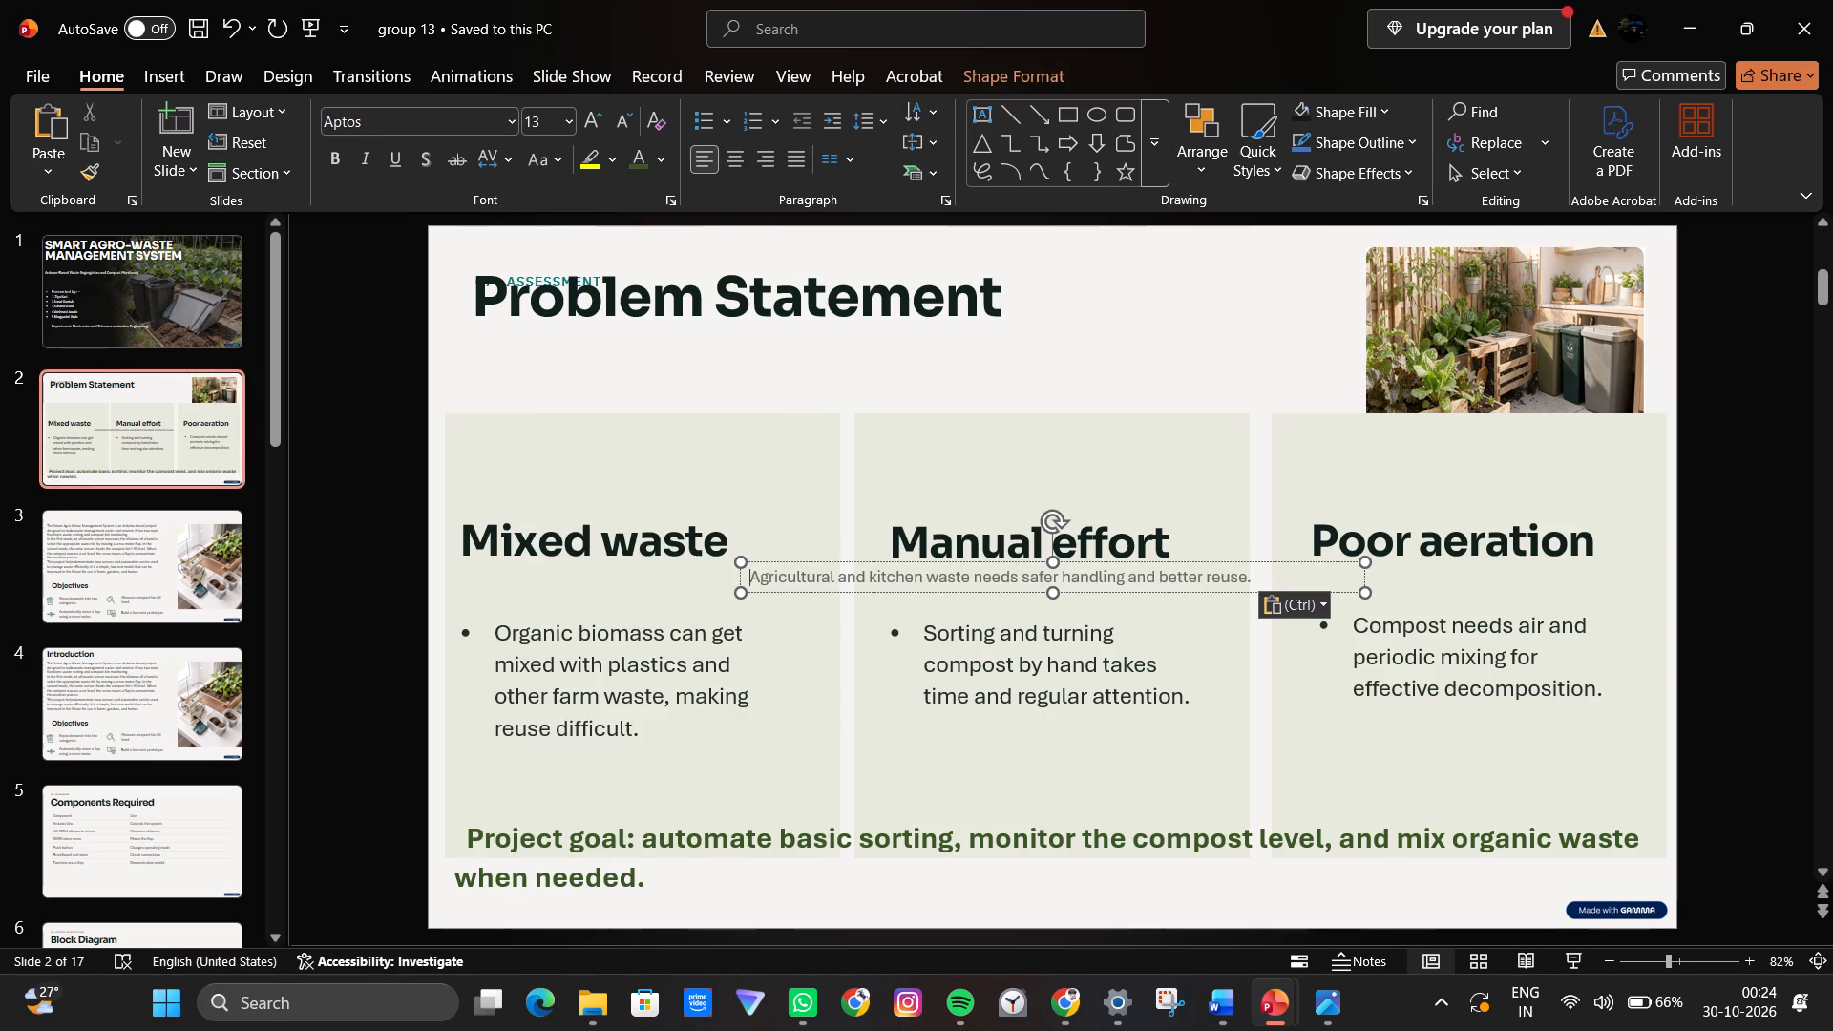
drag(802, 559, 513, 340)
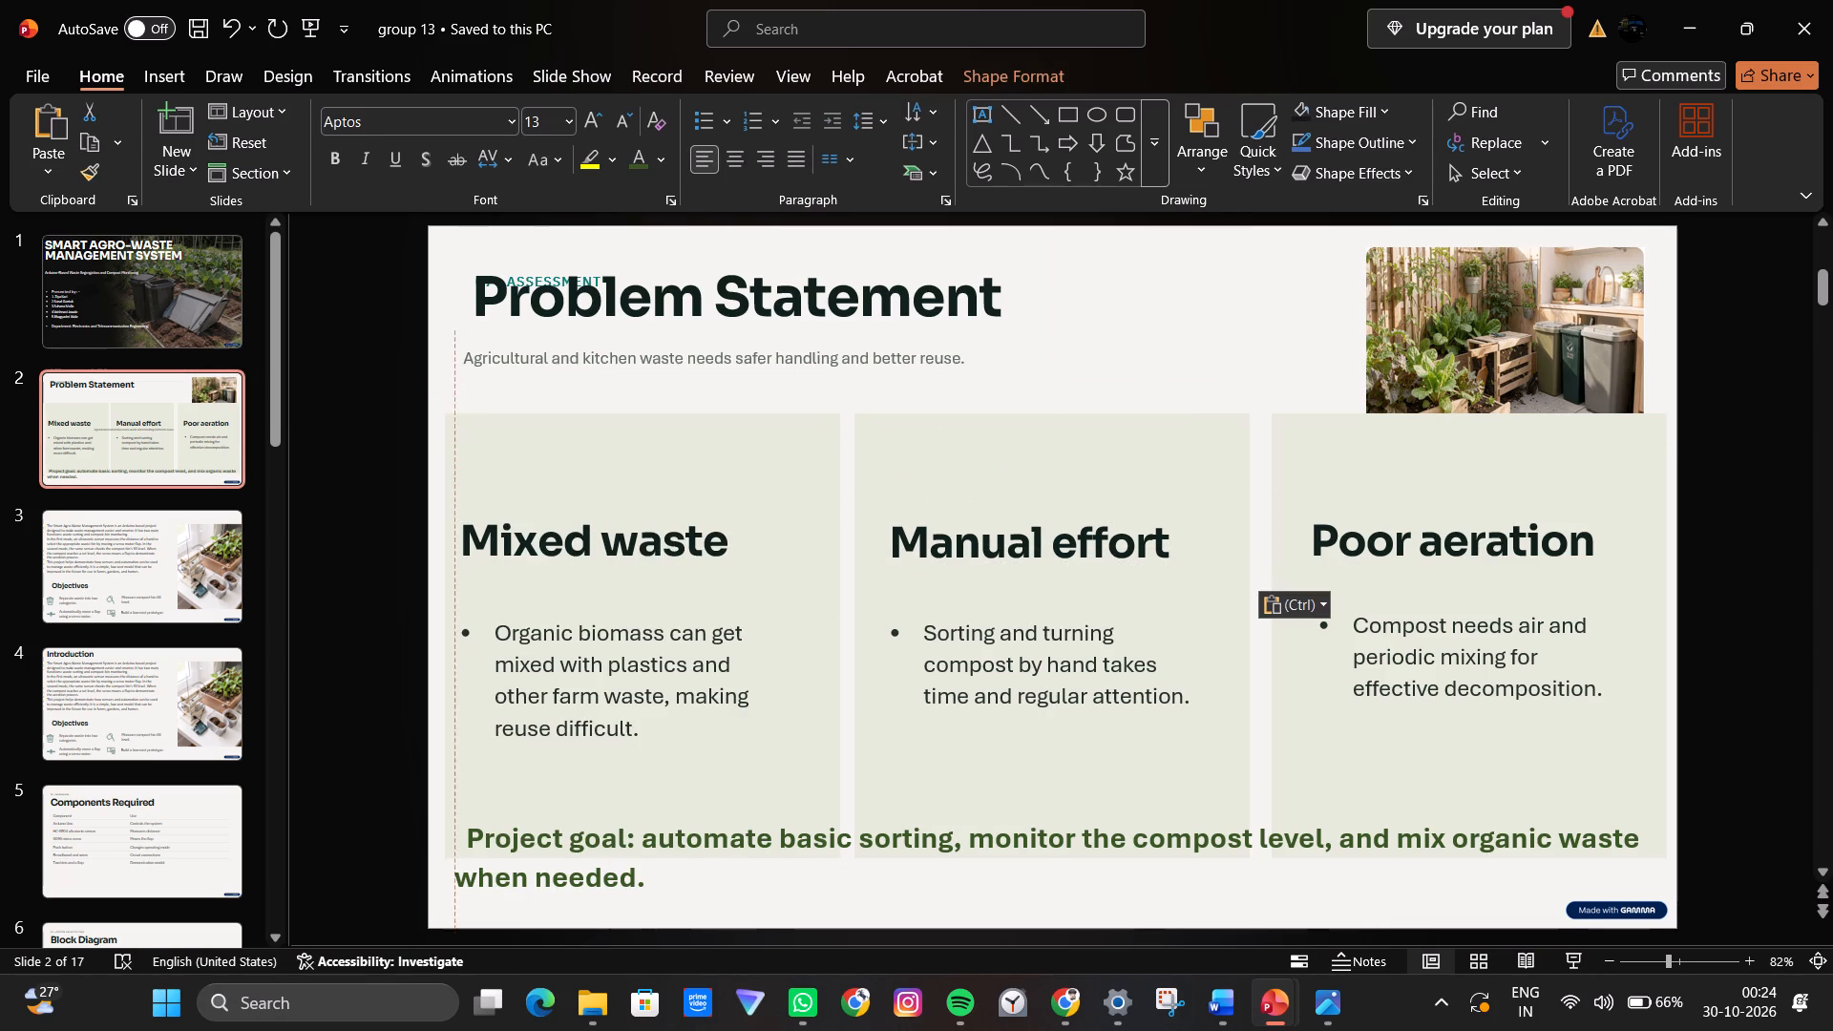
drag(513, 340, 537, 343)
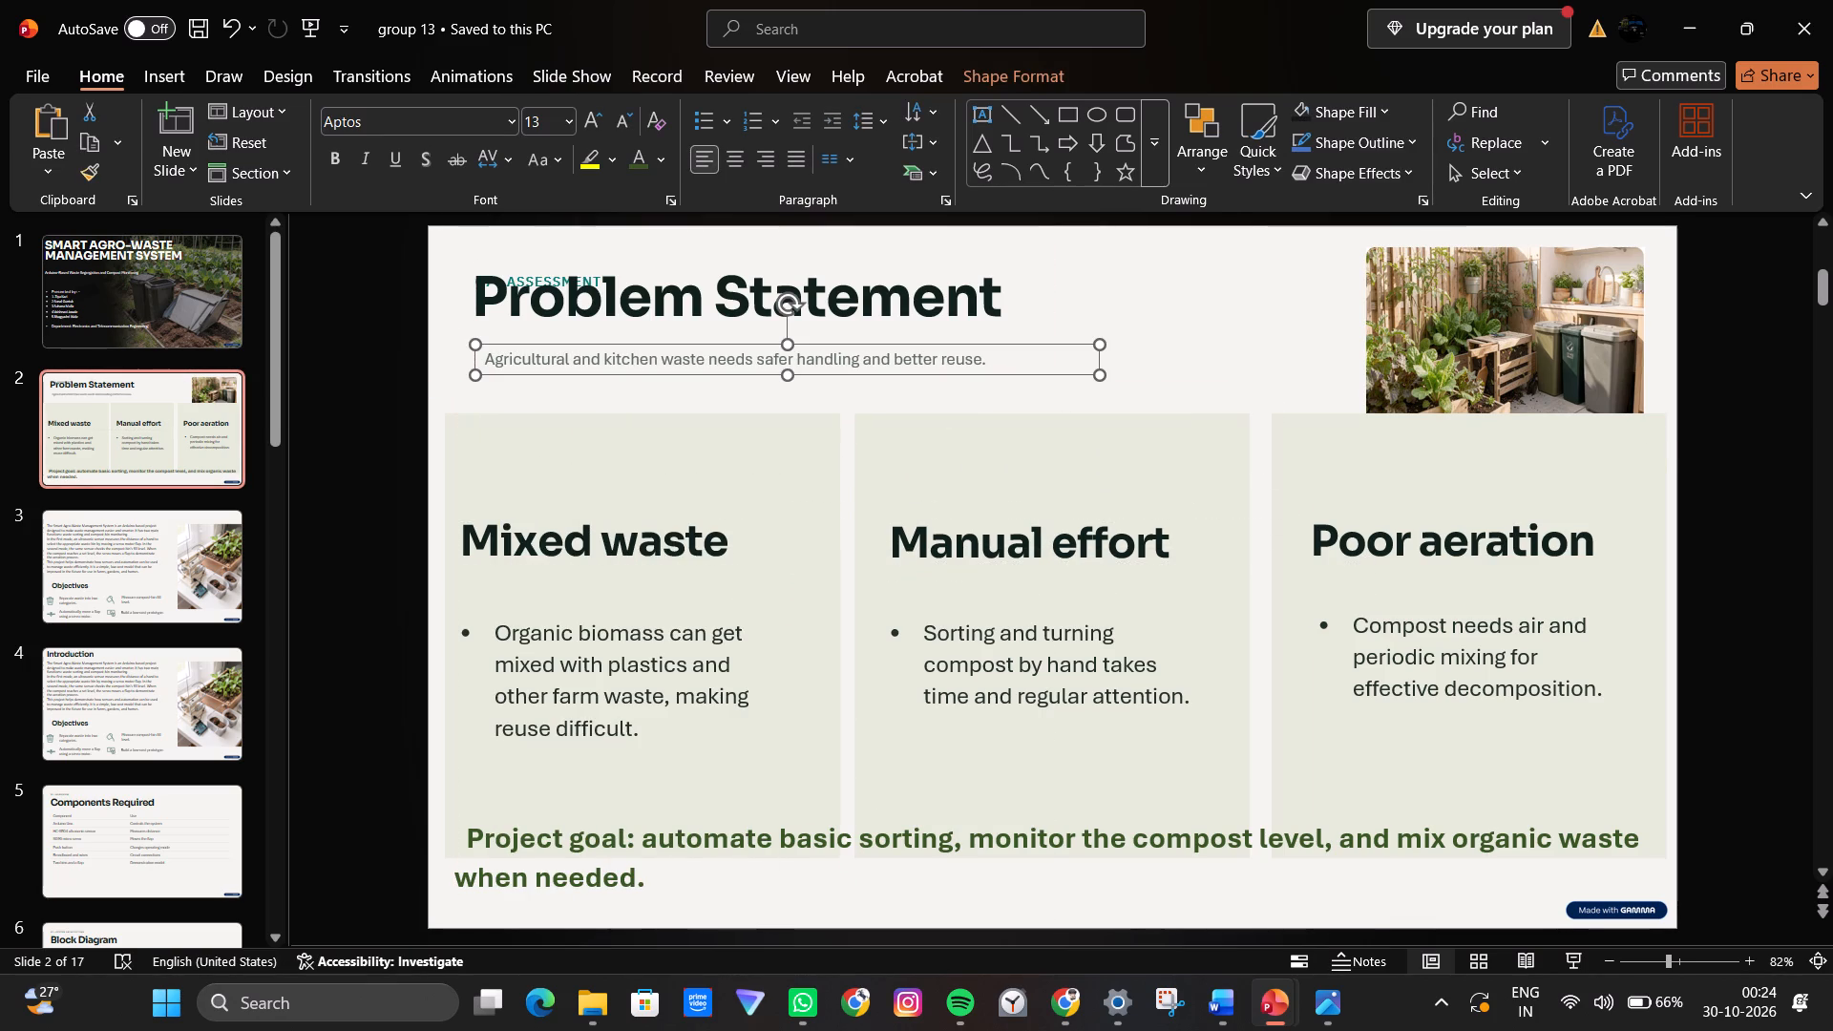
Format the agricultural and kitchen waste subtitle as 18 pt, bold and black.
click(485, 345)
click(596, 114)
double_click(598, 114)
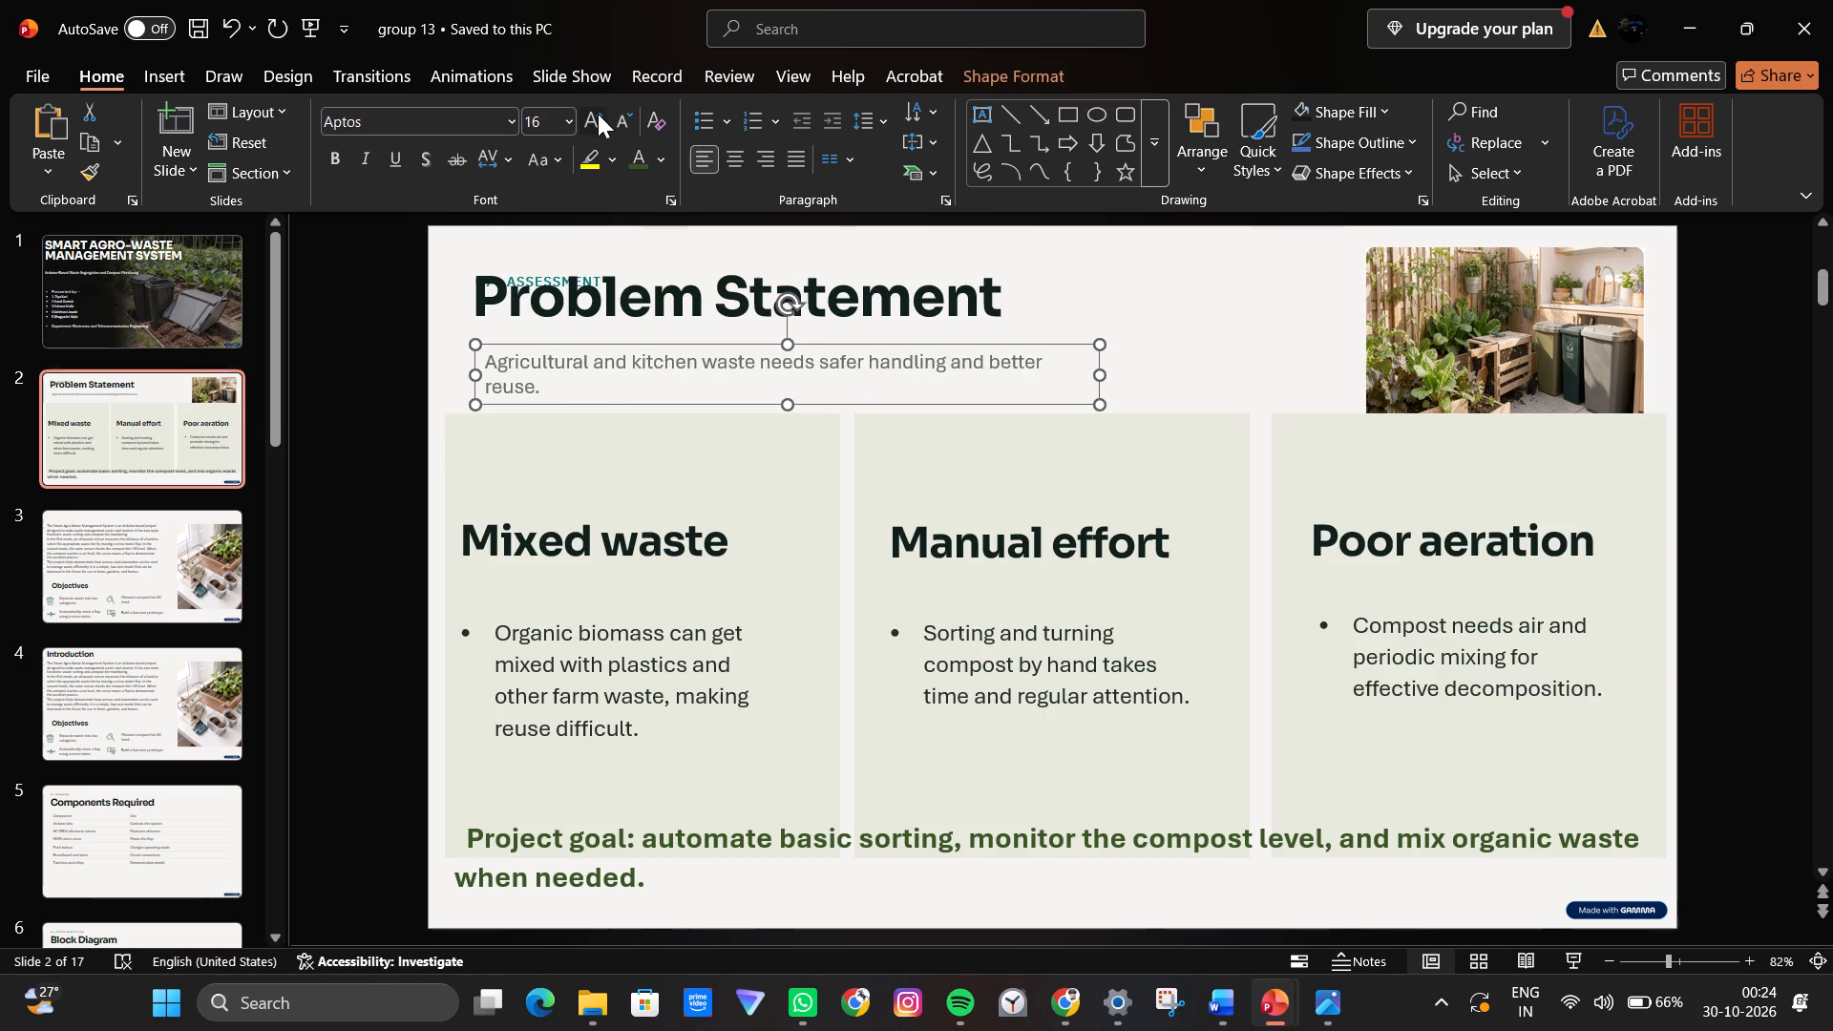
click(340, 156)
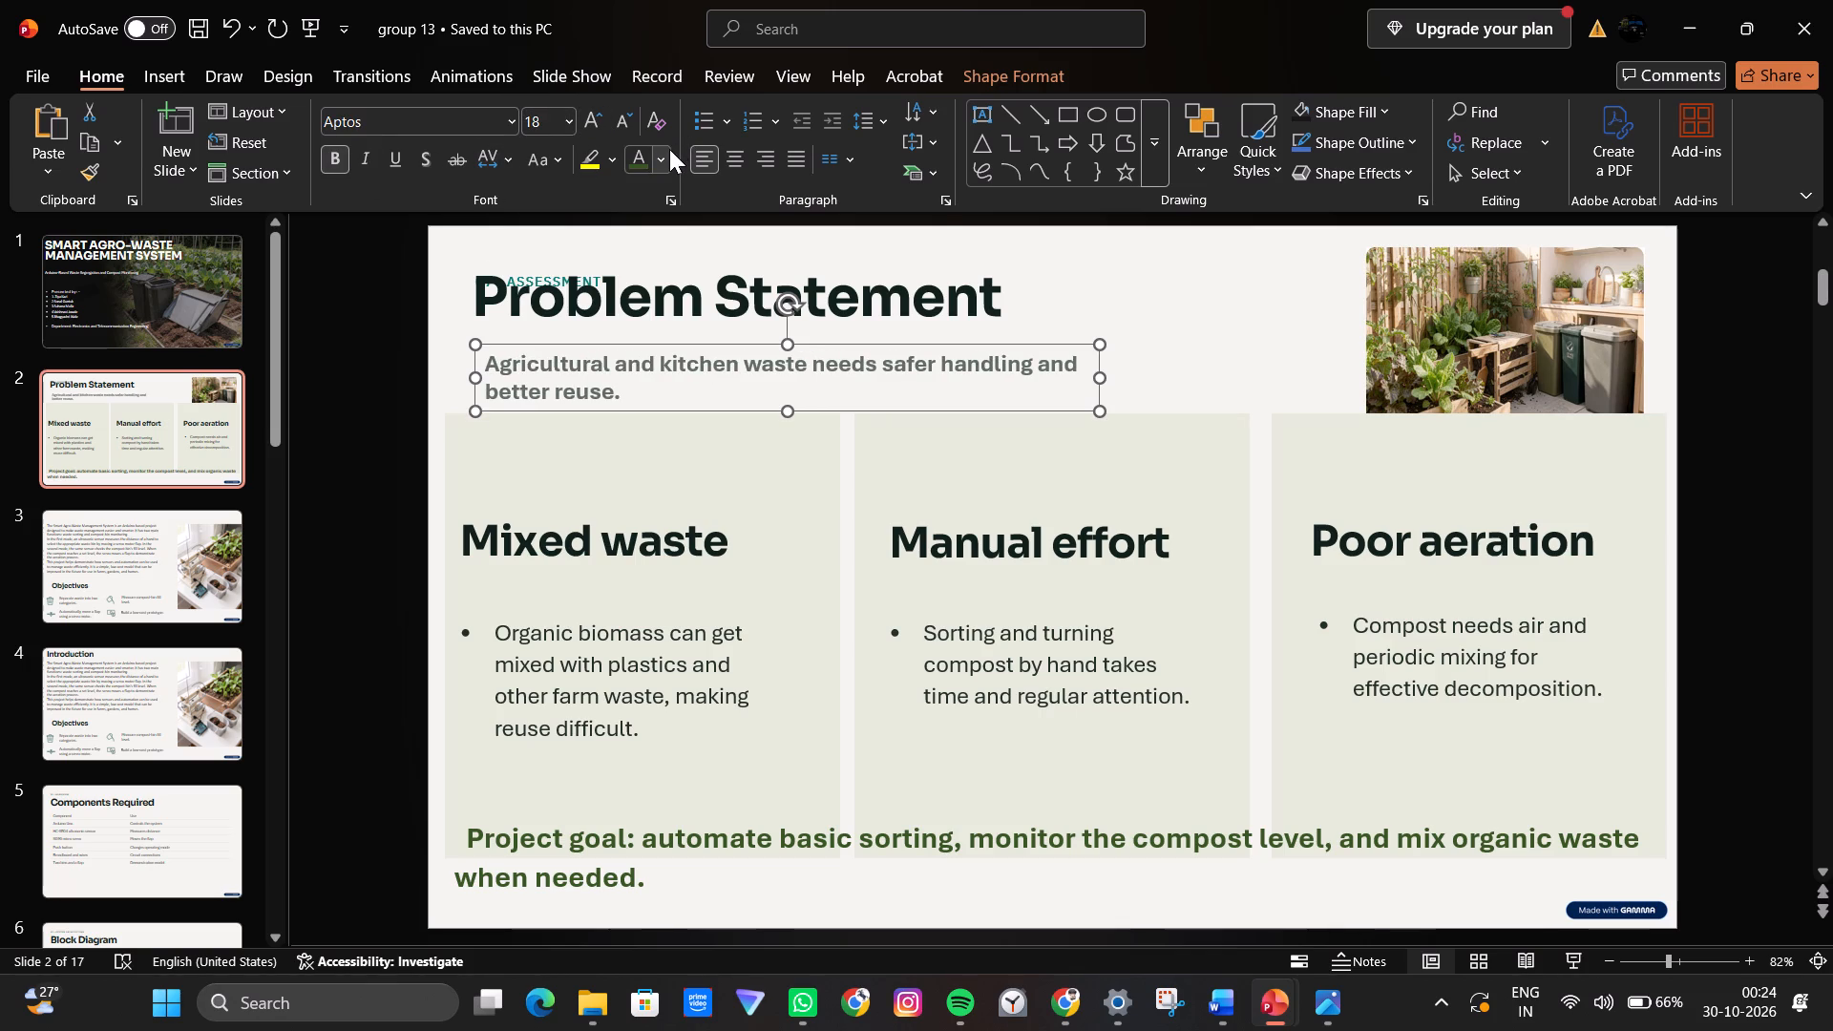
click(669, 149)
click(668, 278)
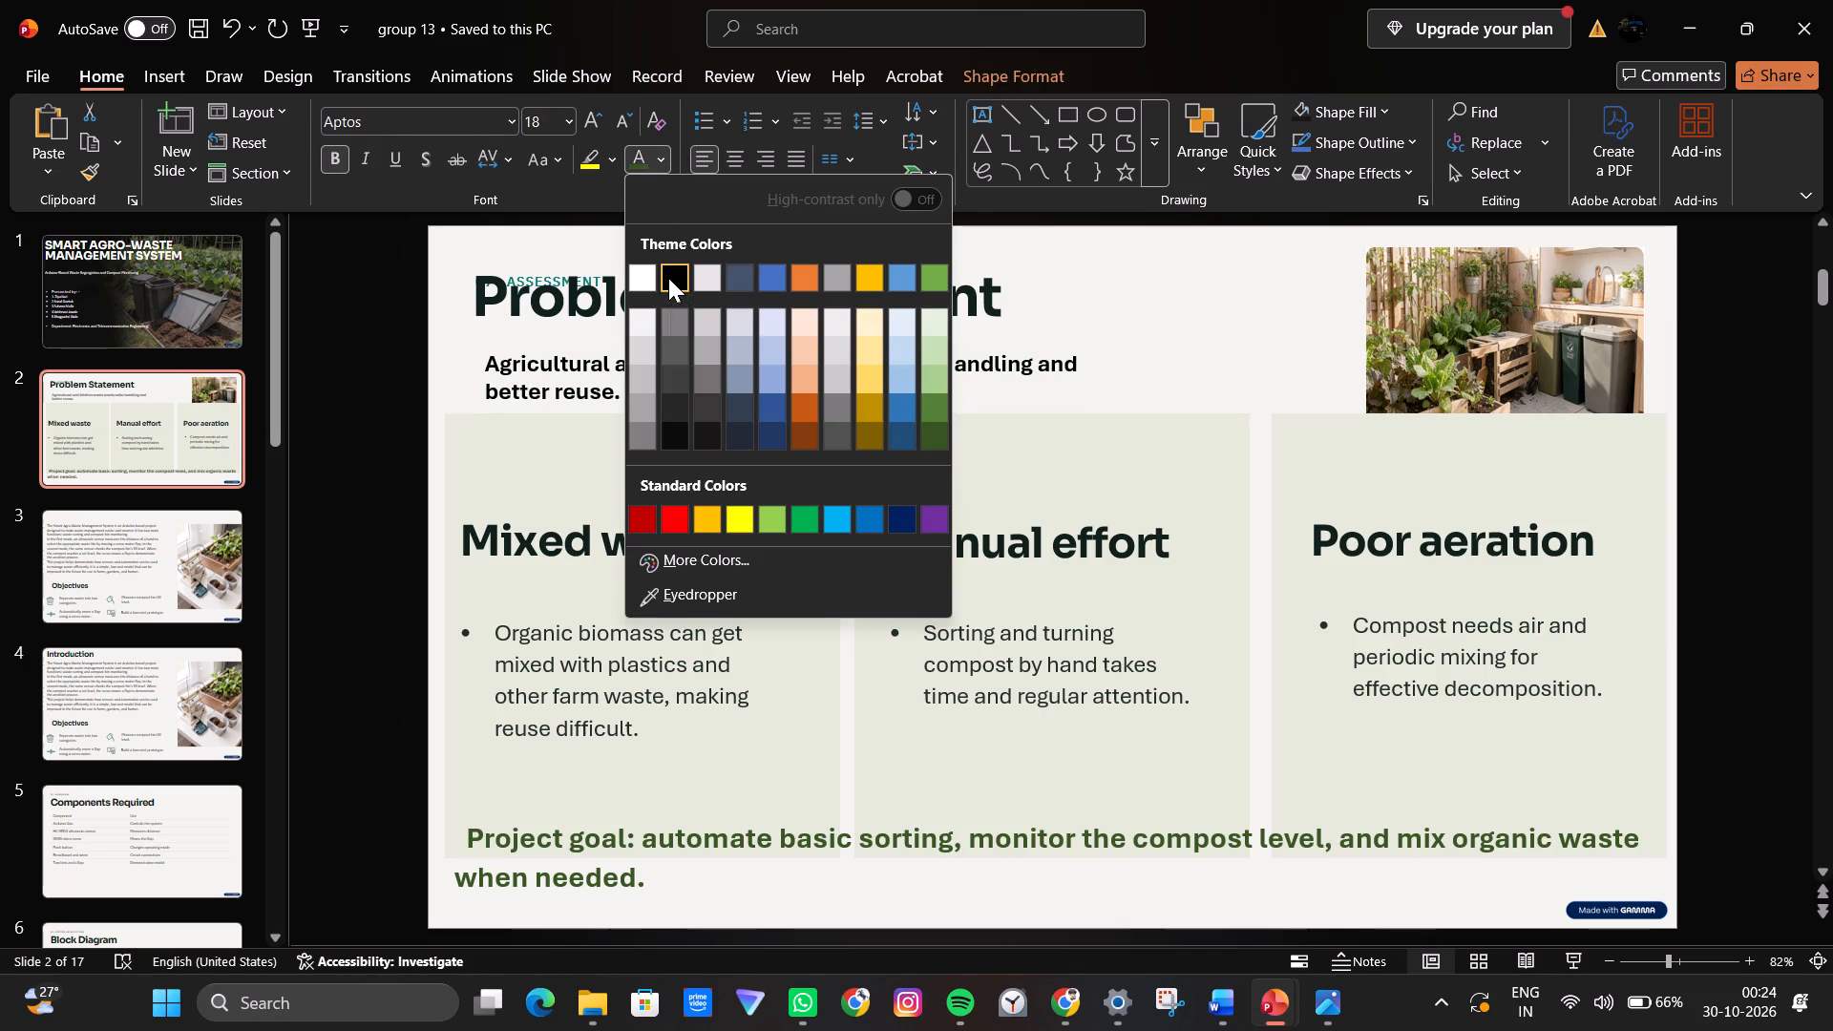
click(1146, 337)
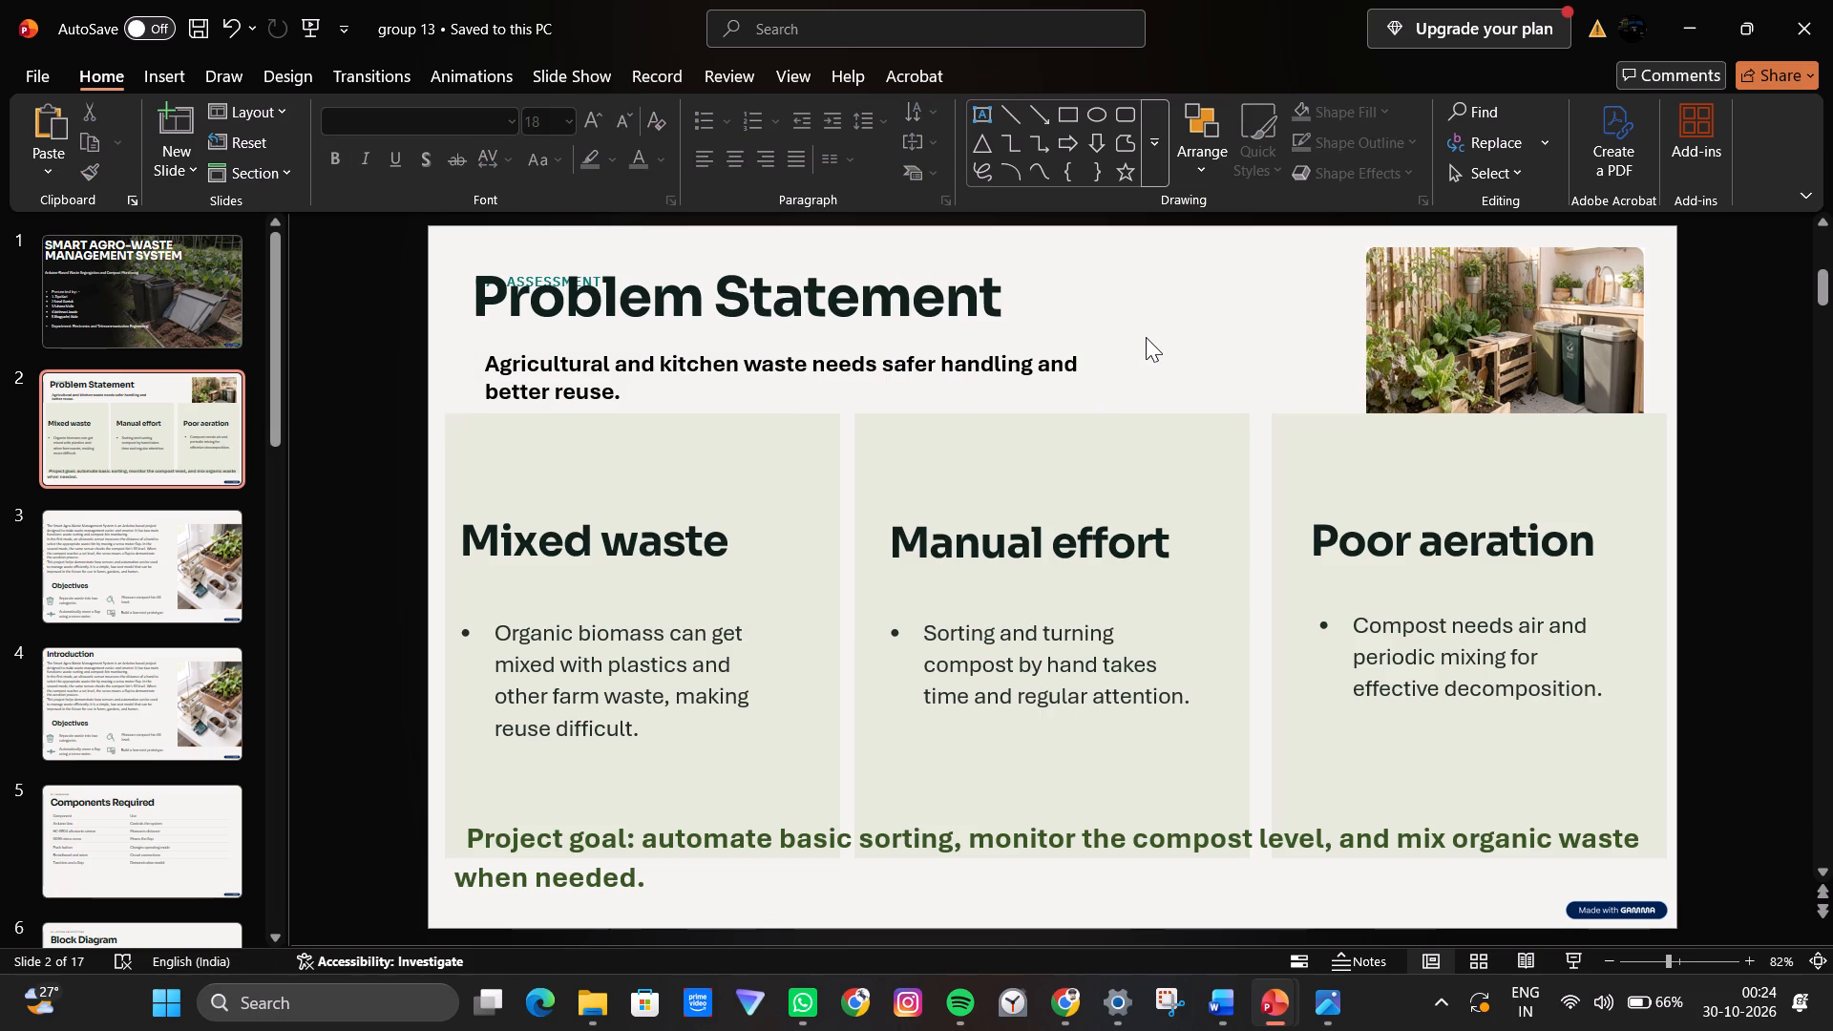
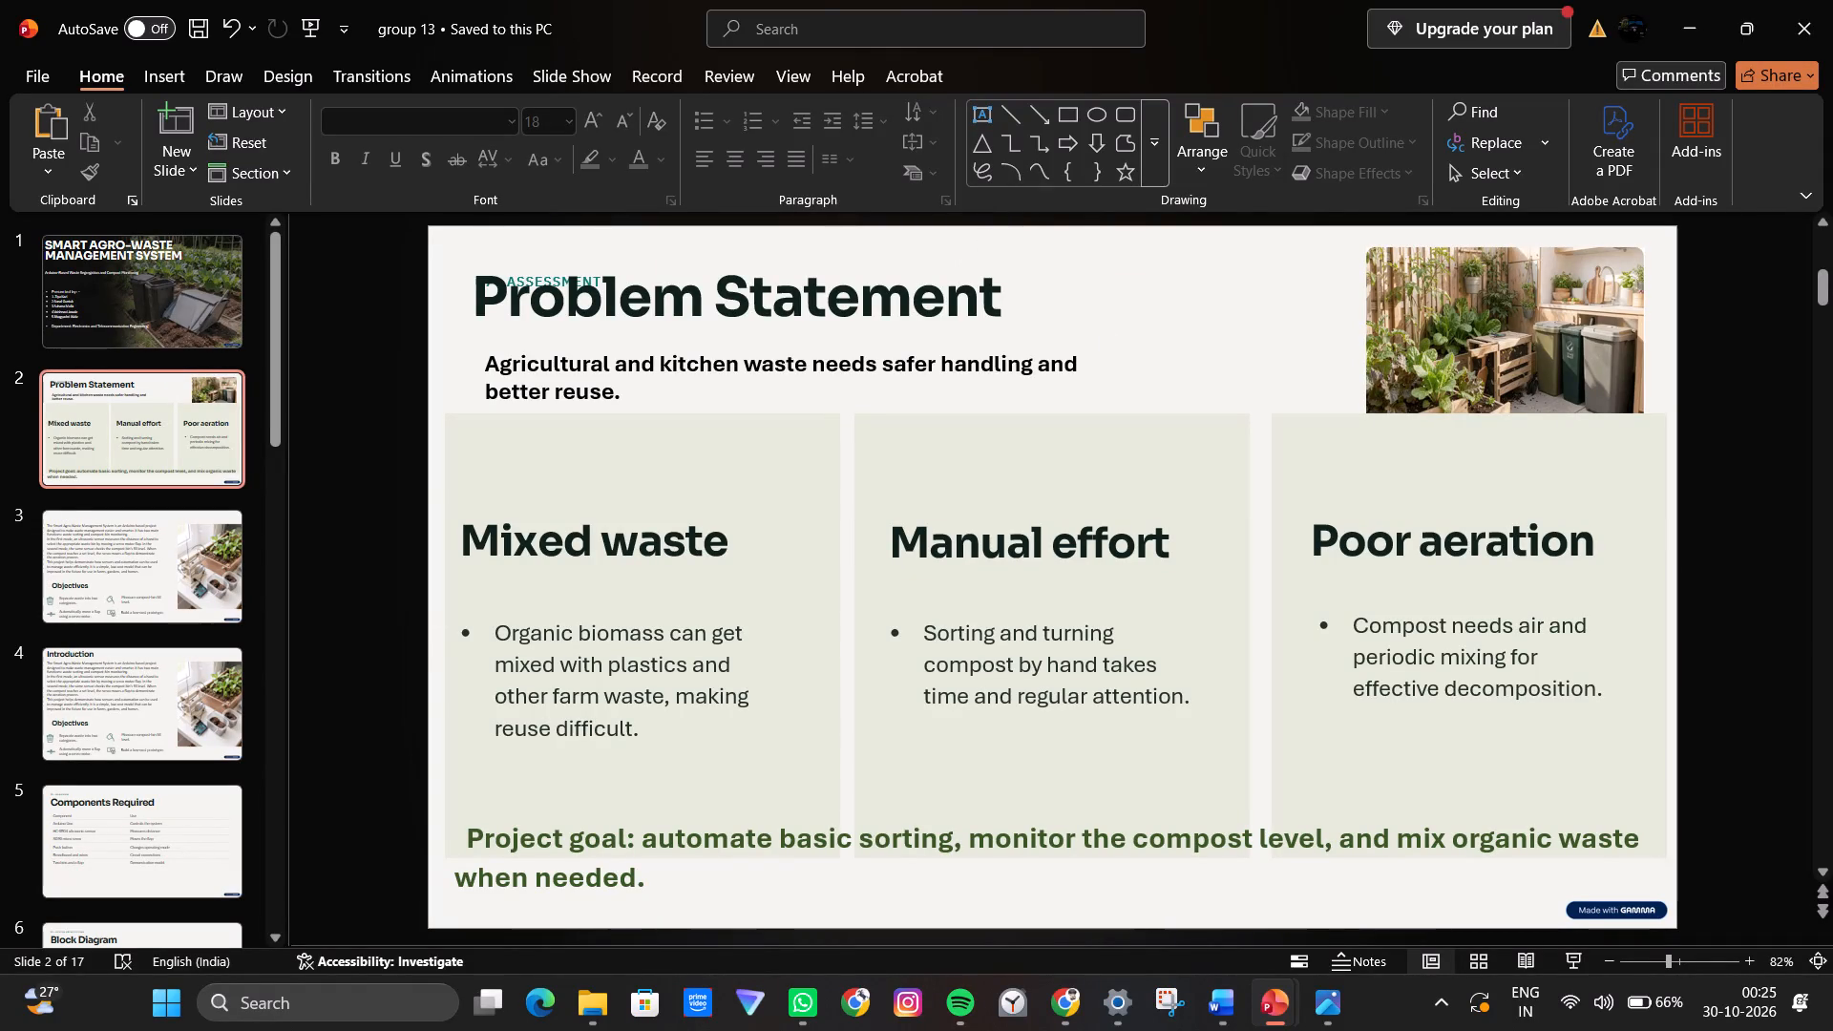
Copy the "Problem Statement" title box from slide 2 and paste it onto slide 3.
click(201, 564)
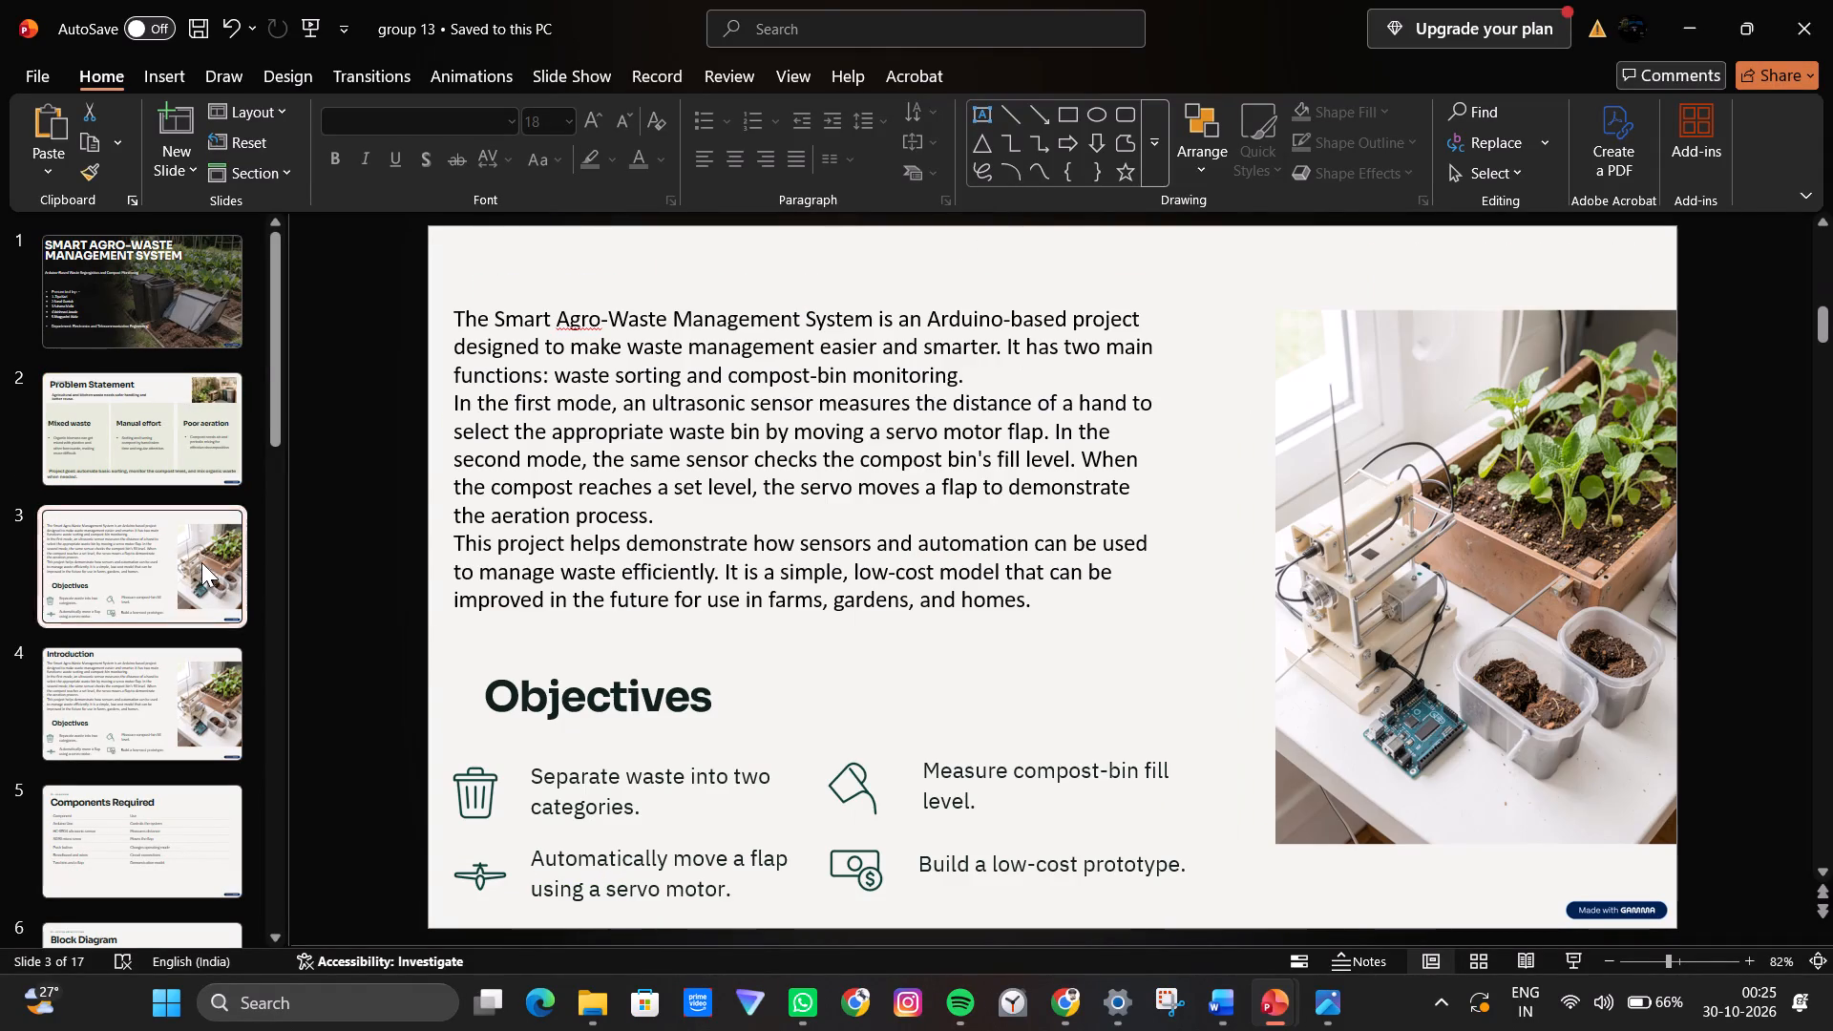
click(200, 440)
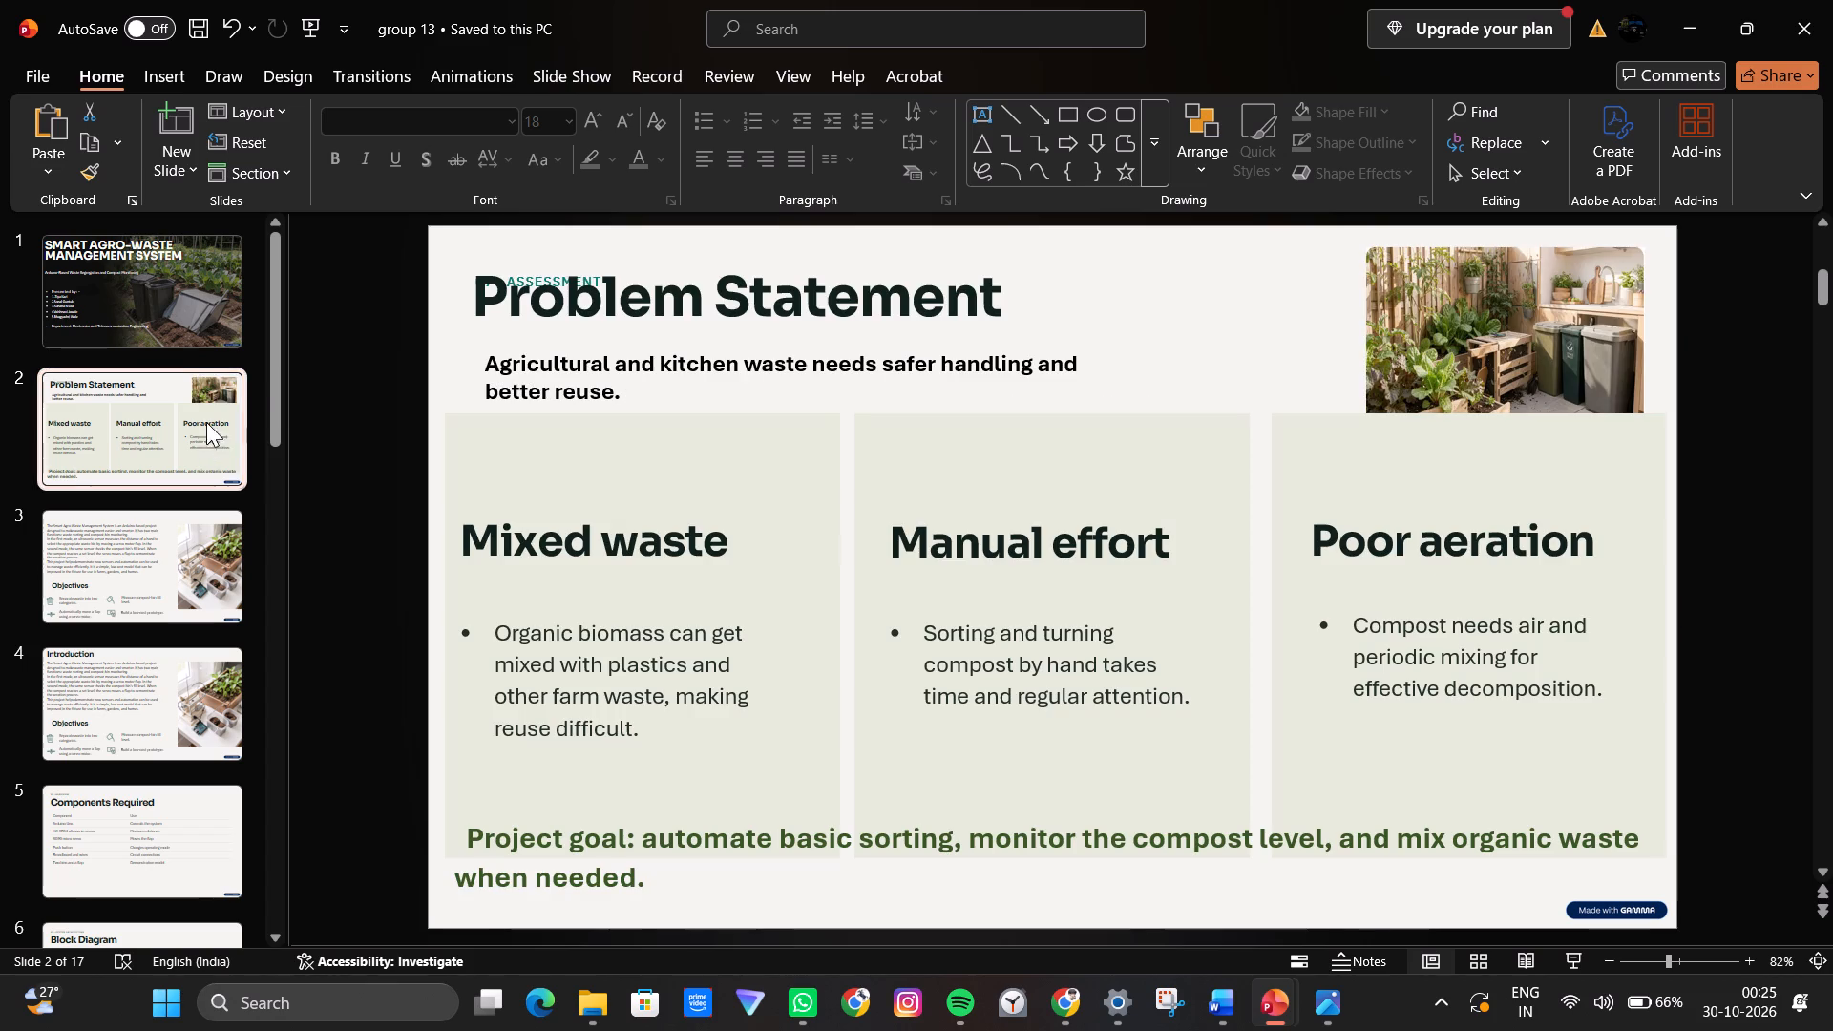
click(549, 298)
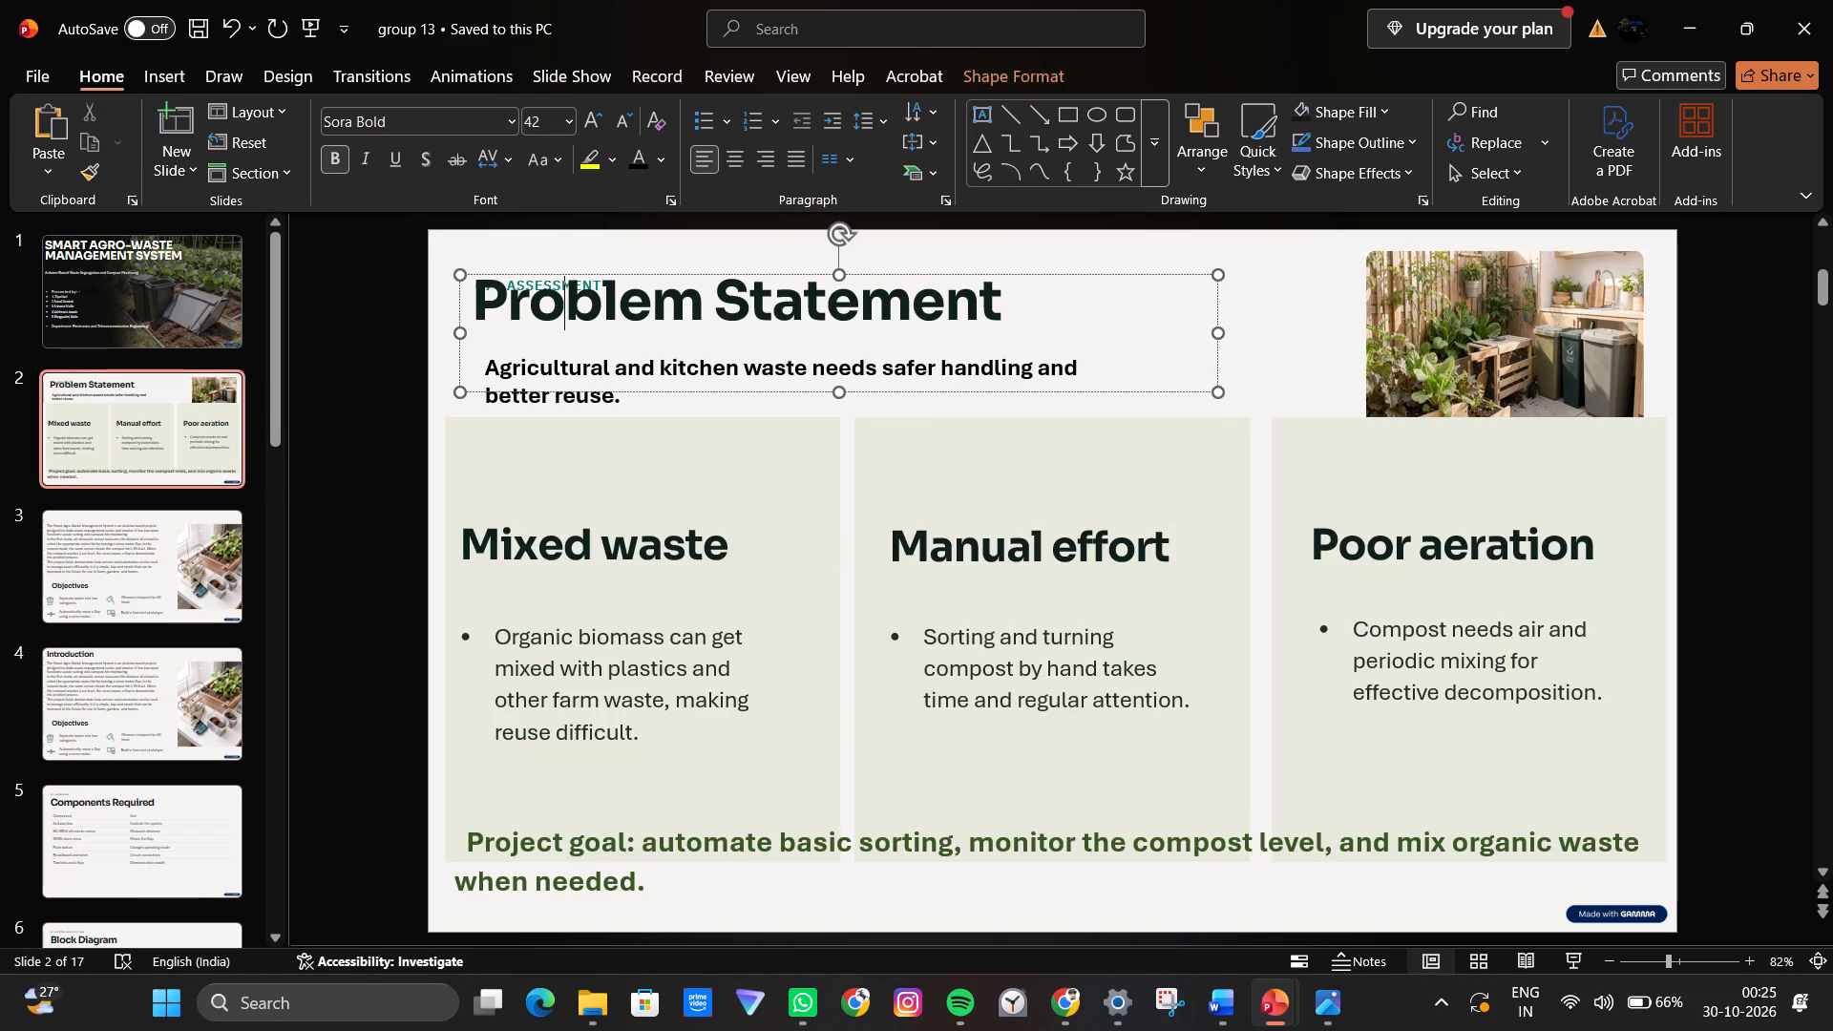
right_click(562, 277)
click(624, 363)
click(177, 536)
right_click(495, 263)
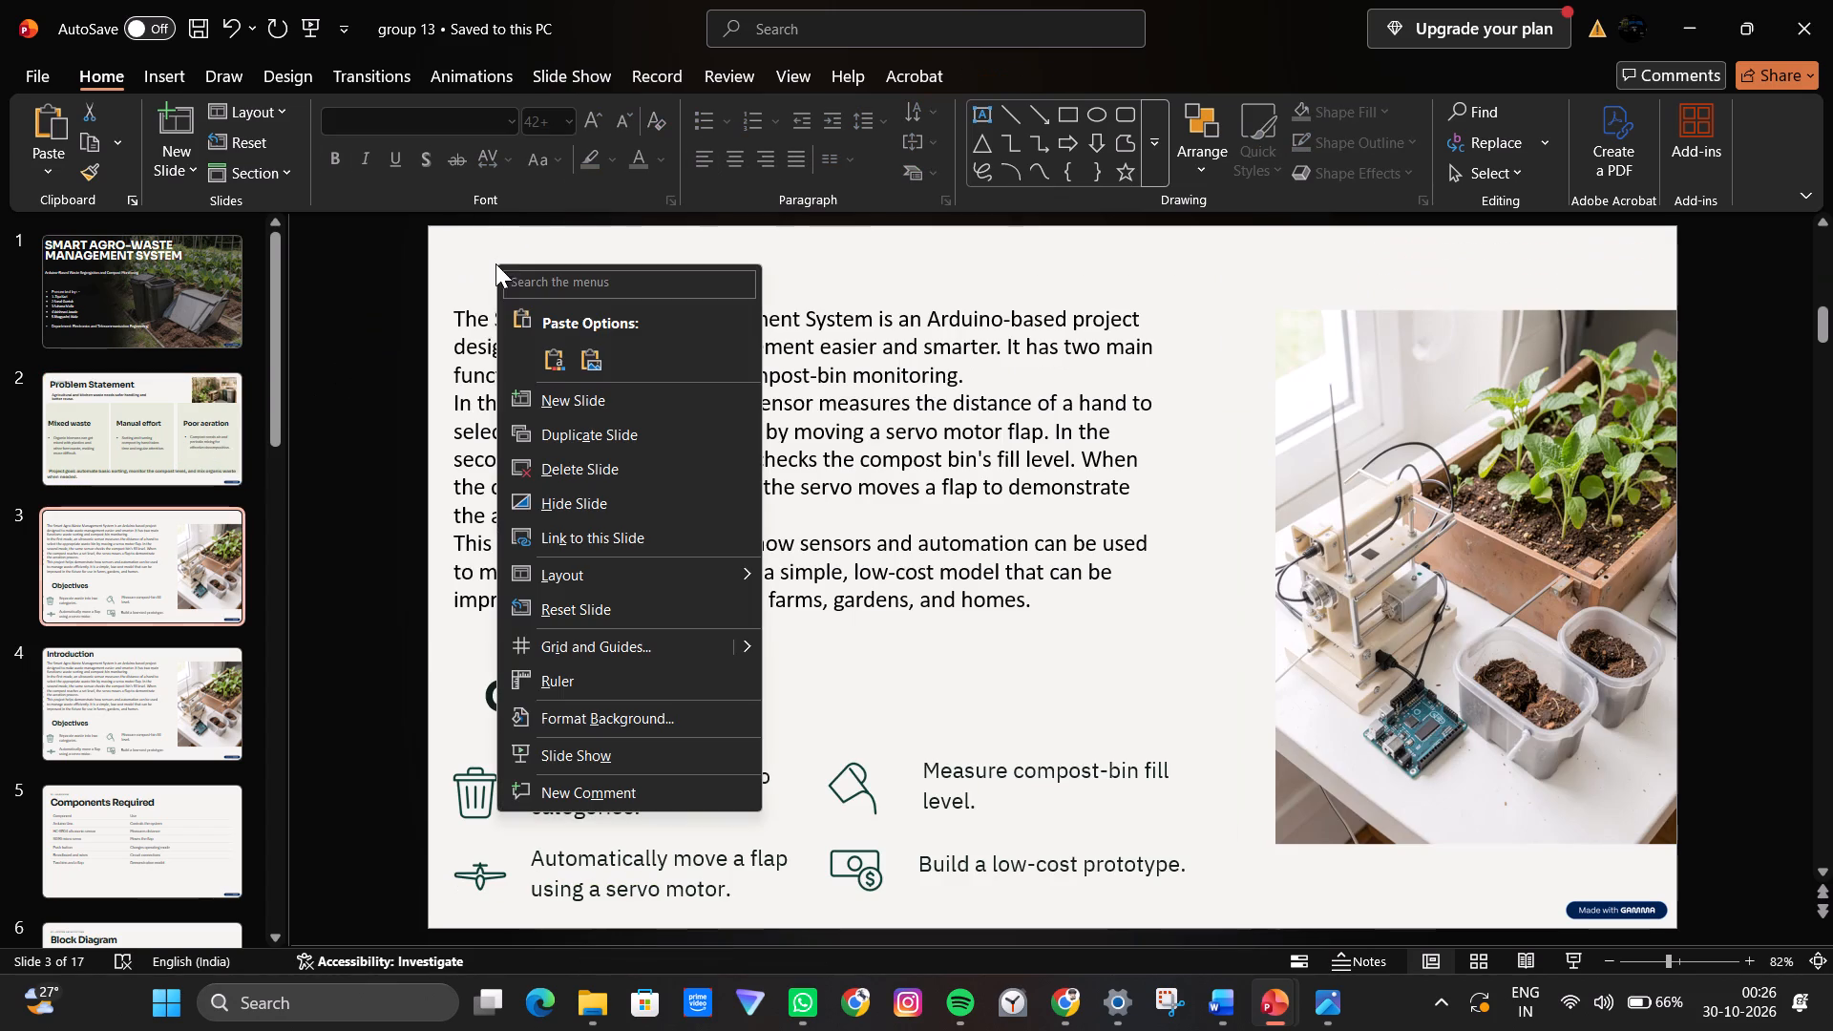
click(566, 348)
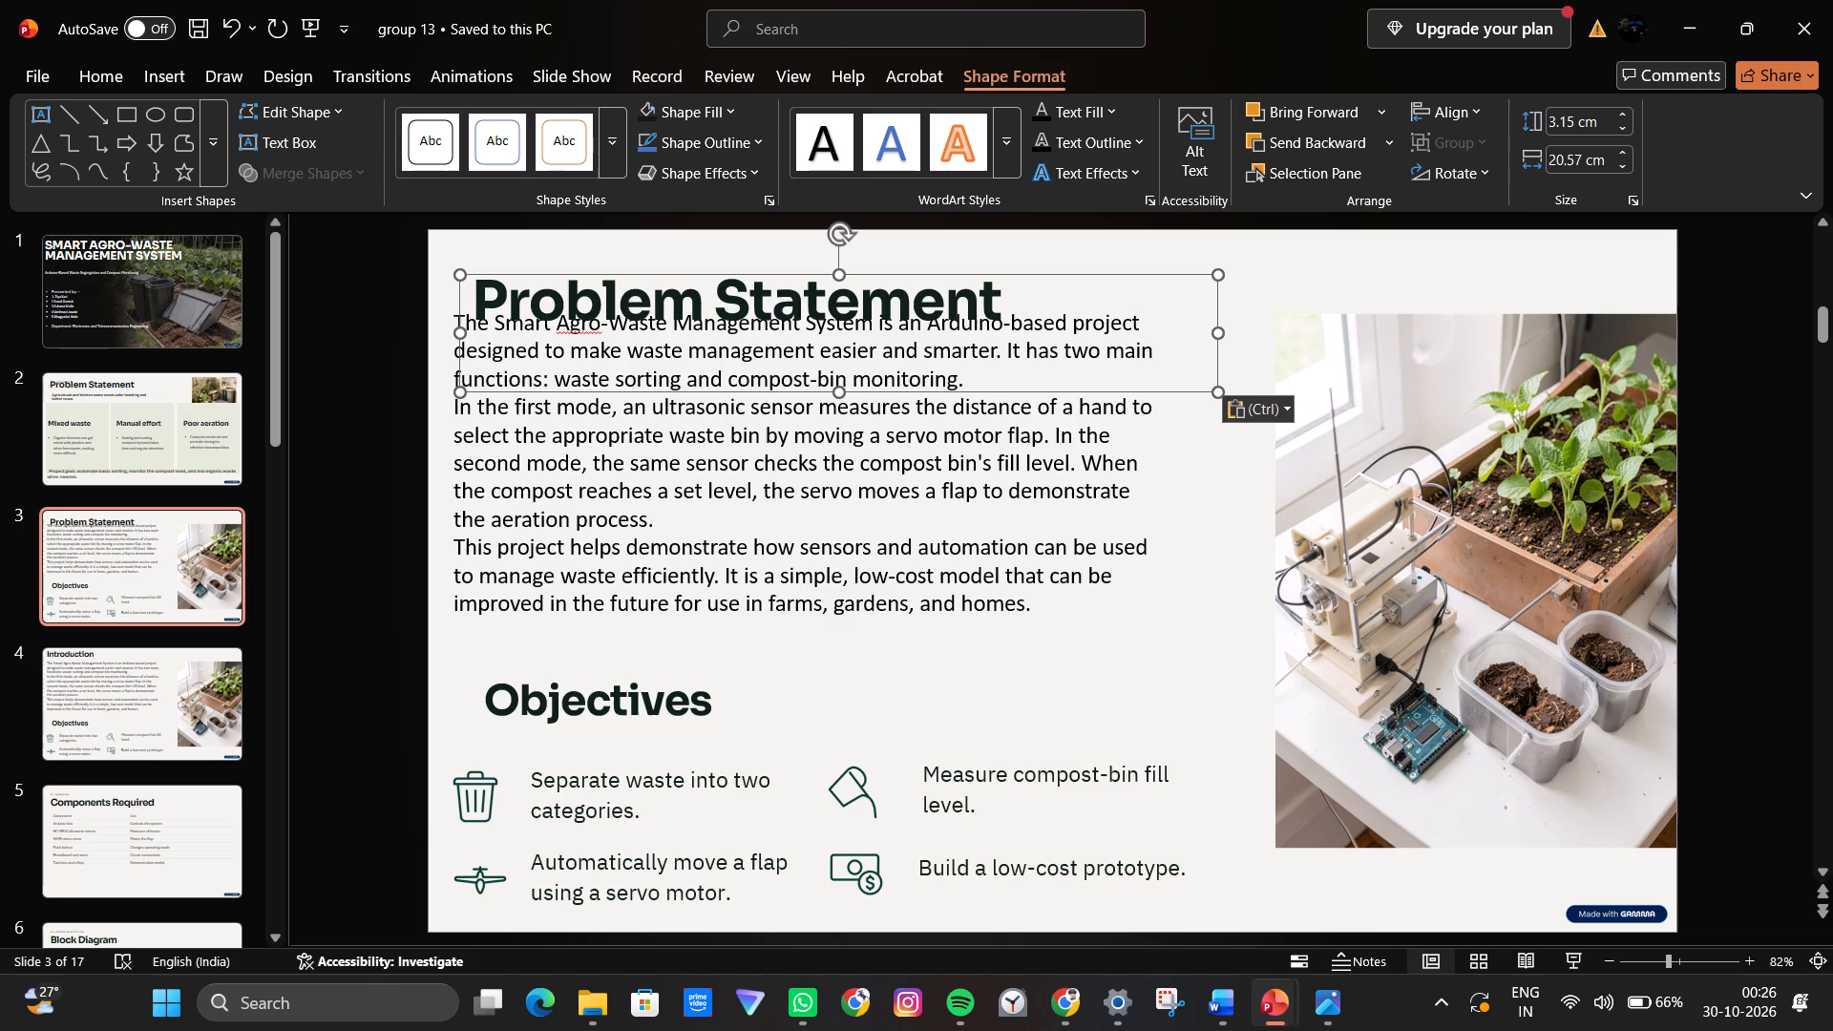
Replace the text of the pasted title on slide 3 with "Introduction".
click(994, 292)
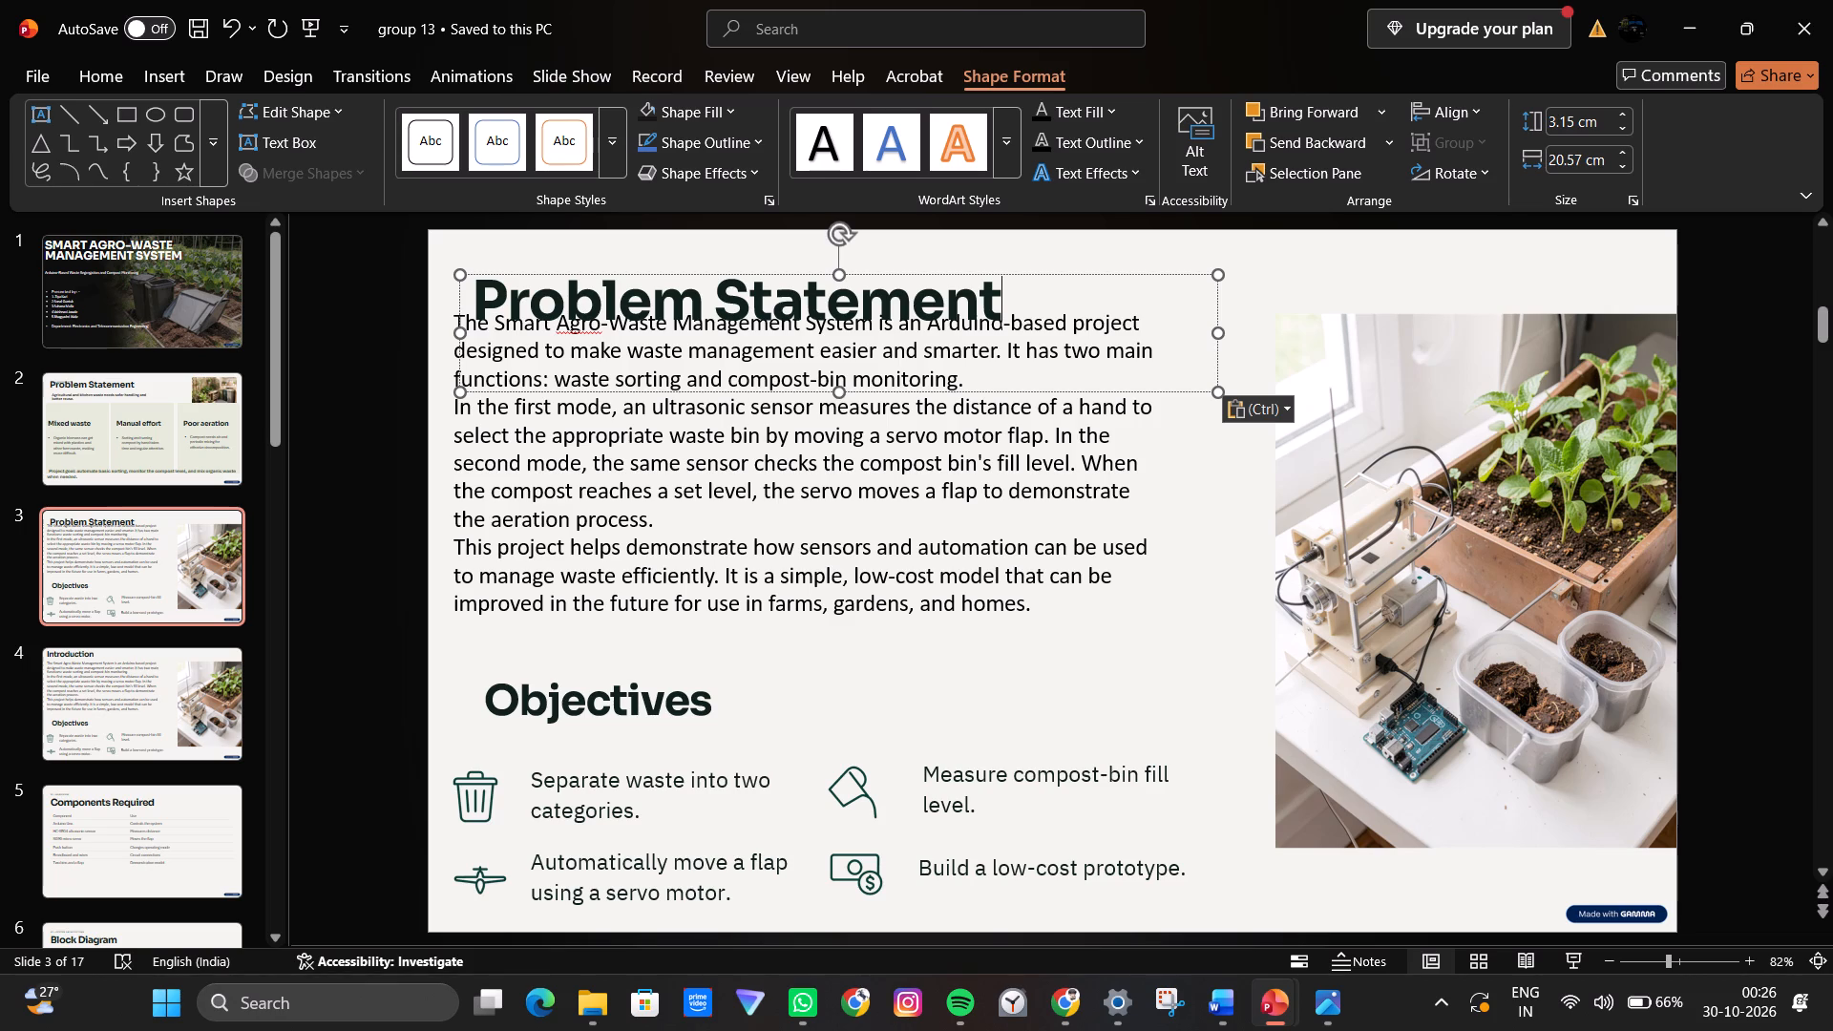
key(BackSpace)
key(BackSpace)
key(BackSpace)
key(BackSpace)
key(BackSpace)
key(BackSpace)
key(BackSpace)
key(BackSpace)
key(BackSpace)
key(BackSpace)
key(BackSpace)
key(BackSpace)
key(BackSpace)
key(BackSpace)
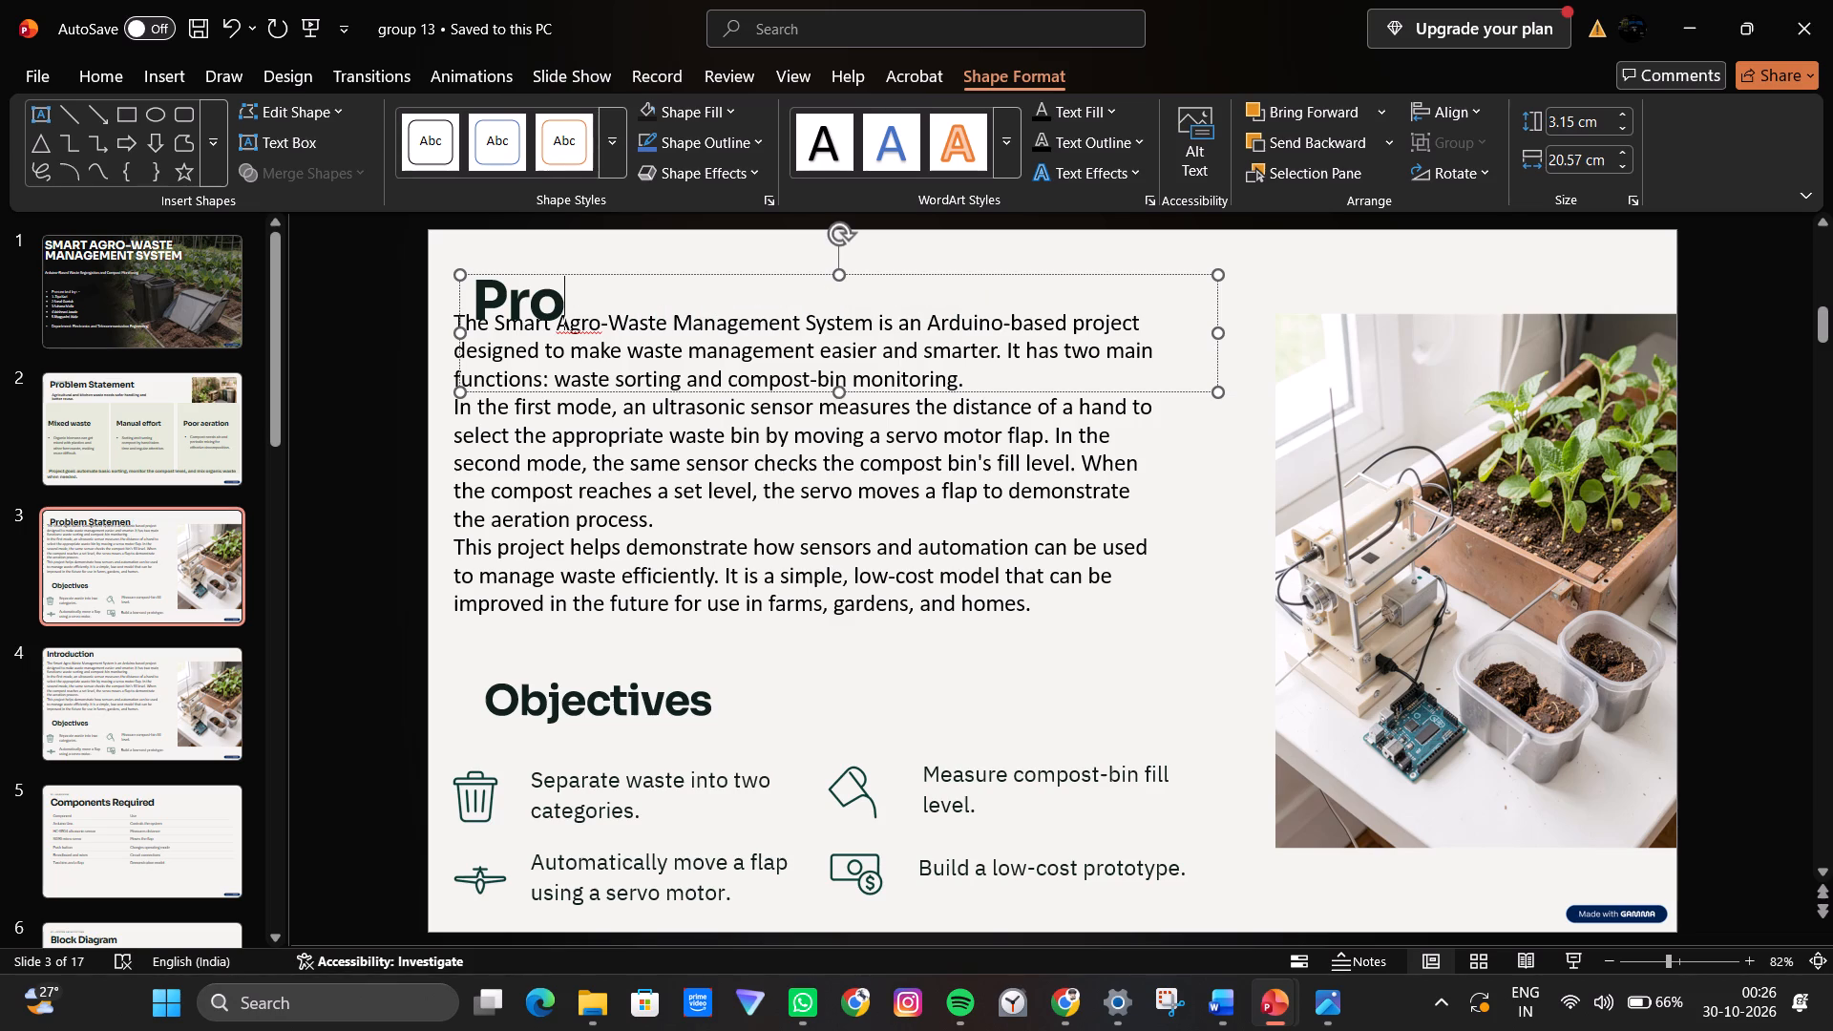
key(BackSpace)
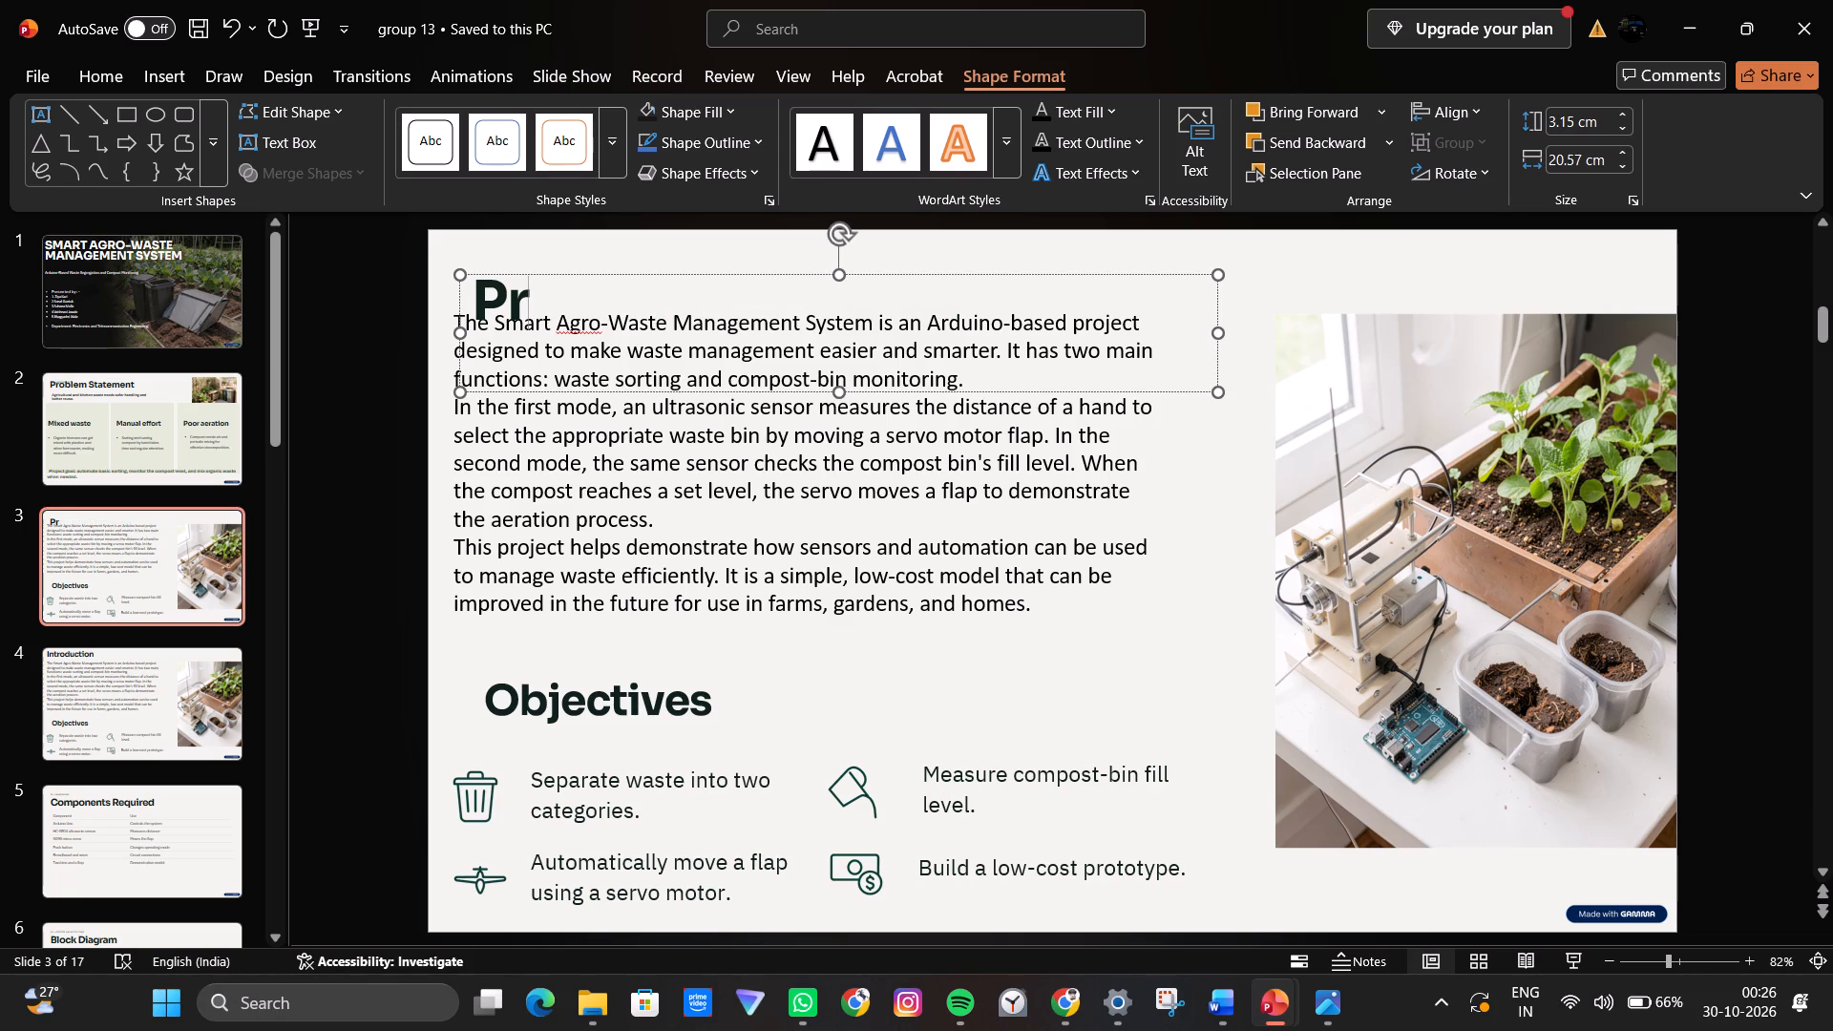
key(shift+i)
text(ntroduction)
key(Left)
key(Left)
key(Left)
key(Left)
key(Left)
key(Left)
key(Left)
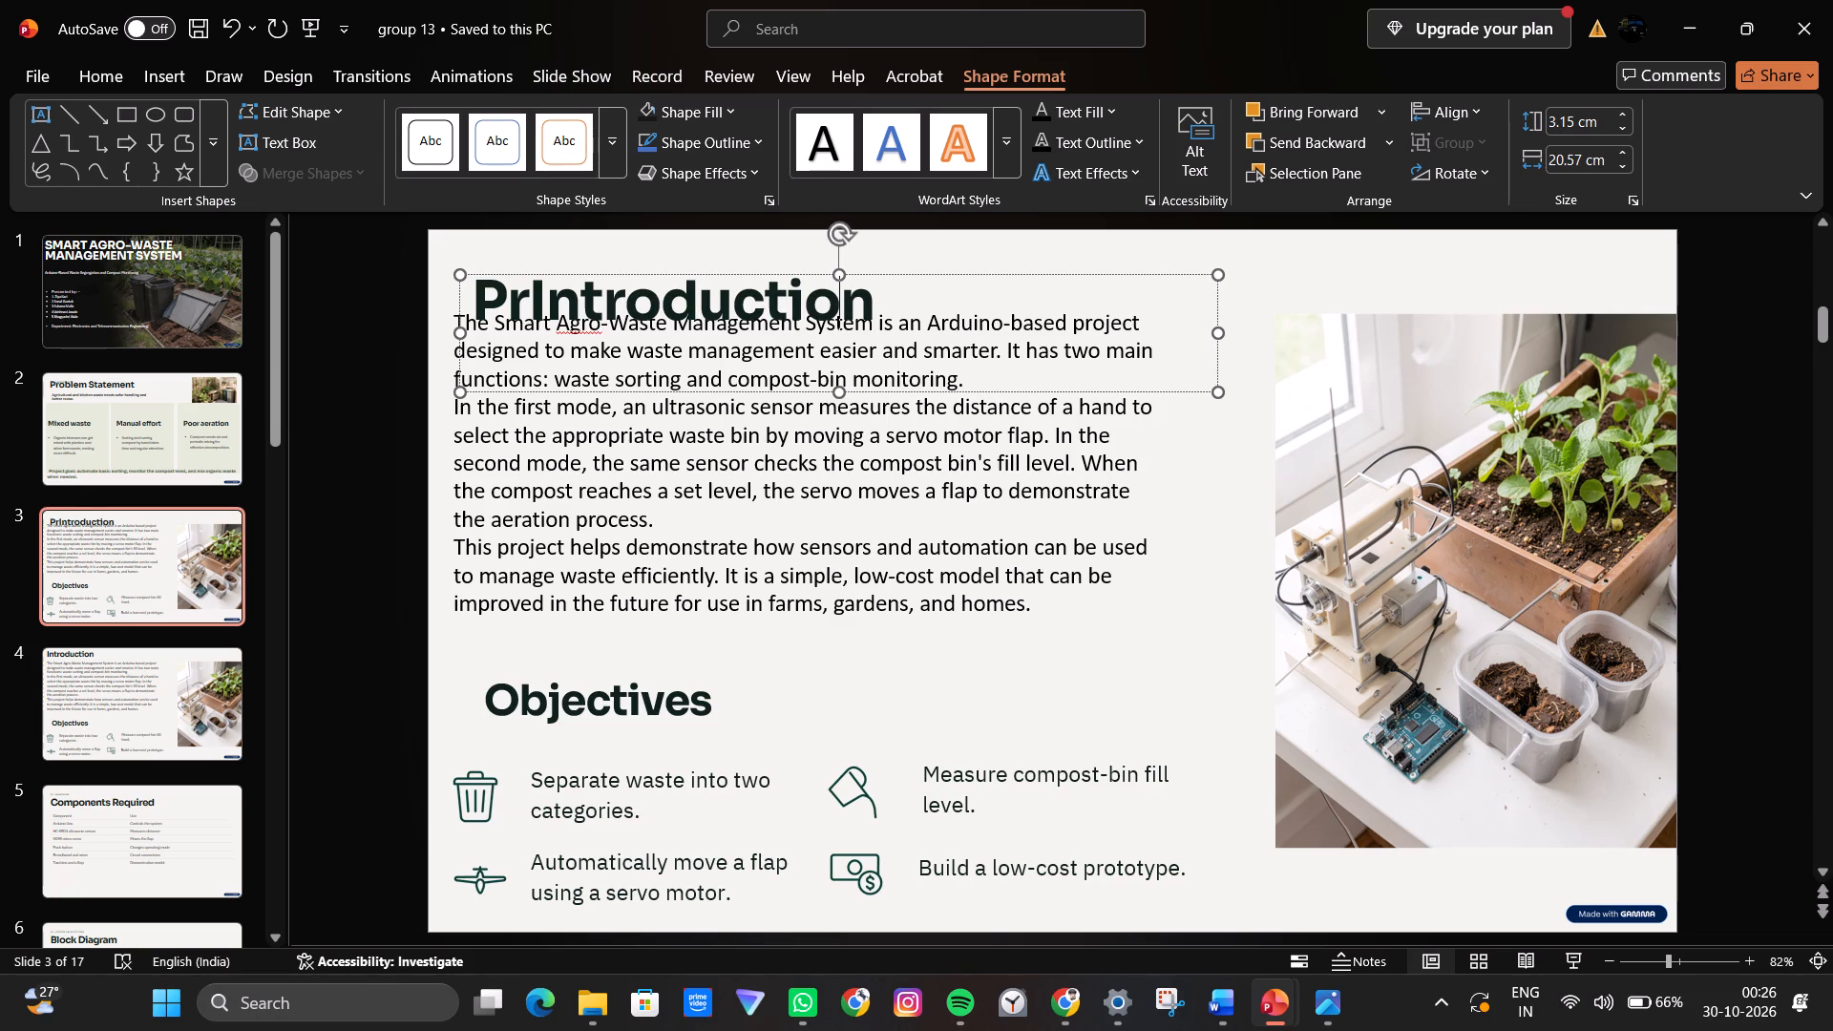
key(Left)
key(Left)
key(Left)
key(Left)
key(Left)
key(BackSpace)
key(BackSpace)
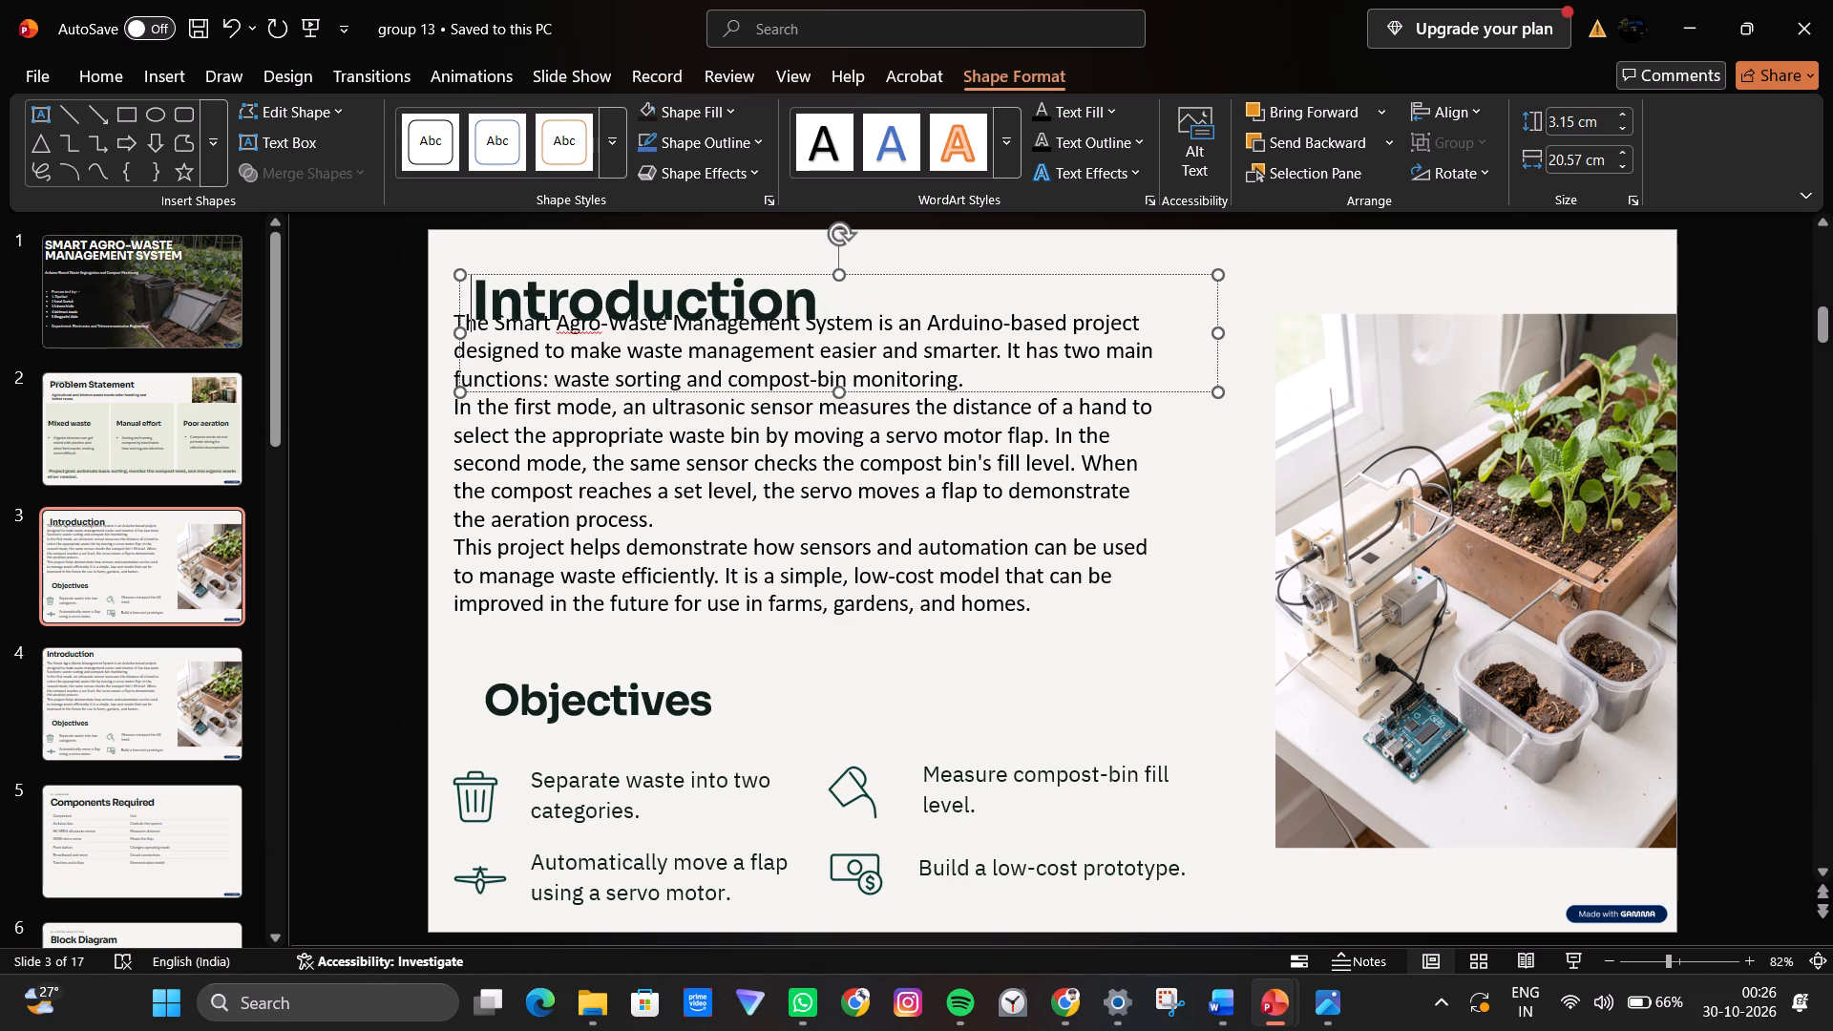
Move the "Introduction" title up so it sits just above the Smart Agro-Waste Management System paragraph.
drag(773, 274, 755, 238)
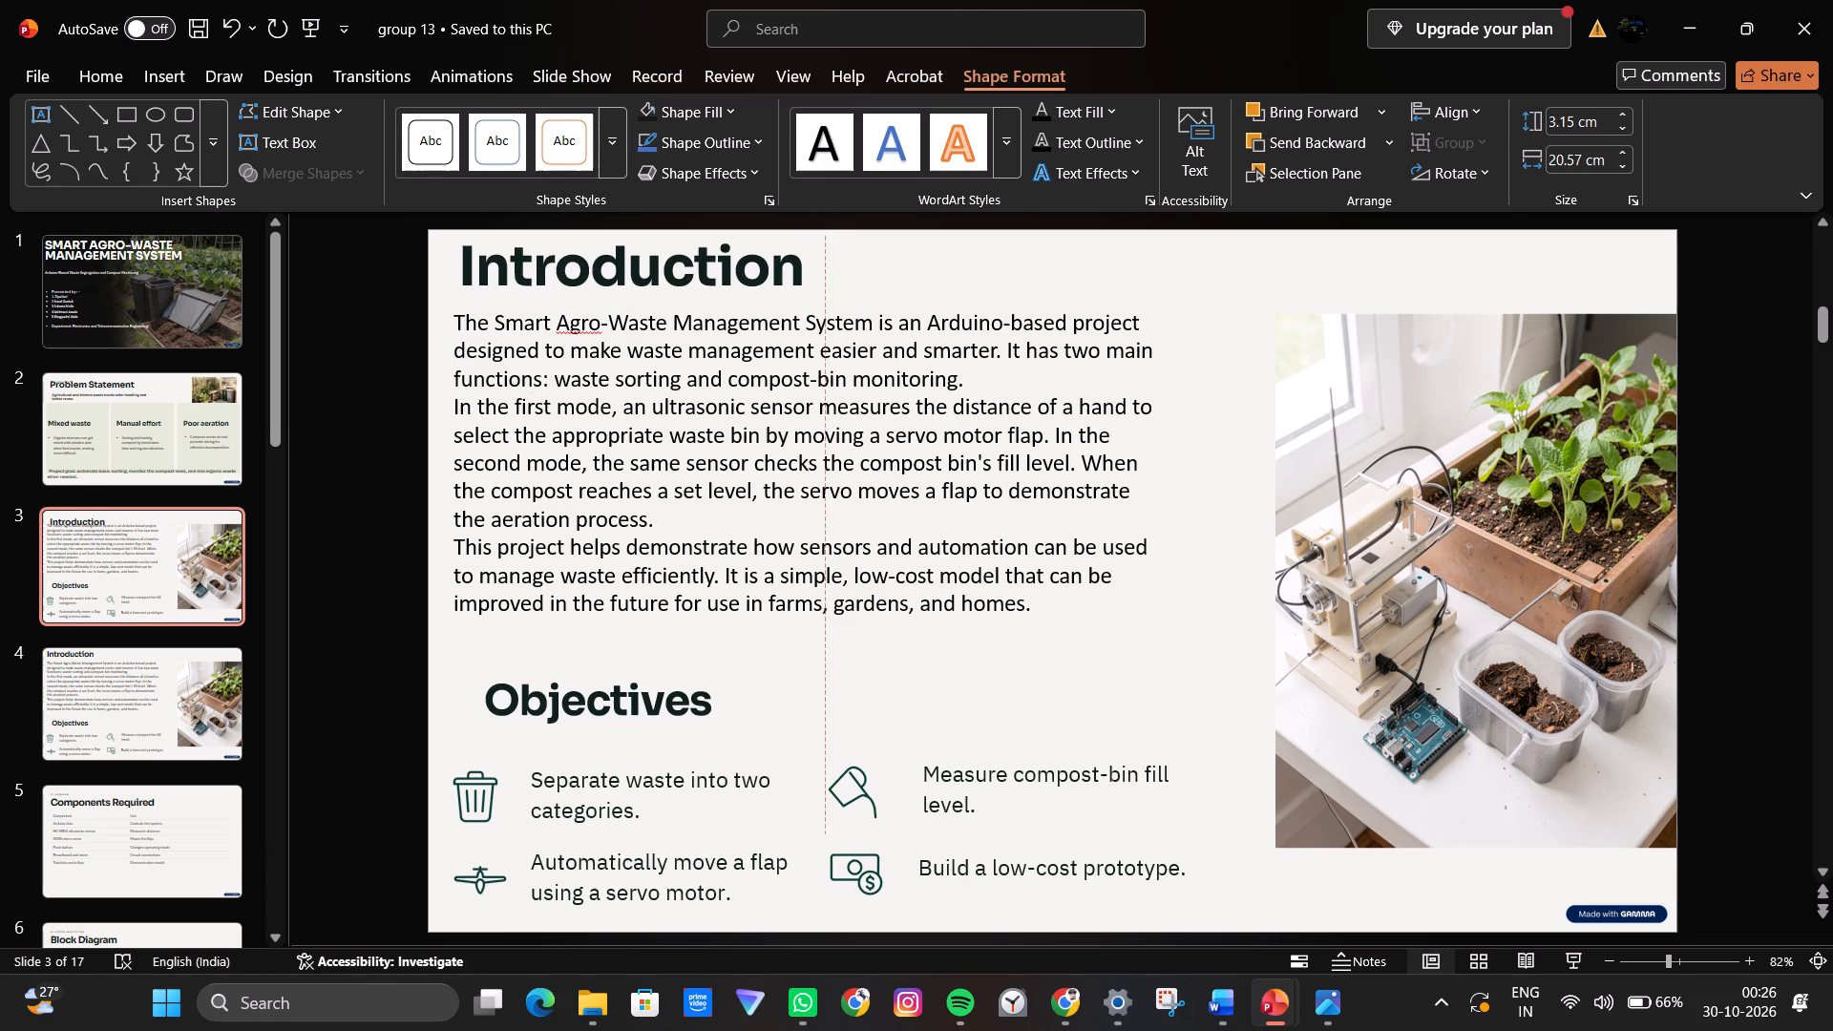
drag(755, 238, 753, 248)
click(1008, 689)
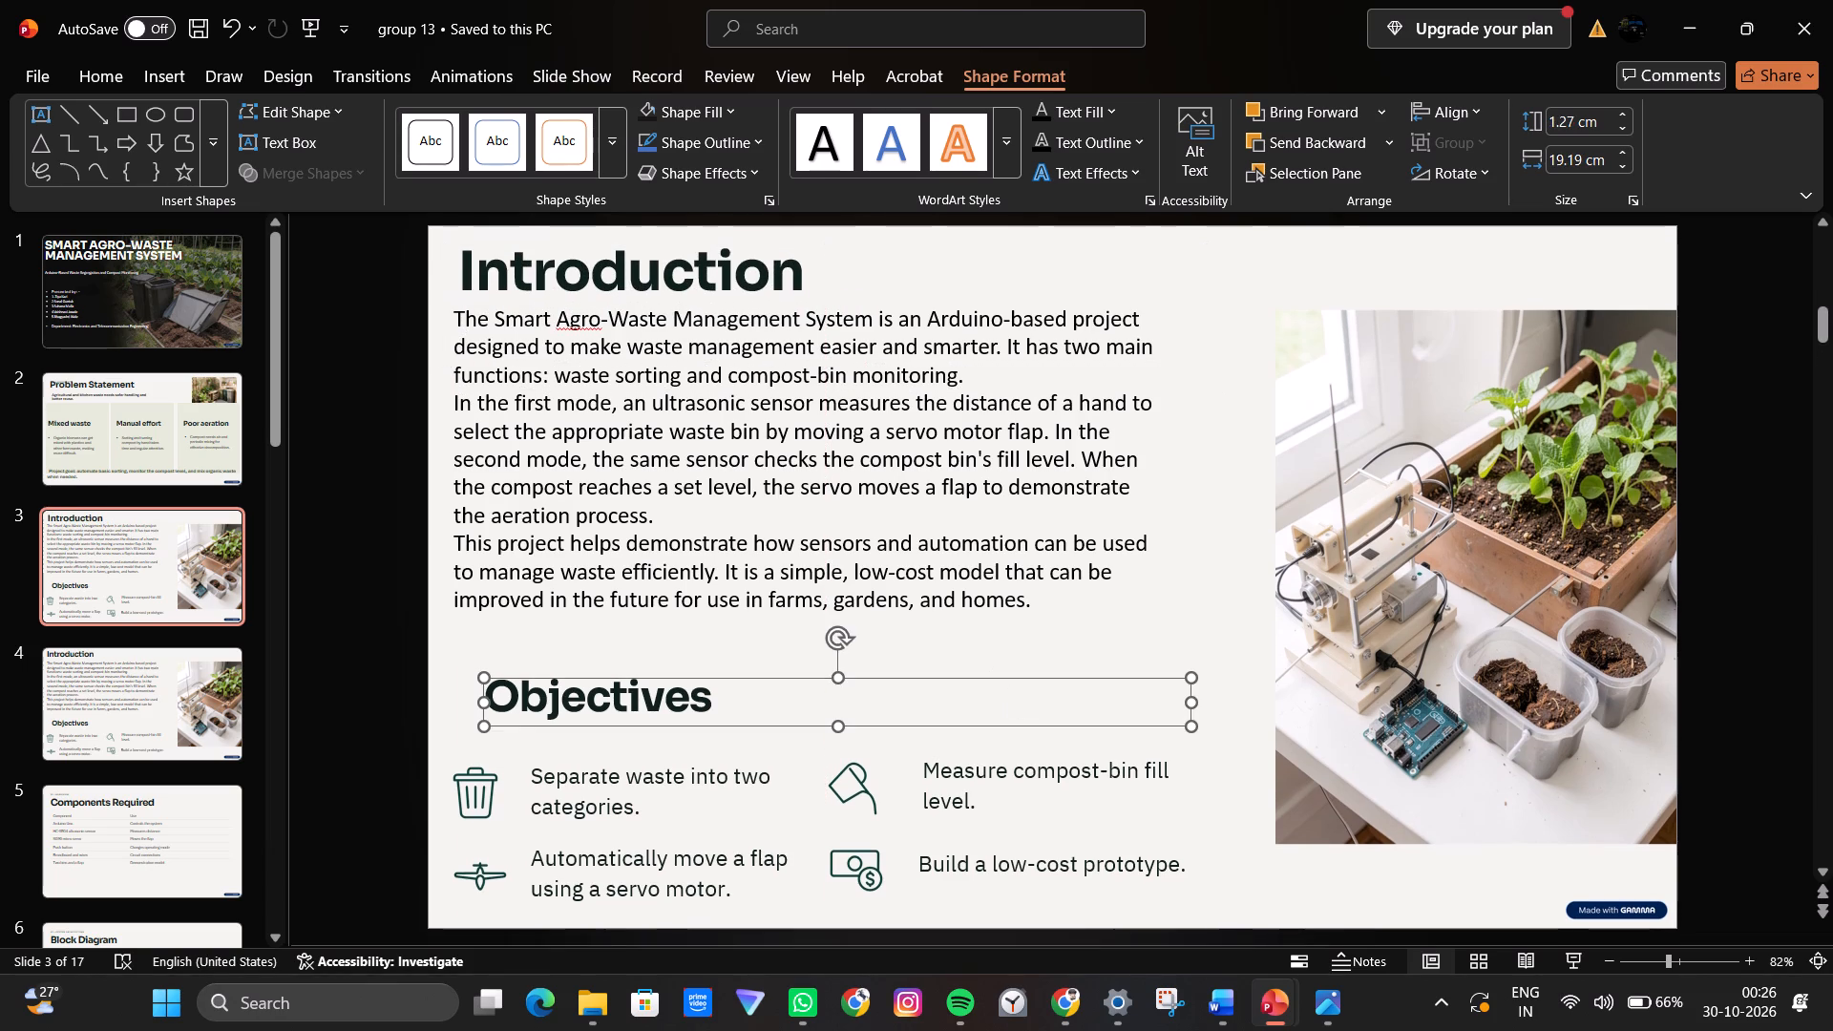
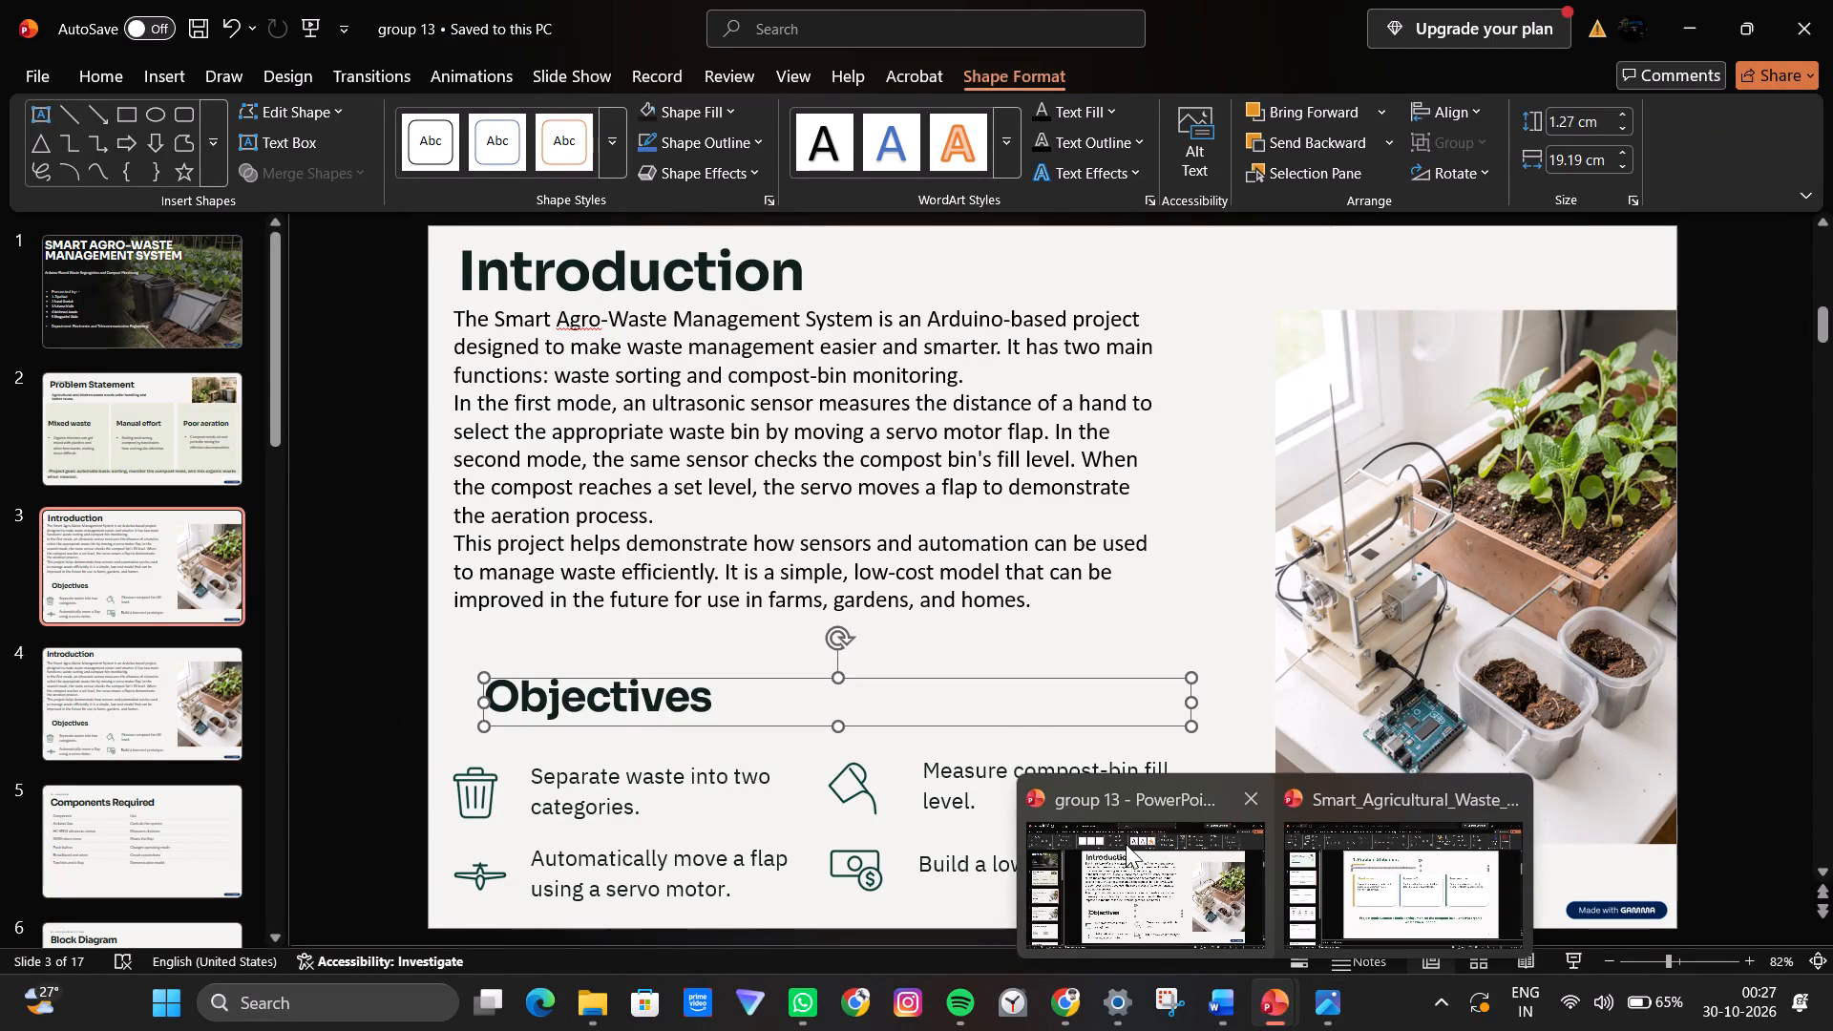
Switch to the Smart Agricultural Waste Segregation presentation and look through its Problem Statement, Proposed Solution and How It Works slides.
click(1439, 936)
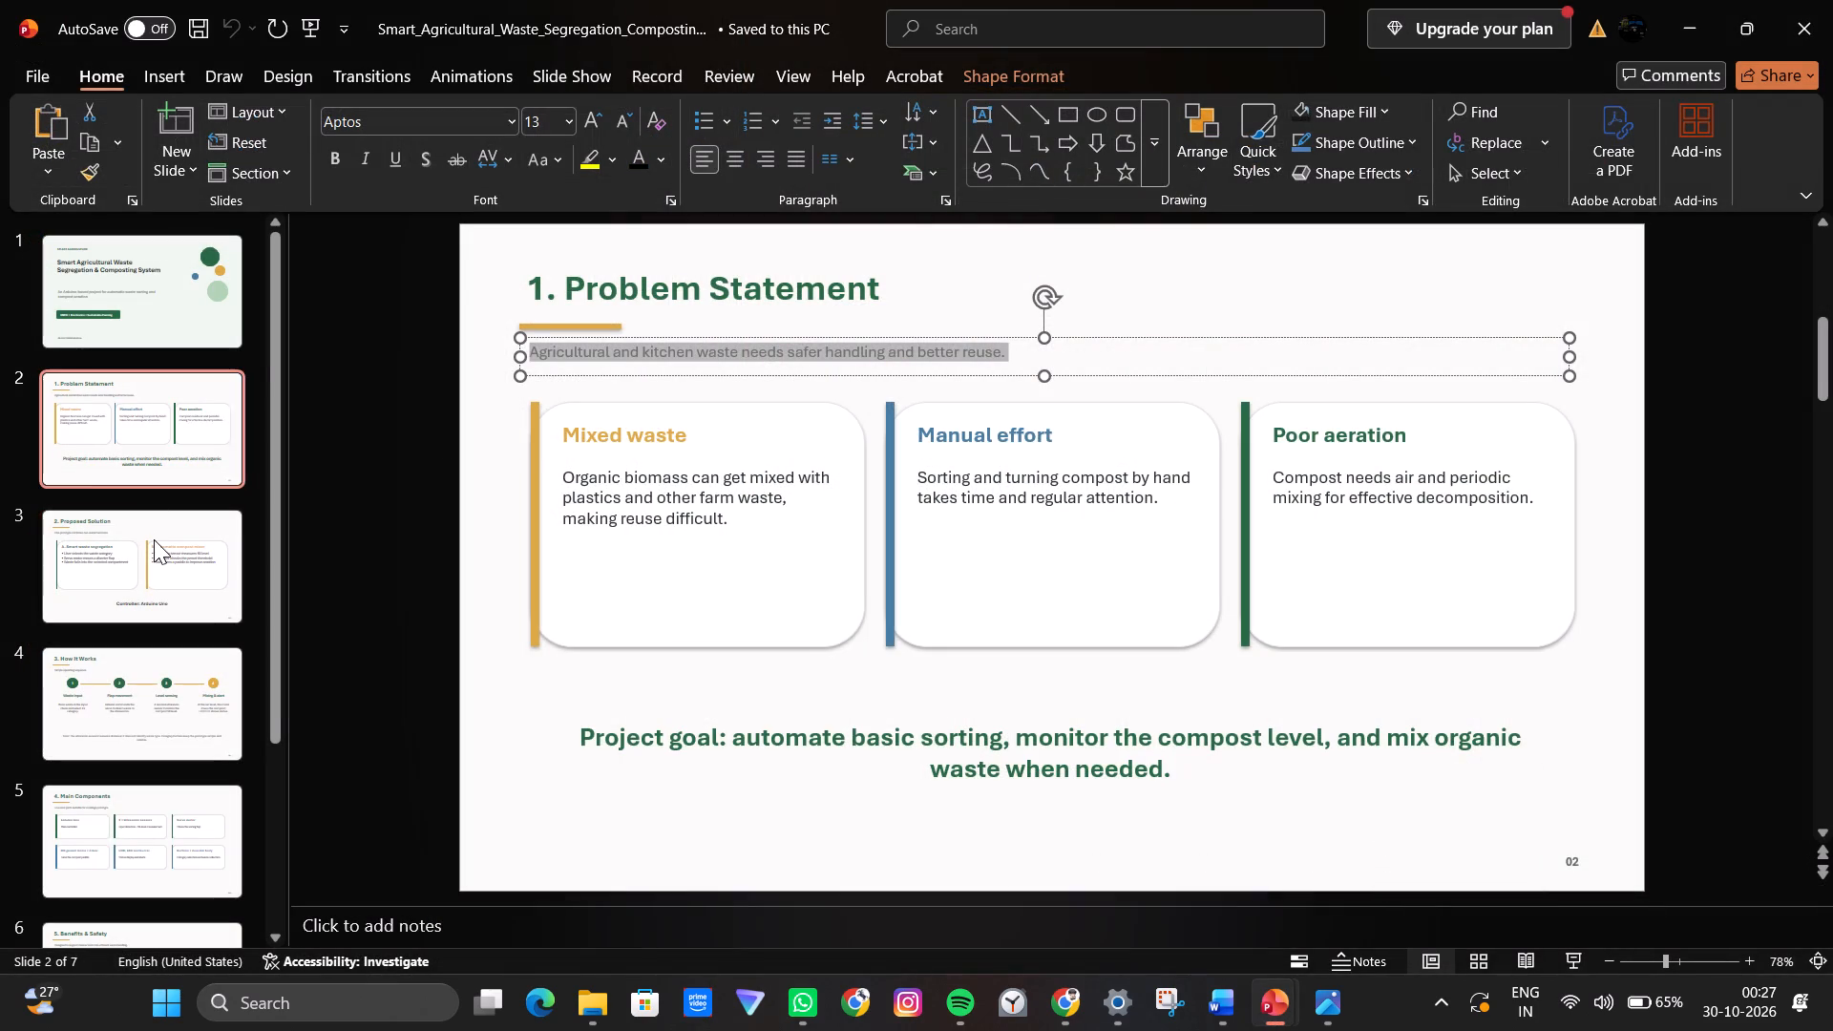
click(154, 539)
click(150, 408)
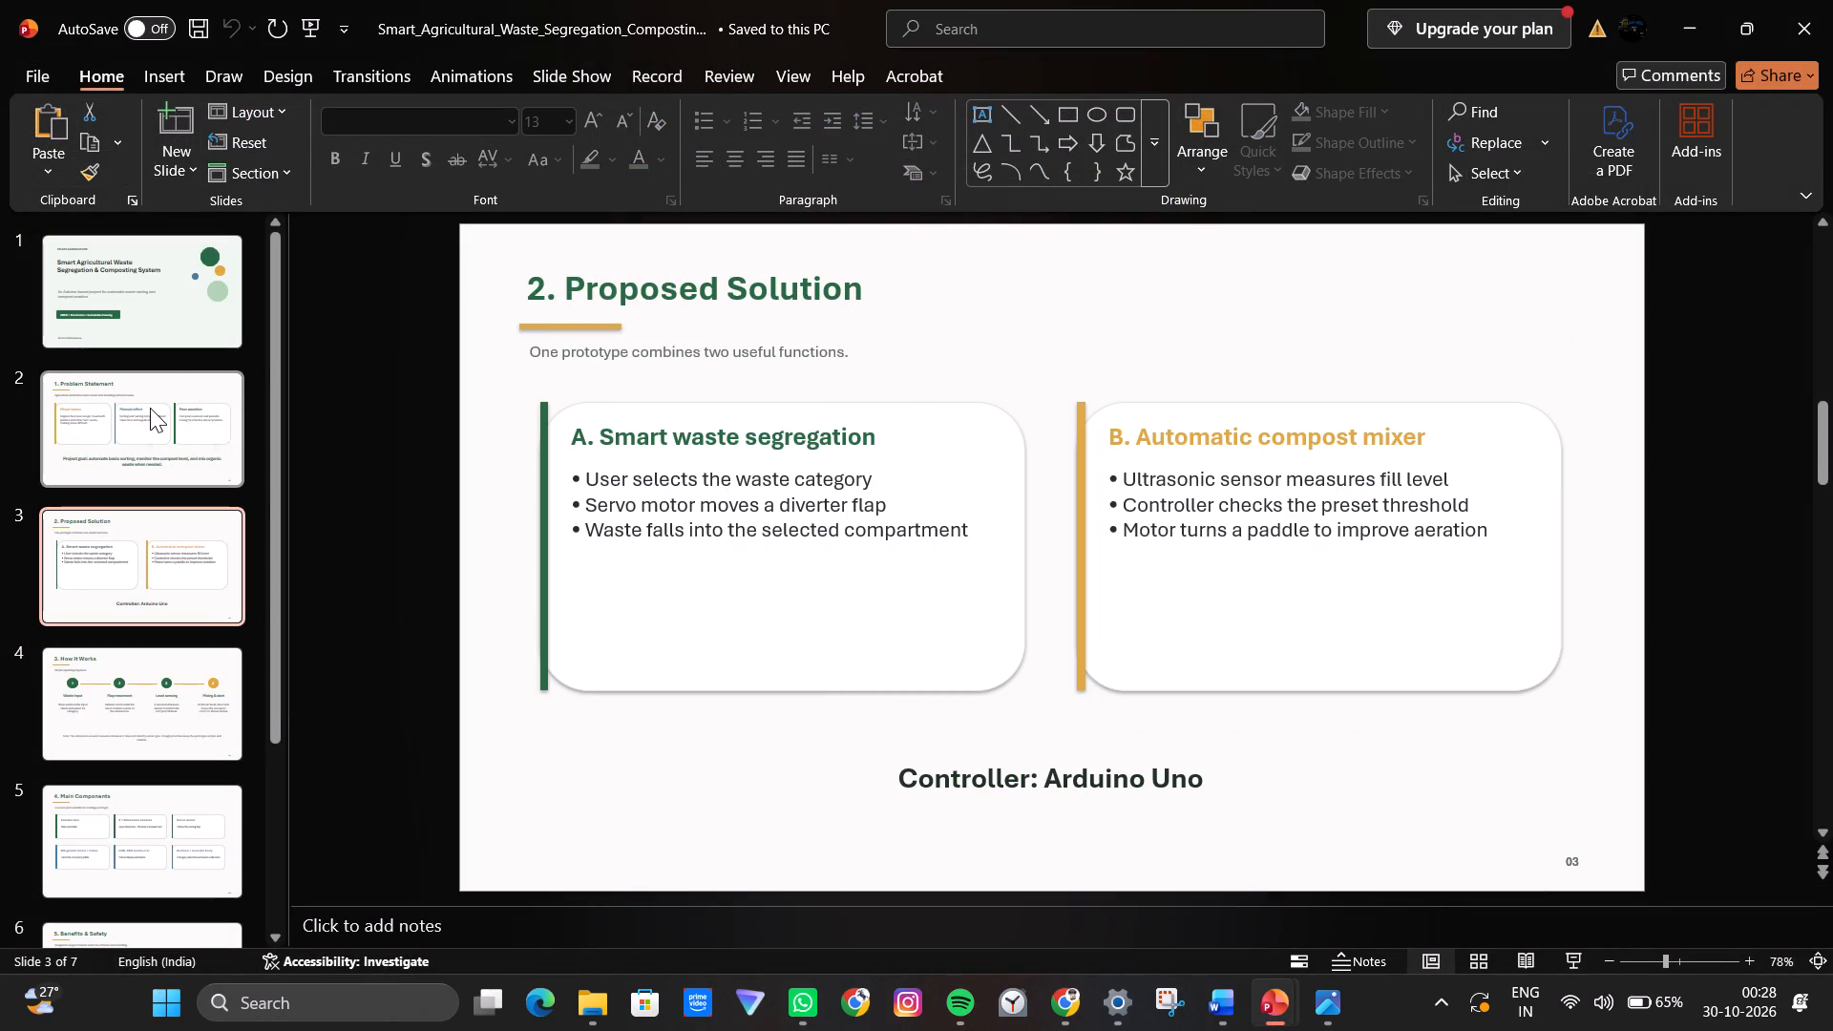
click(157, 528)
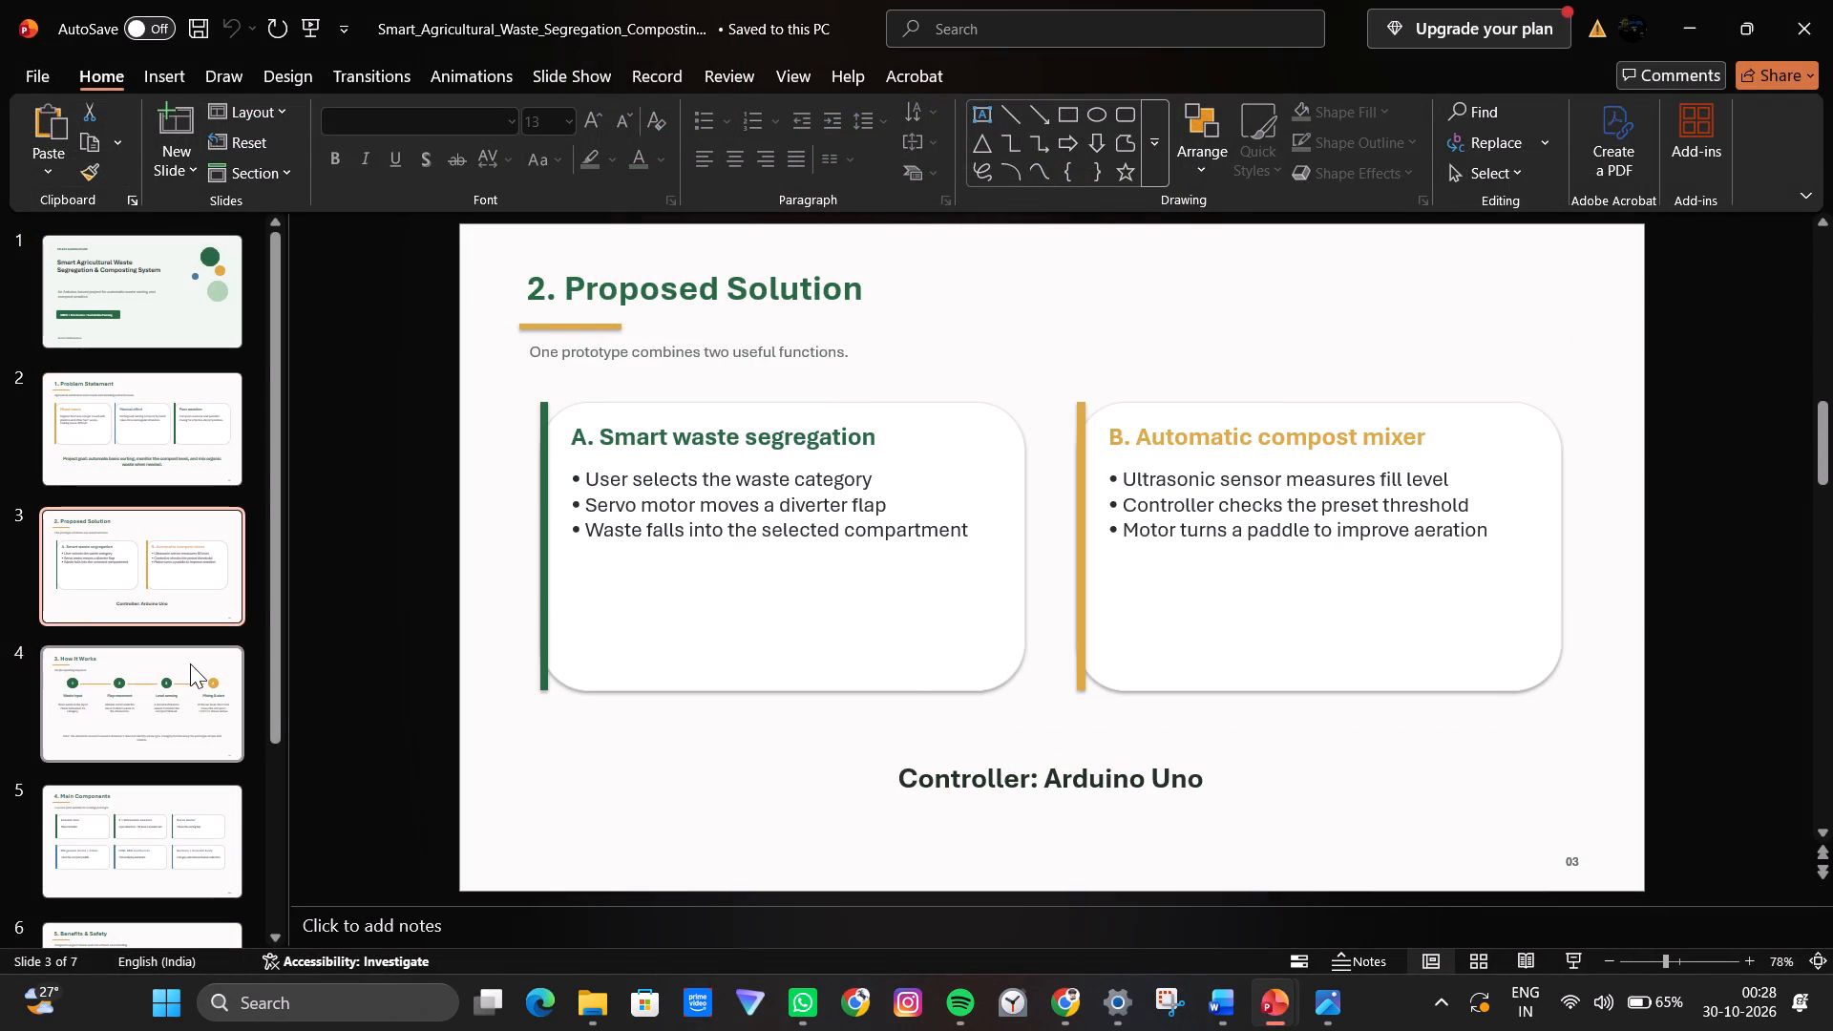
click(190, 663)
click(159, 567)
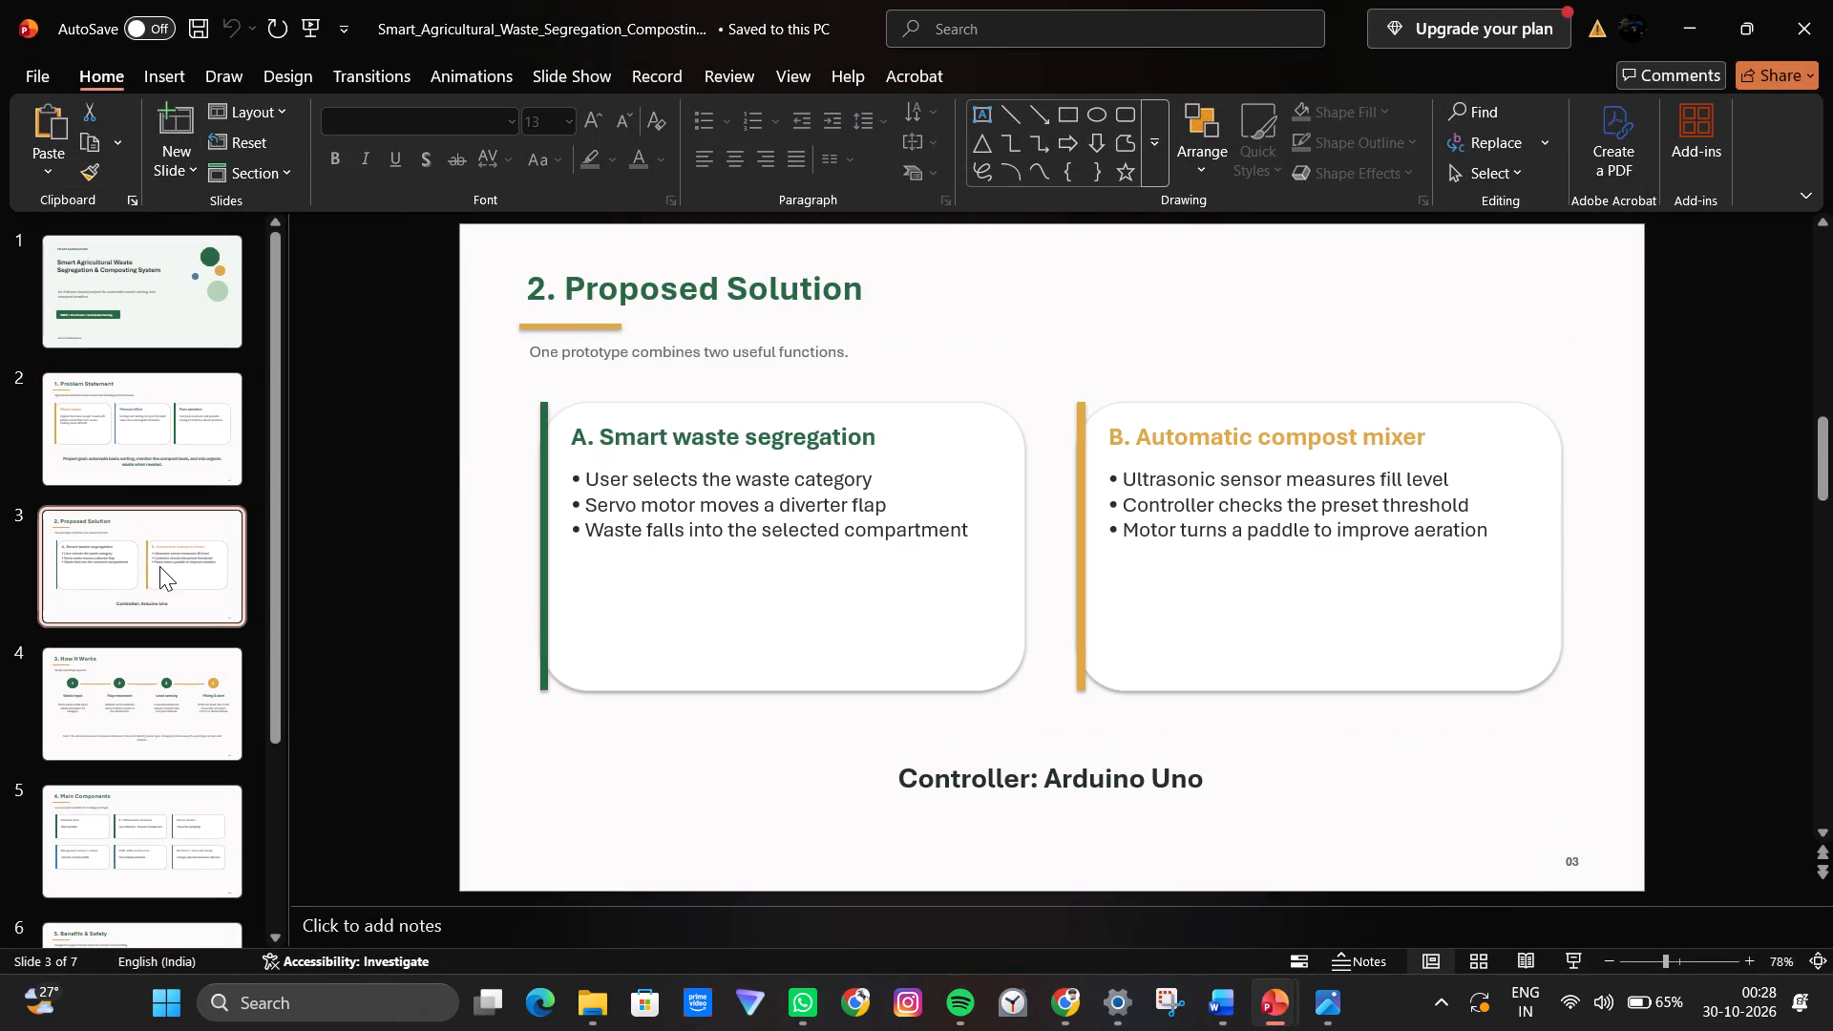